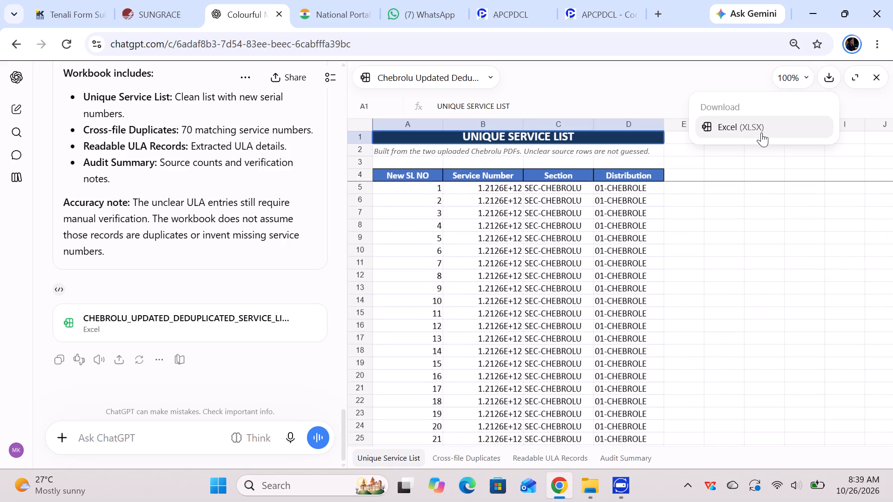
left_click(761, 132)
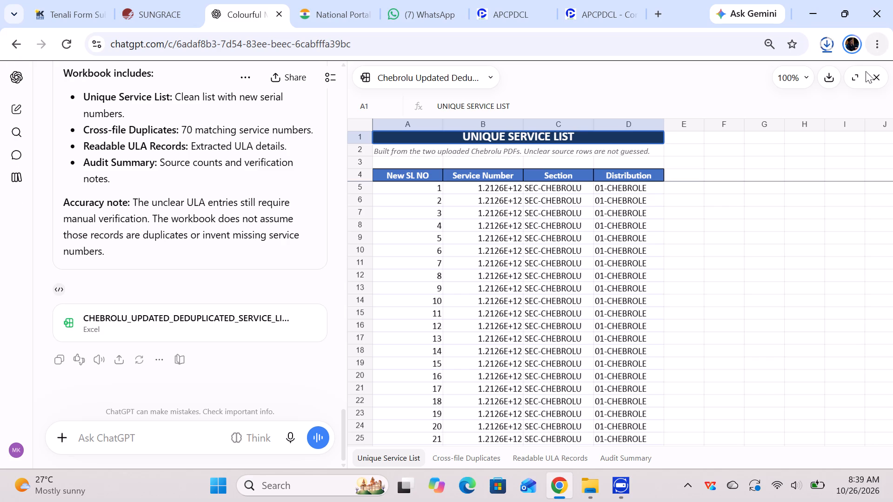
scroll(620, 234, "up", 4)
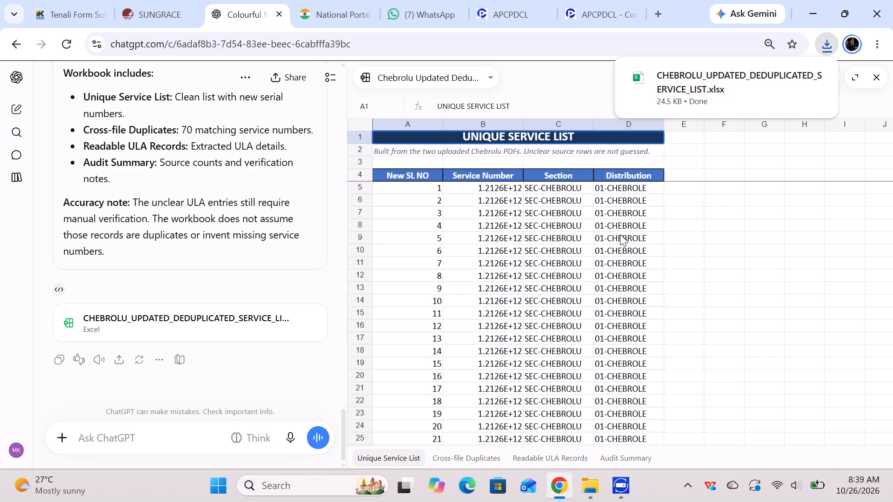
scroll(123, 302, "up", 4)
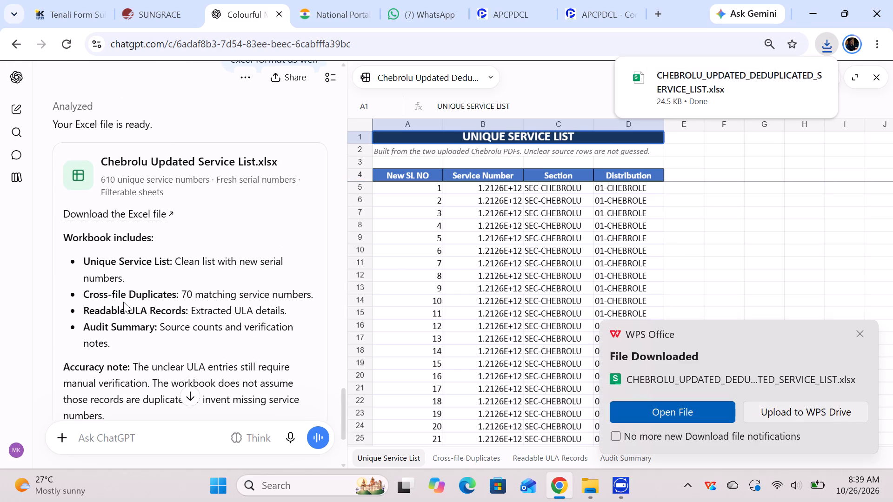
left_click(854, 333)
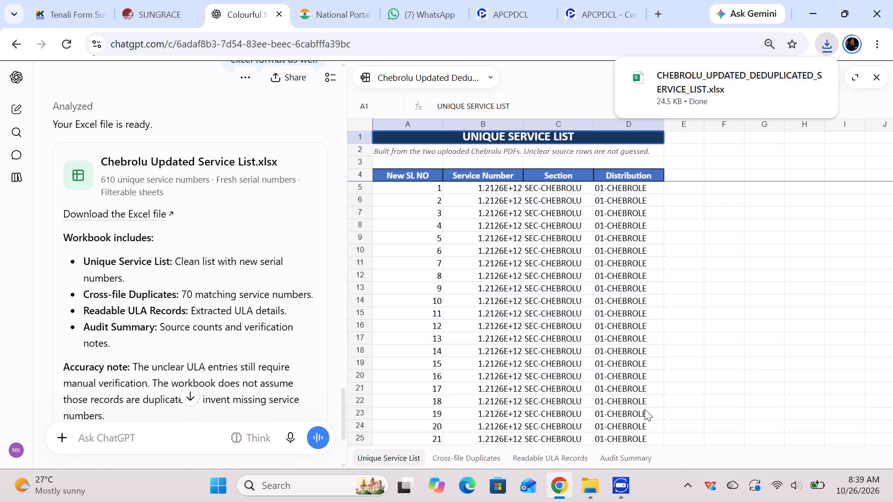
Open the downloaded CHEBROLU_UPDATED_DEDUPLICATED_SERVICE_LIST workbook from the Downloads folder in Excel, maximize it, and enable editing.
left_click(566, 411)
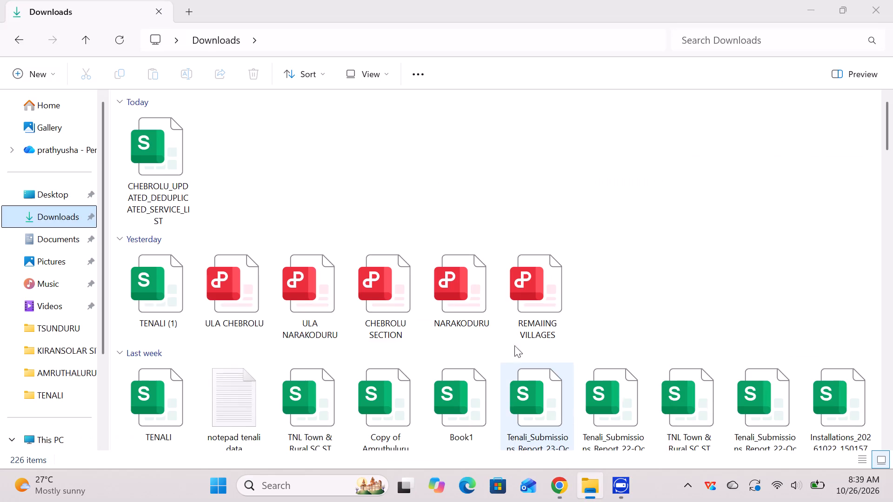
left_click(239, 172)
left_click(125, 169)
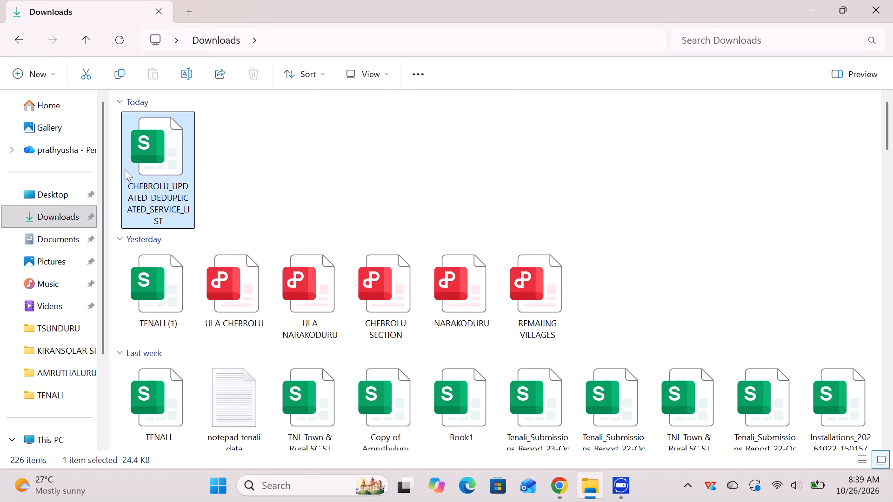
right_click(125, 169)
left_click(283, 156)
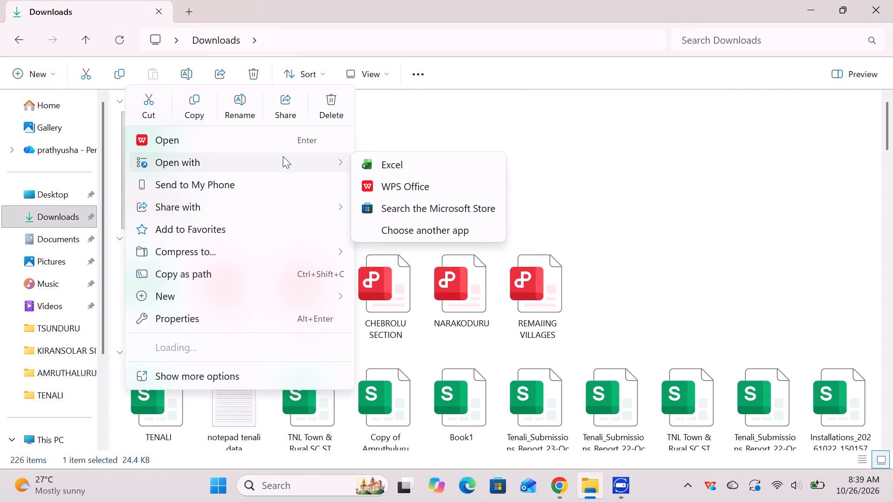
left_click(319, 163)
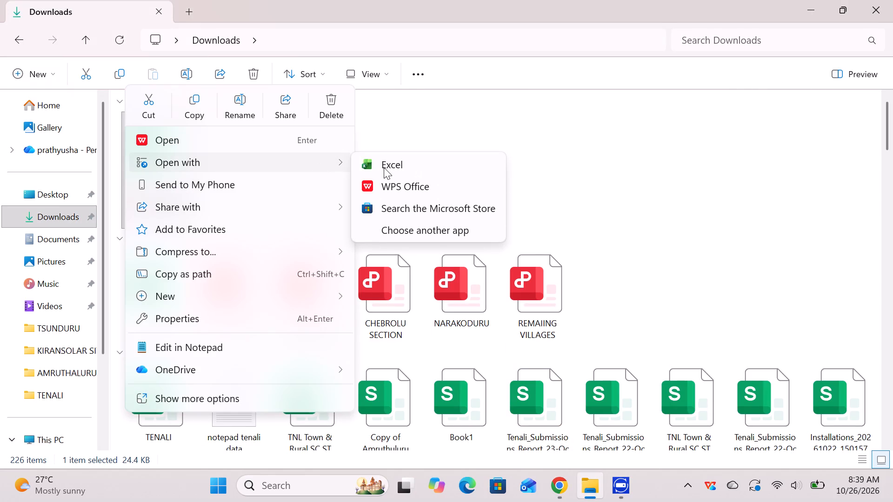
left_click(413, 164)
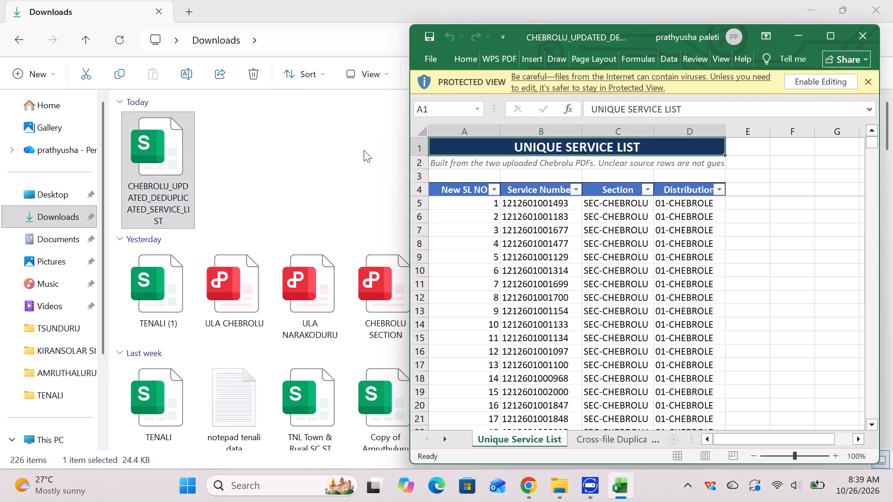
left_click(829, 36)
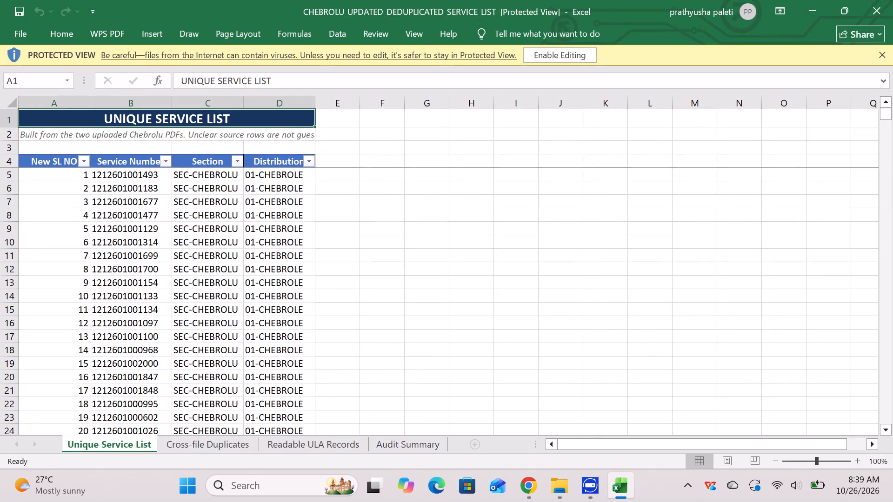
left_click(397, 233)
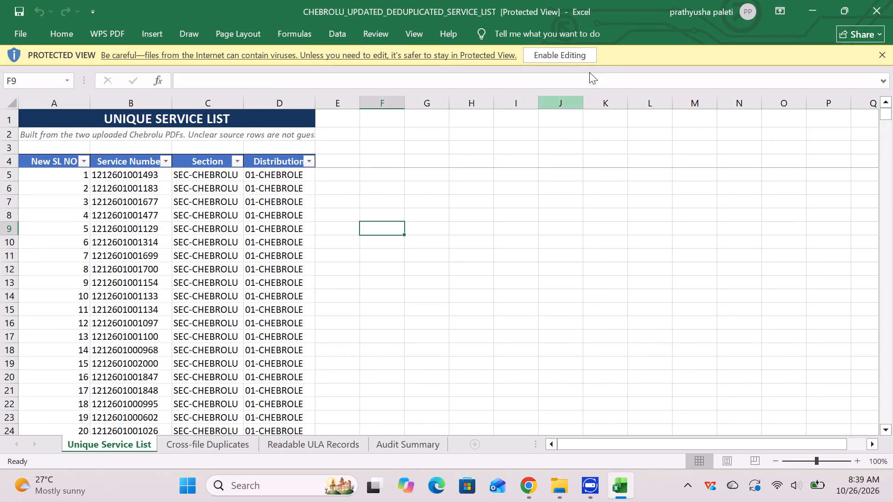
left_click(573, 57)
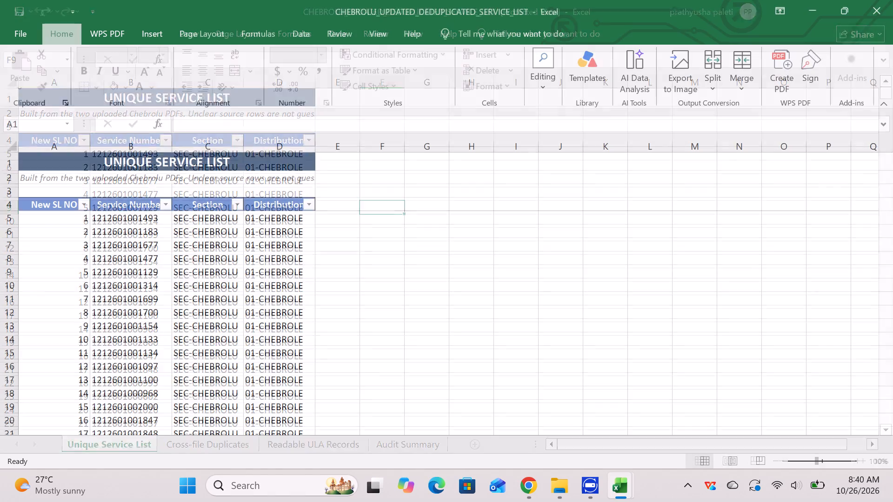
Look through the rows of the Unique Service List sheet down to the last entry and partway back up.
scroll(200, 298, "down", 18)
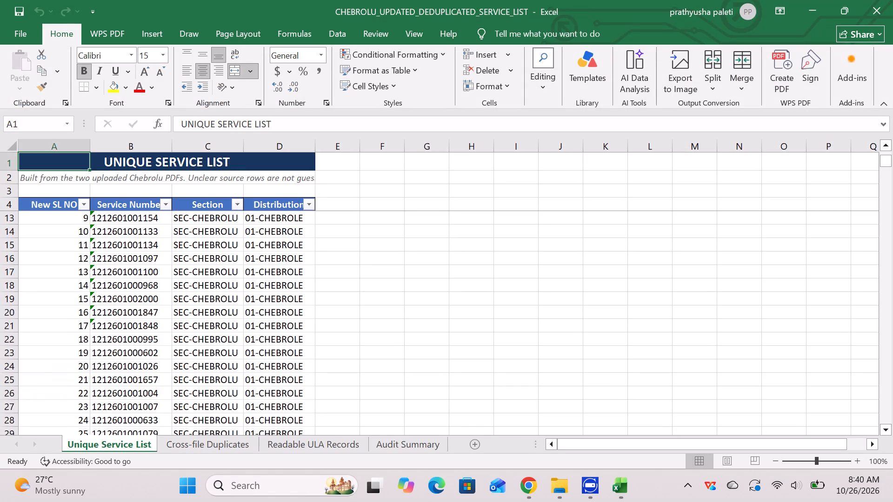
scroll(200, 298, "down", 10)
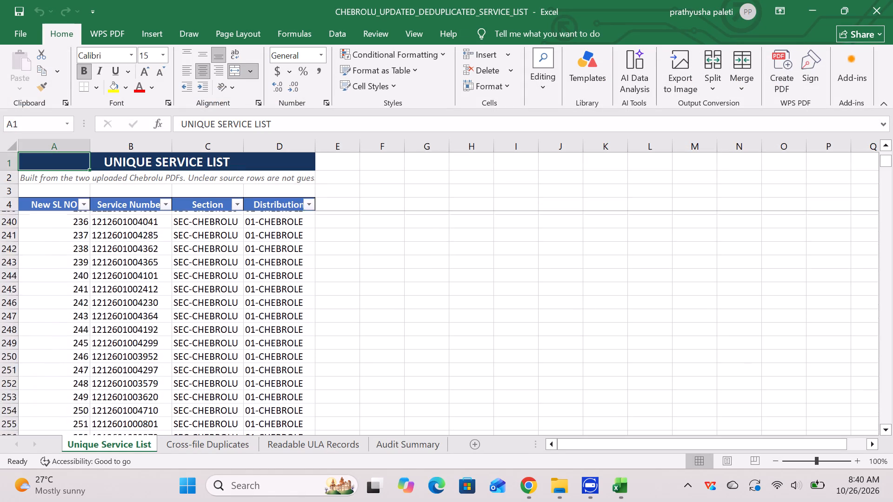
scroll(200, 298, "down", 5)
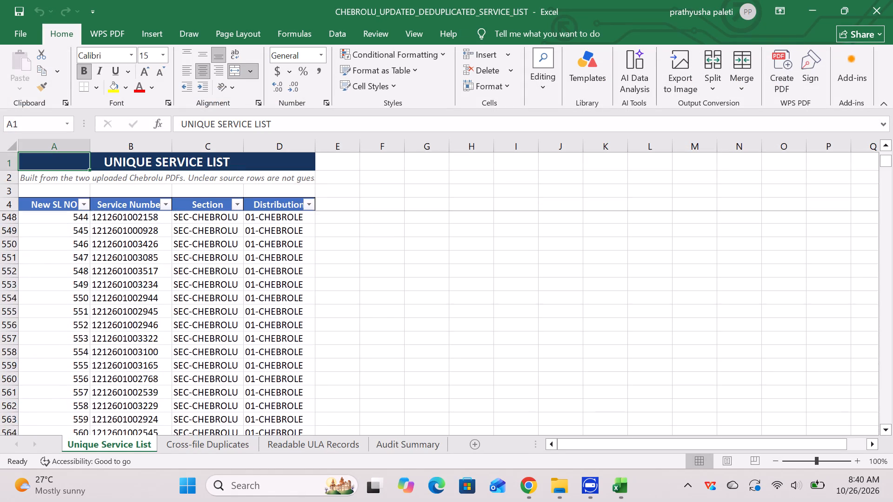
scroll(200, 298, "down", 1)
scroll(200, 298, "up", 3)
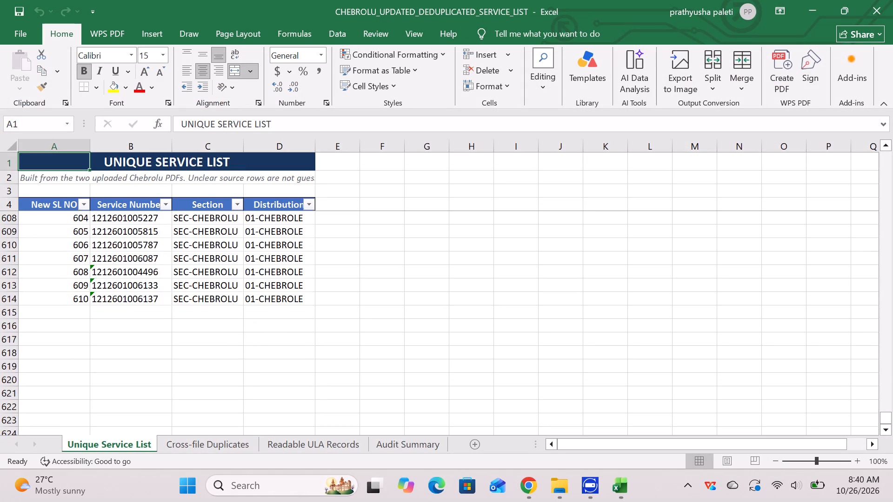
scroll(200, 298, "up", 8)
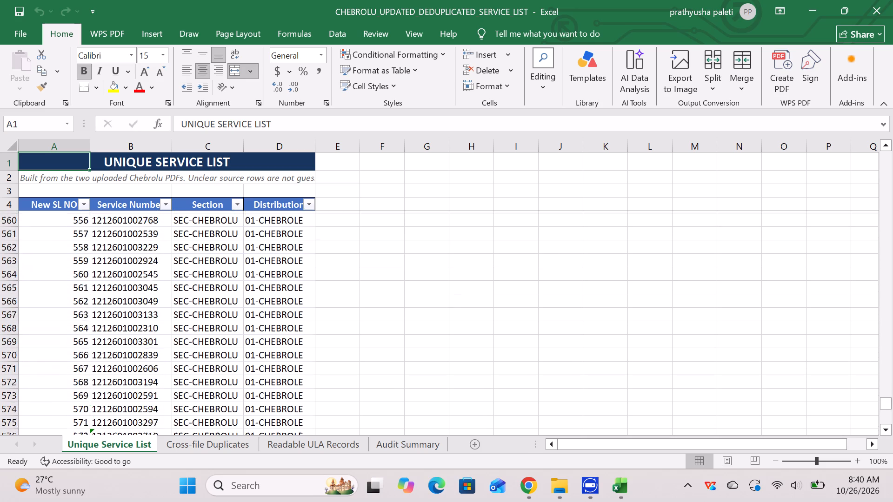
scroll(200, 298, "up", 11)
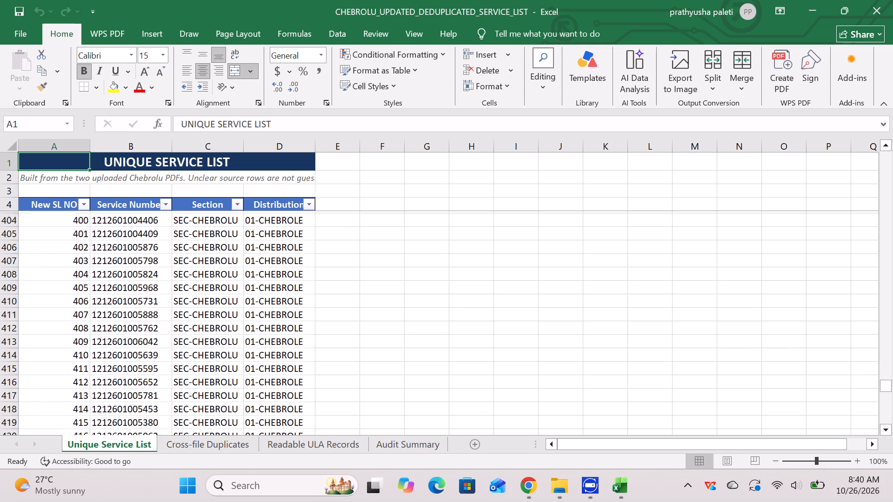
scroll(200, 298, "up", 2)
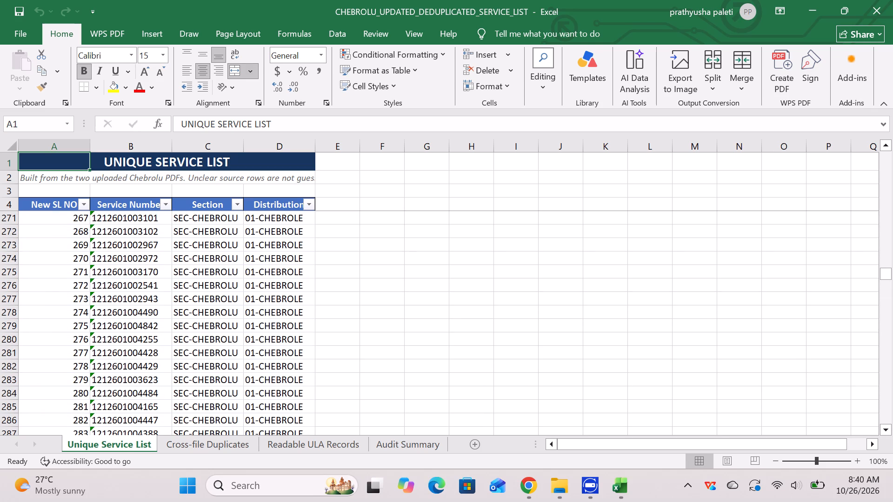
scroll(163, 288, "up", 2)
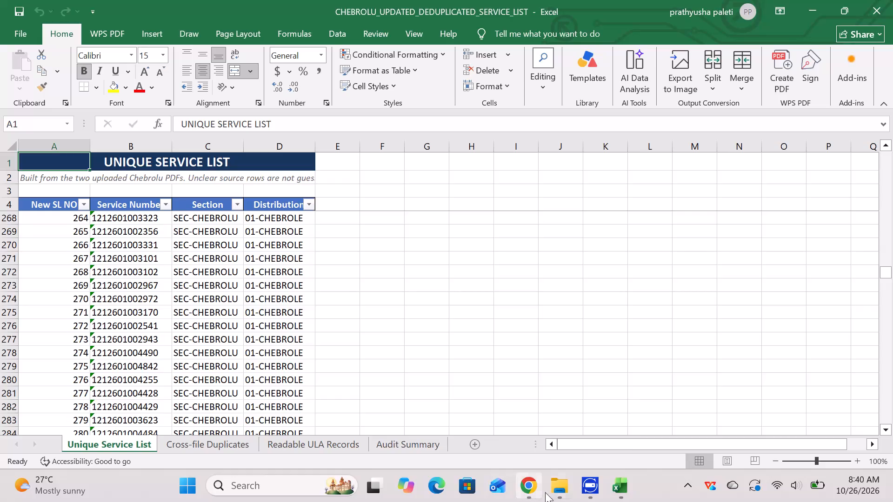
Open ULA CHEBROLU.pdf from the Downloads folder in WPS Office and copy the New USCNO of SNO 51.
left_click(549, 410)
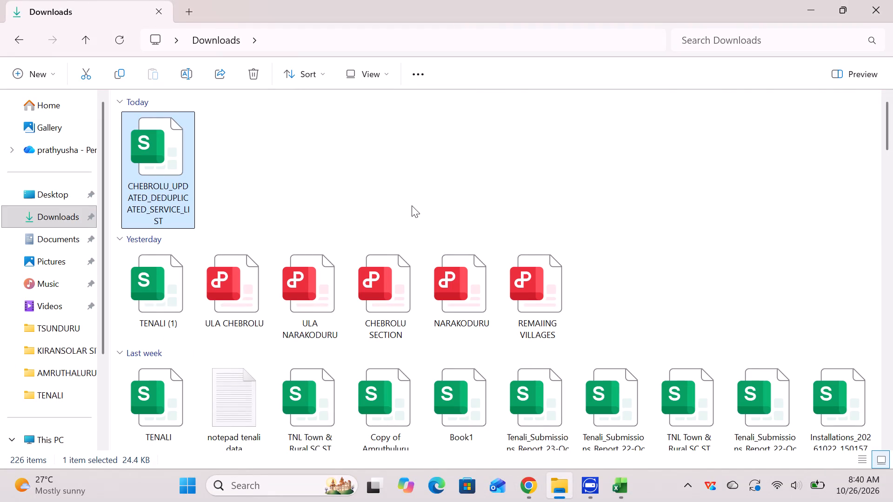
double_click(229, 292)
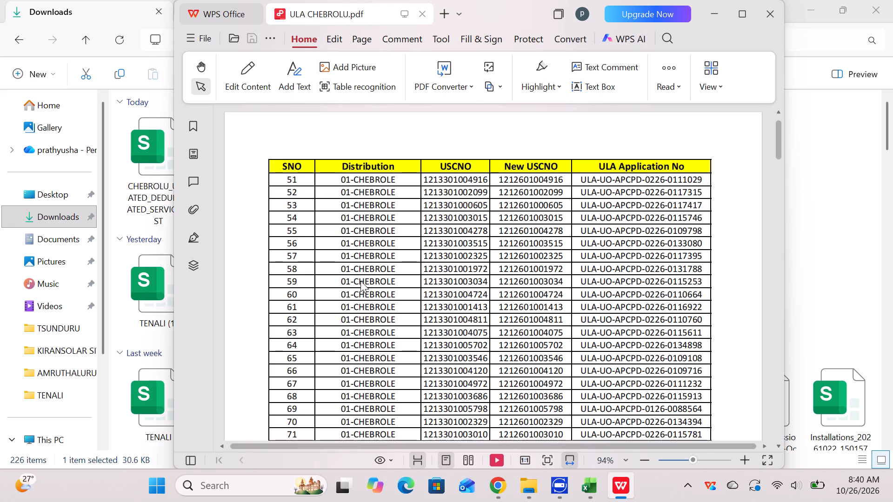
double_click(535, 201)
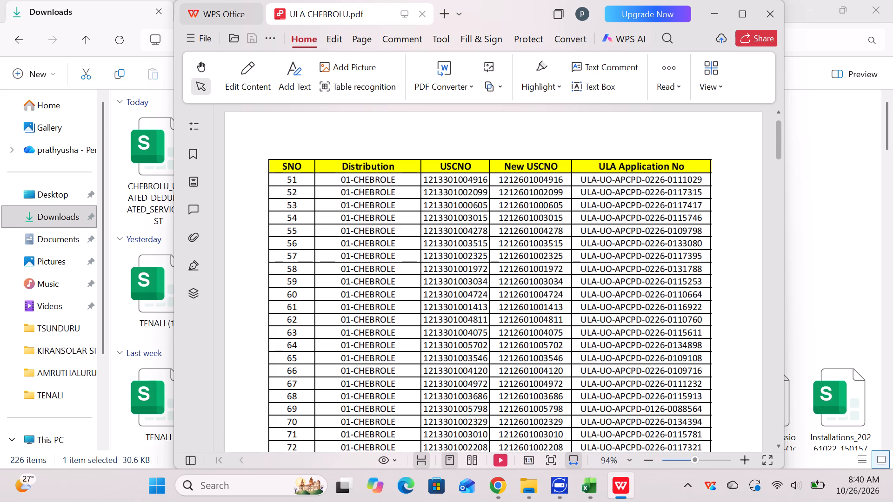
double_click(523, 181)
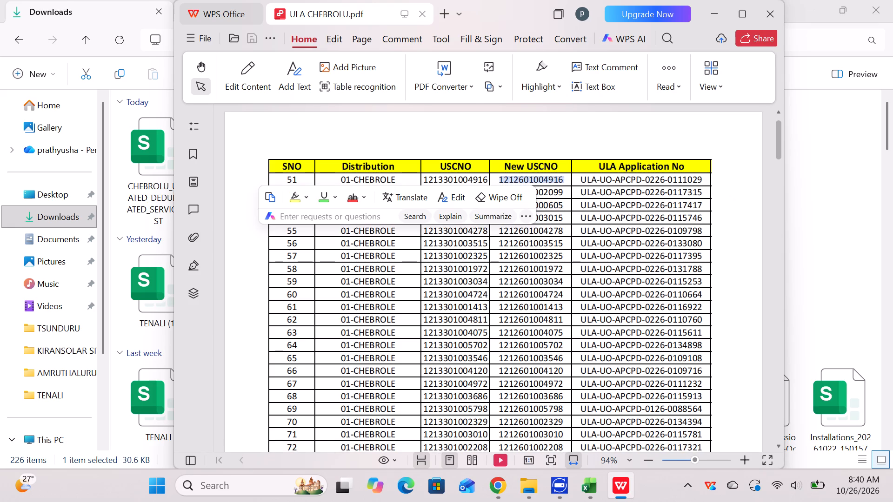
key("ctrl+c")
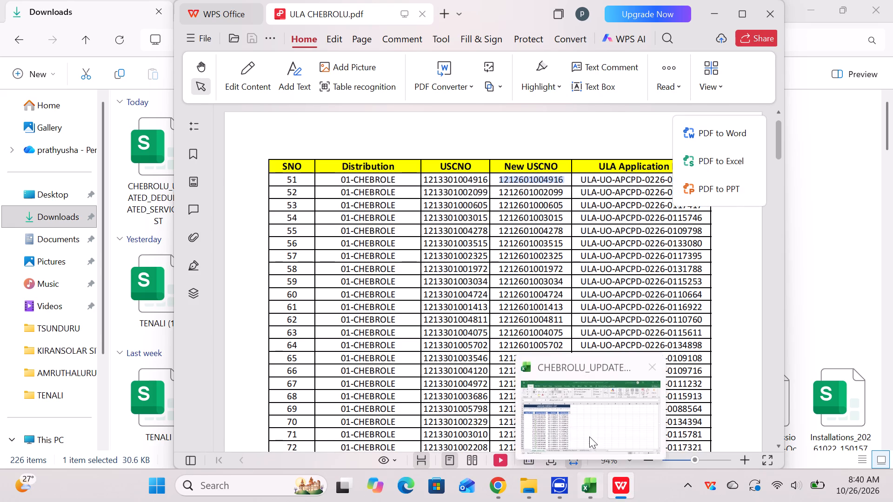
Switch to the Excel workbook and try to find the copied service number in the Unique Service List sheet with Find.
left_click(589, 436)
key("ctrl+f")
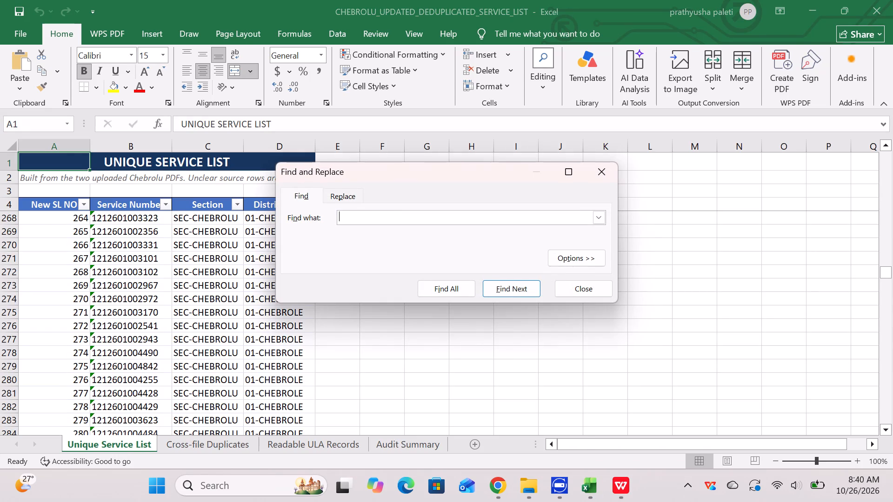
key("ctrl+v")
left_click(475, 317)
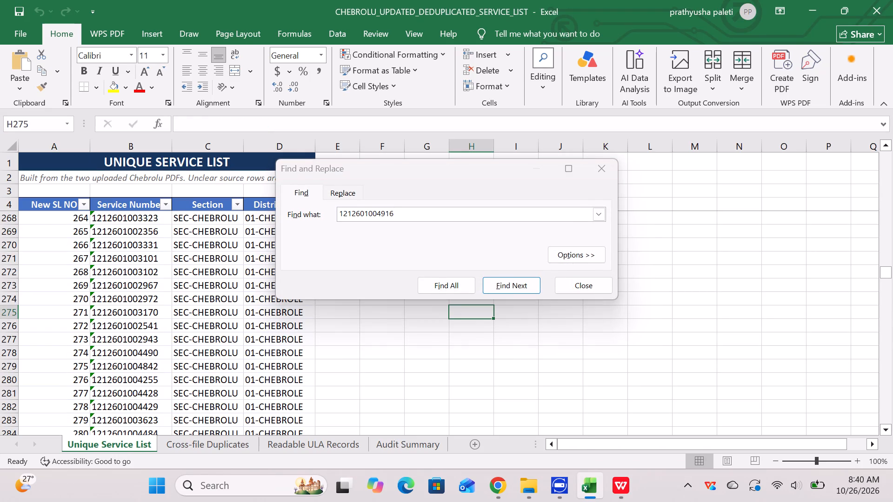
left_click(605, 169)
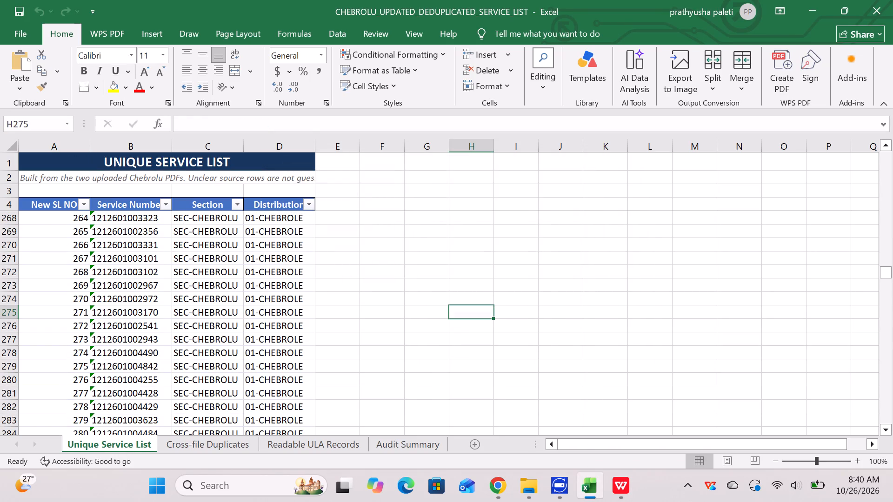
Search the Service Number column's filter values for the copied number from SNO 51, leaving the filter unapplied.
left_click(166, 204)
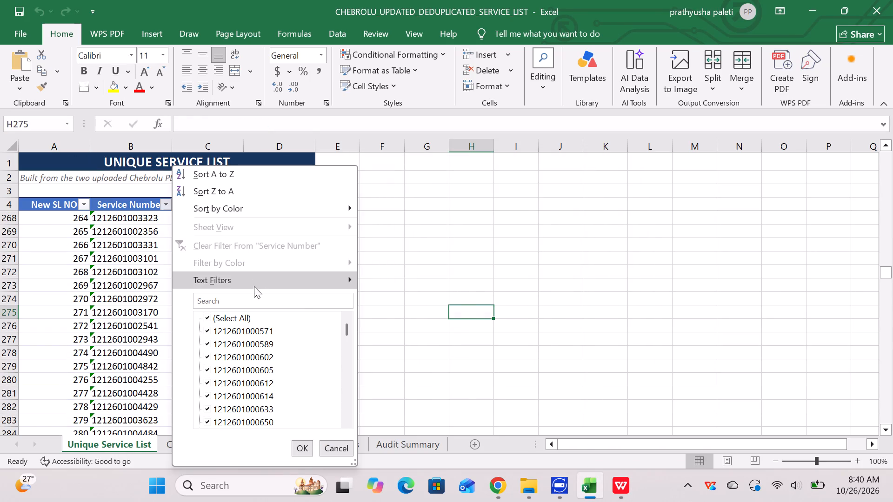
left_click(241, 303)
key("ctrl+v")
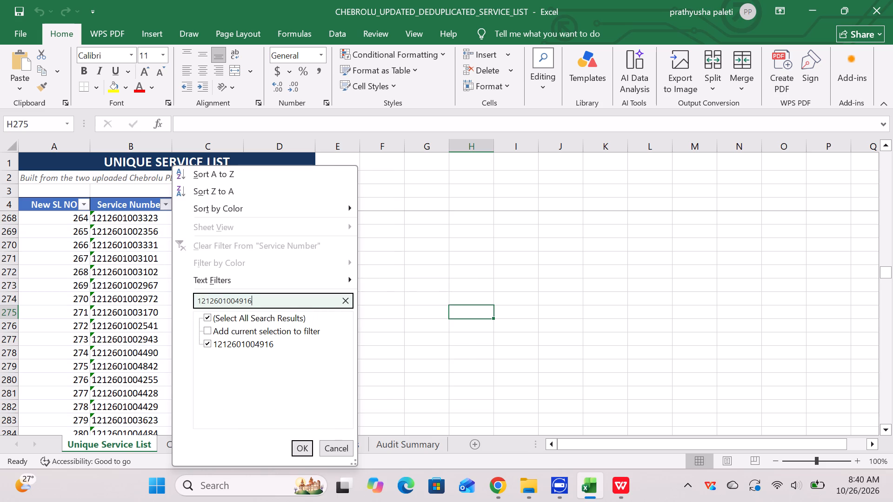
left_click(342, 299)
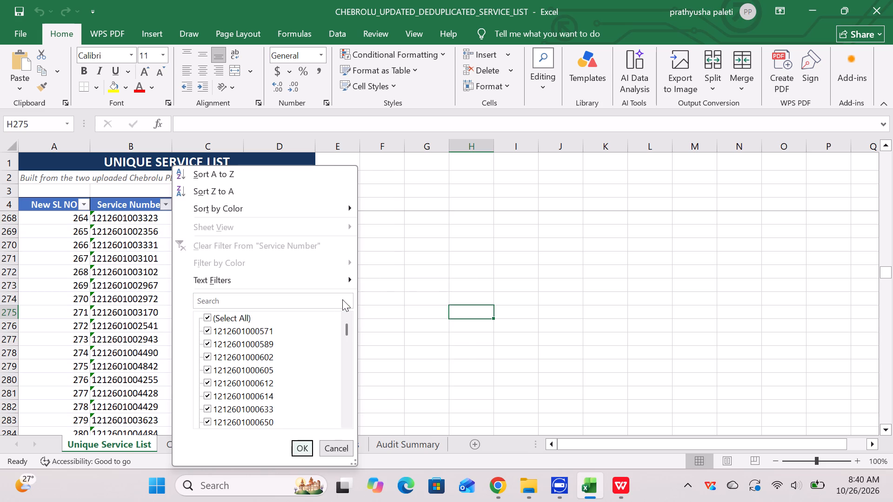
left_click(252, 319)
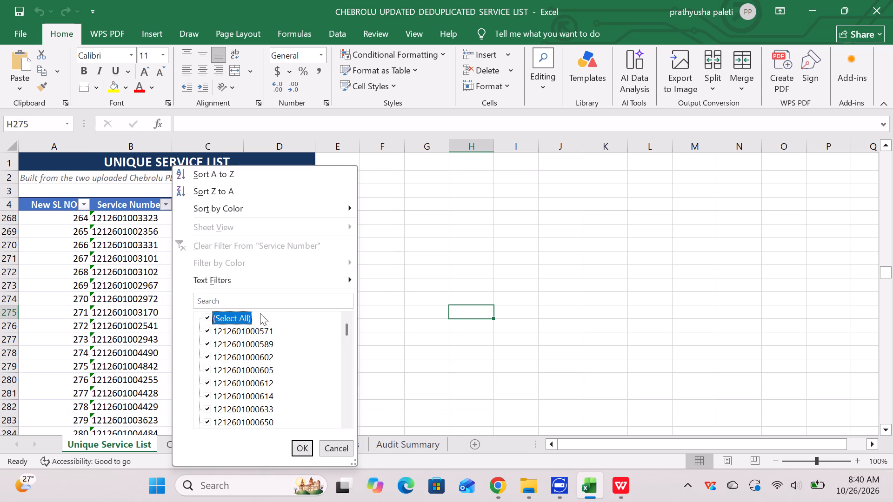
left_click(228, 319)
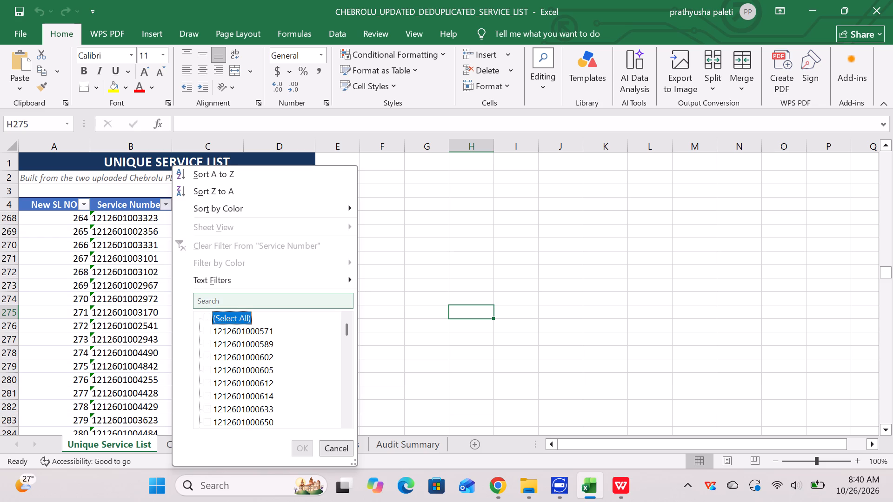
left_click(229, 300)
key("ctrl+v")
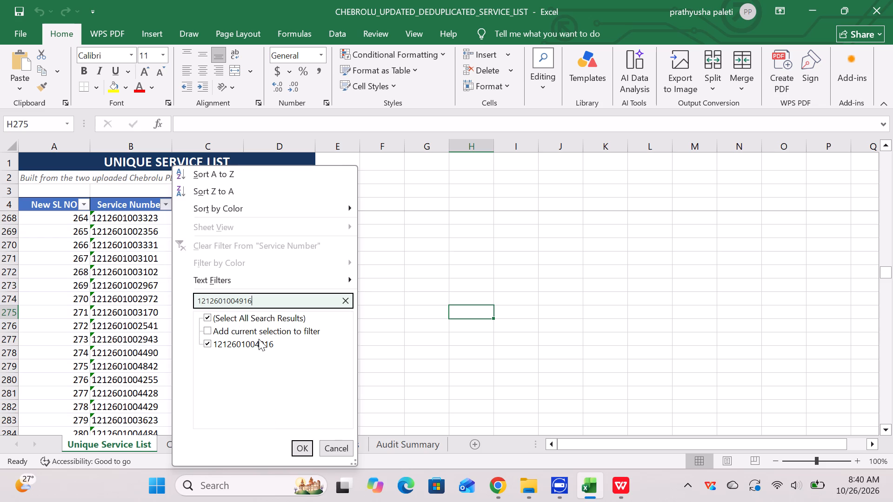
left_click(435, 335)
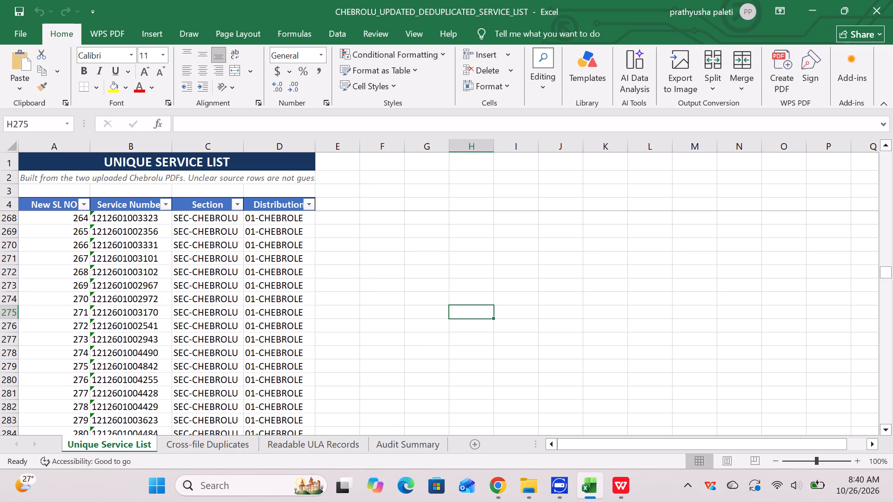
Copy the New USCNO of SNO 58 from ULA CHEBROLU.pdf and search the Excel Service Number filter for it, leaving the filter unapplied.
left_click(637, 400)
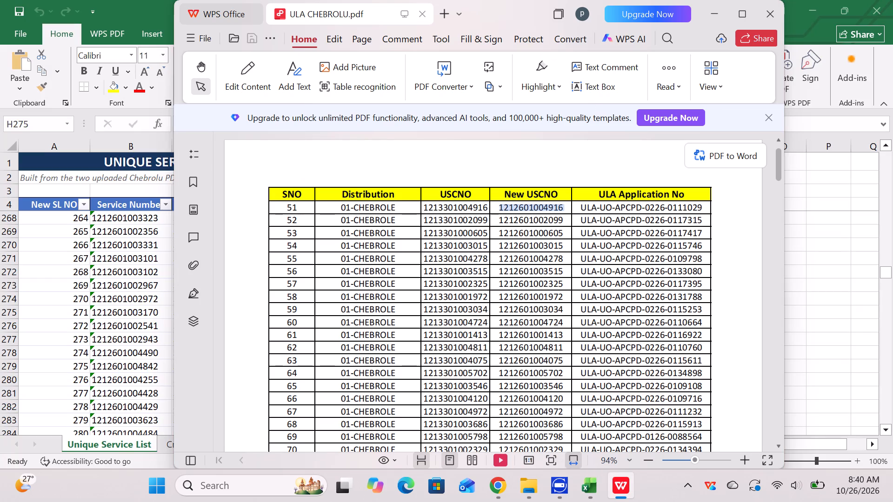
double_click(534, 301)
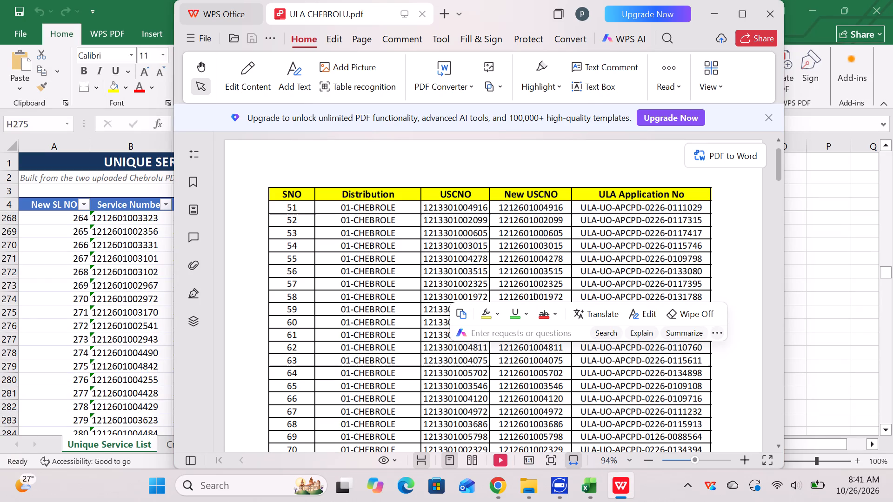
key("ctrl+c")
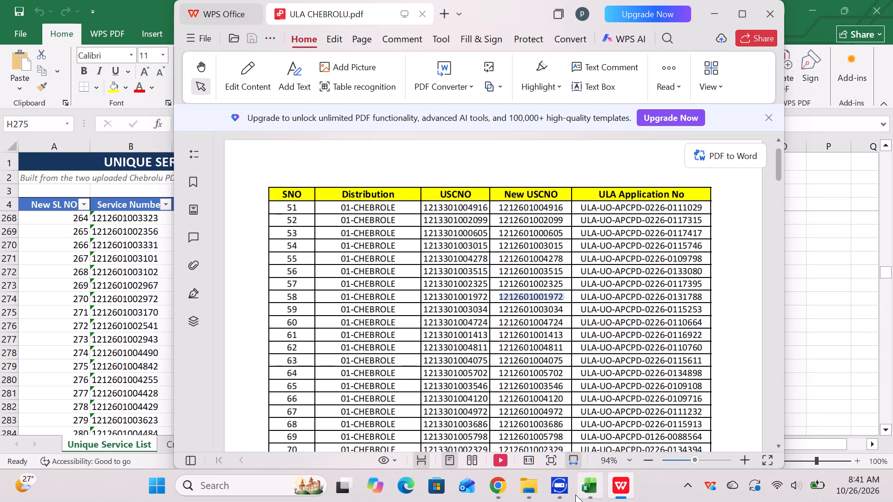
left_click(588, 424)
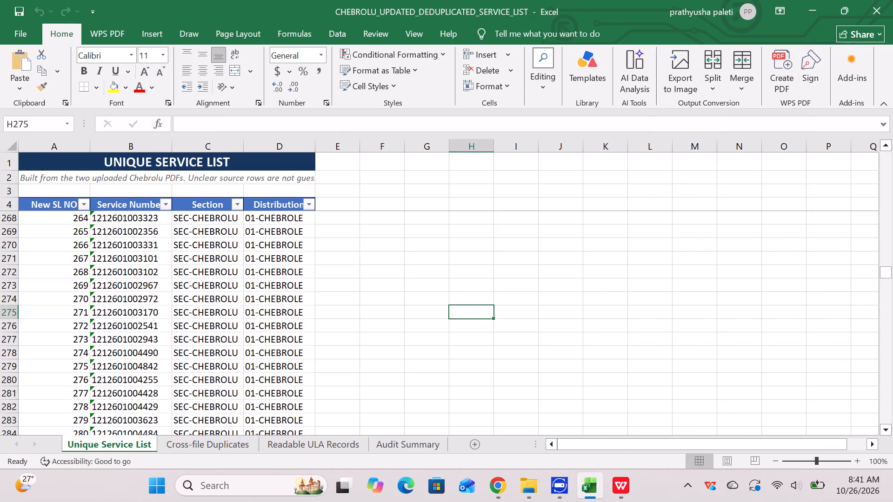
left_click(167, 205)
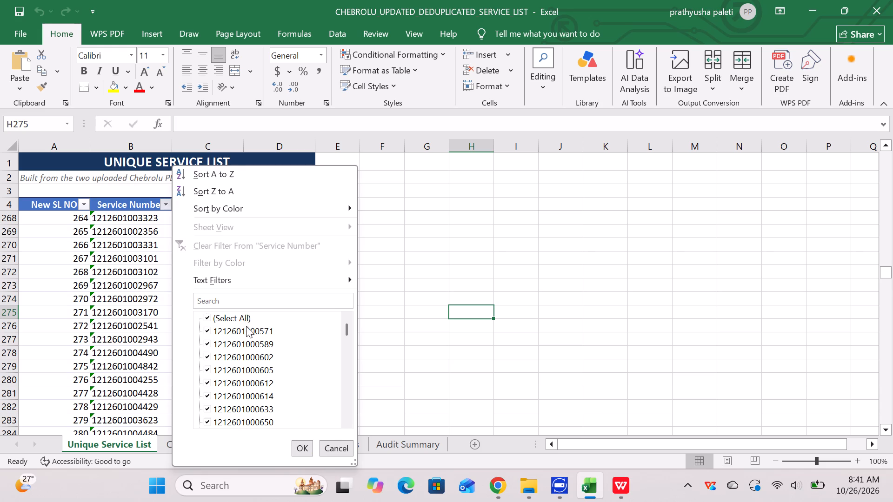
left_click(240, 315)
left_click(221, 303)
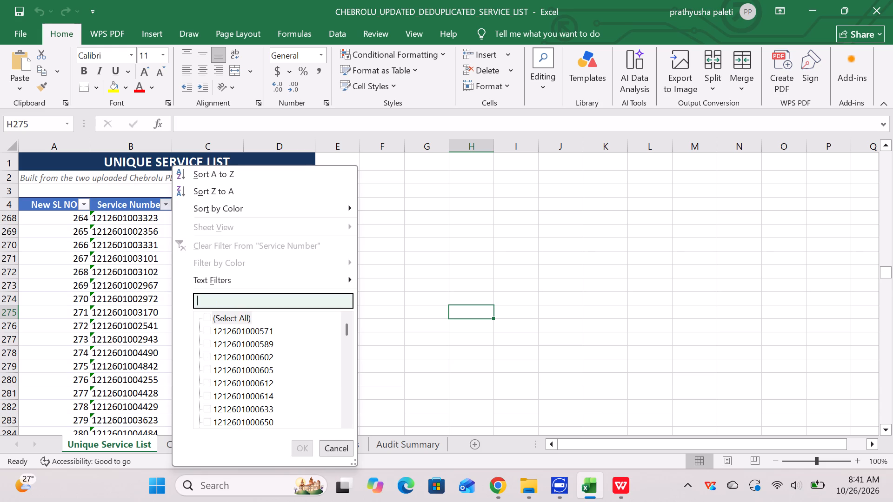
key("ctrl+v")
left_click(432, 342)
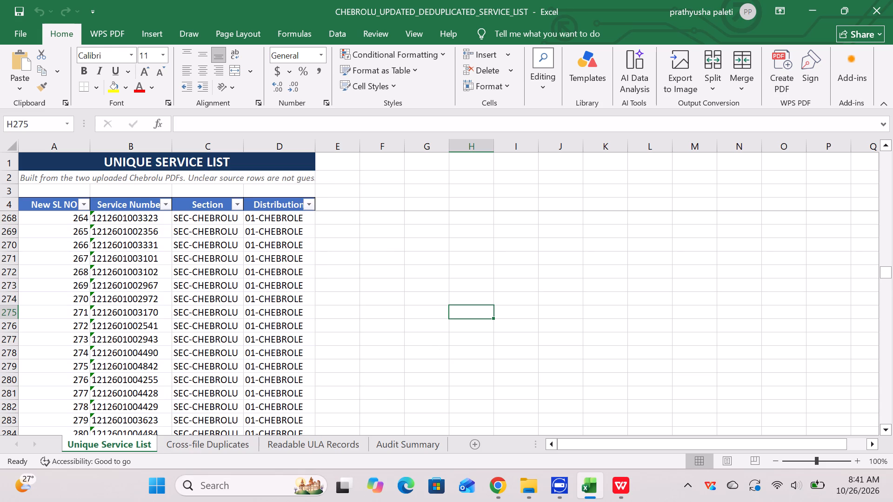
scroll(96, 376, "down", 3)
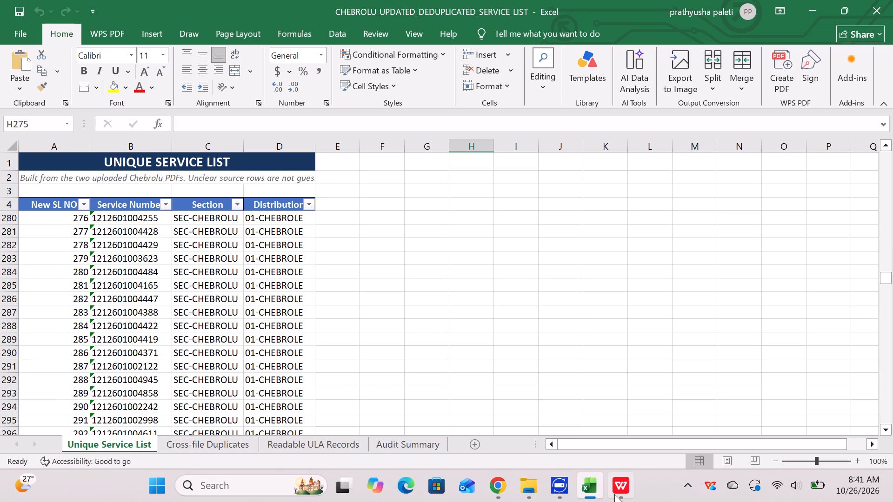
left_click(611, 410)
scroll(474, 335, "down", 2)
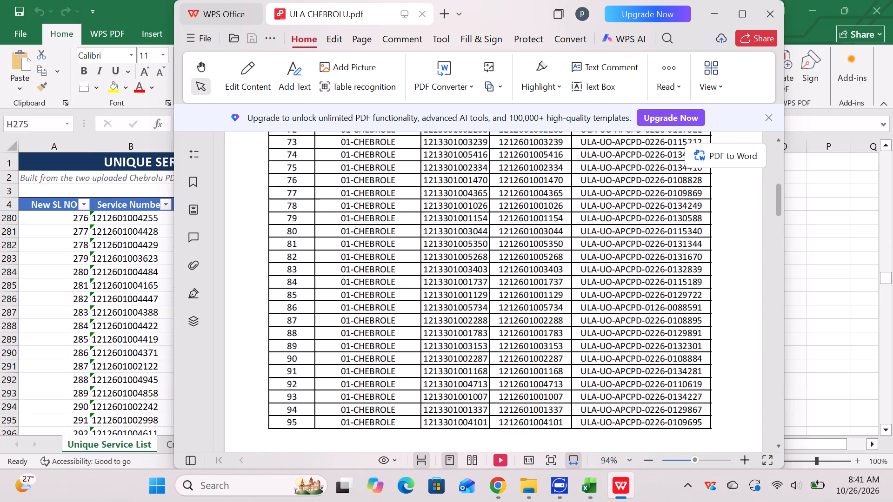
scroll(474, 335, "up", 2)
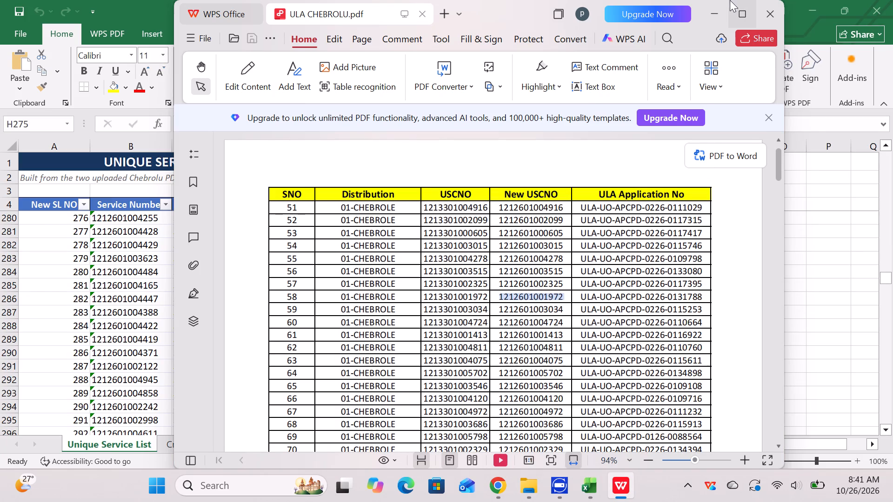
left_click(779, 13)
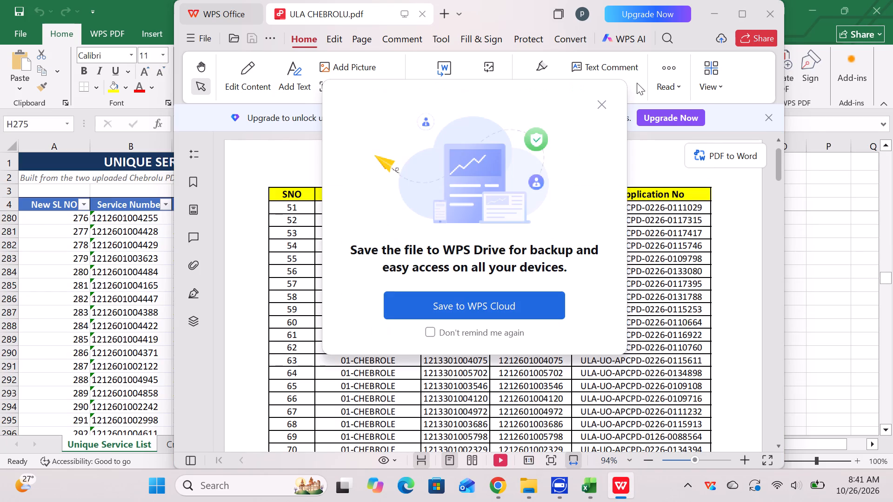
left_click(593, 110)
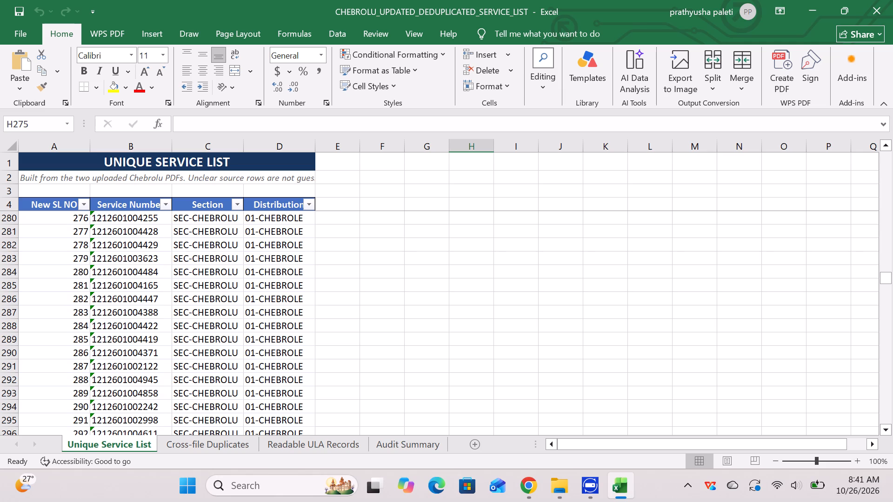
Look further down the service numbers in the Unique Service List sheet and close the workbook.
left_click_drag(315, 167, 336, 167)
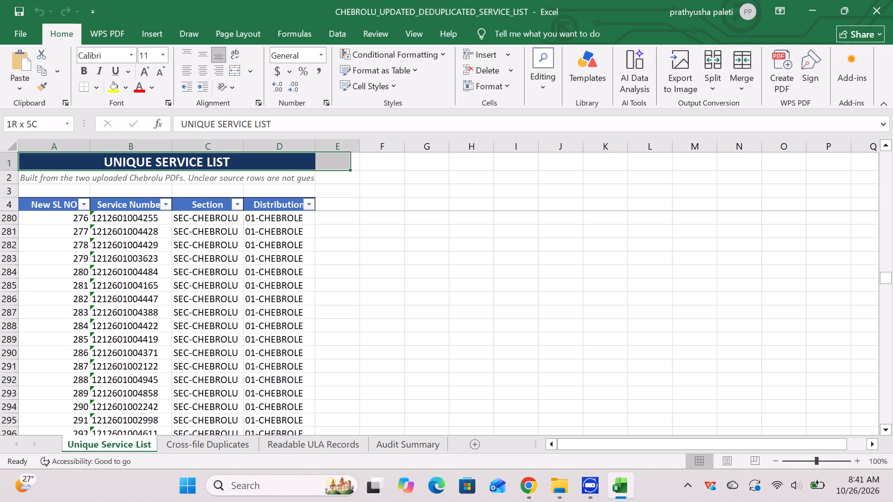
left_click_drag(336, 167, 355, 166)
left_click(351, 246)
scroll(196, 281, "down", 2)
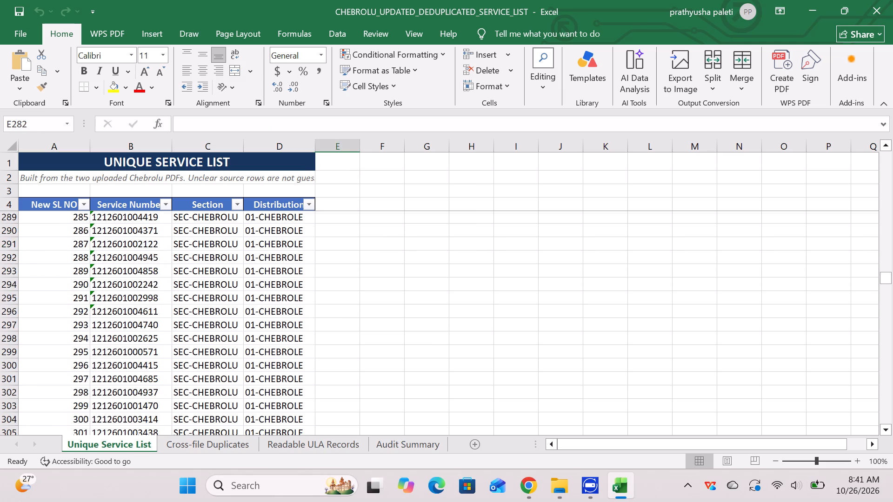
scroll(196, 281, "down", 11)
scroll(196, 281, "up", 10)
left_click(892, 0)
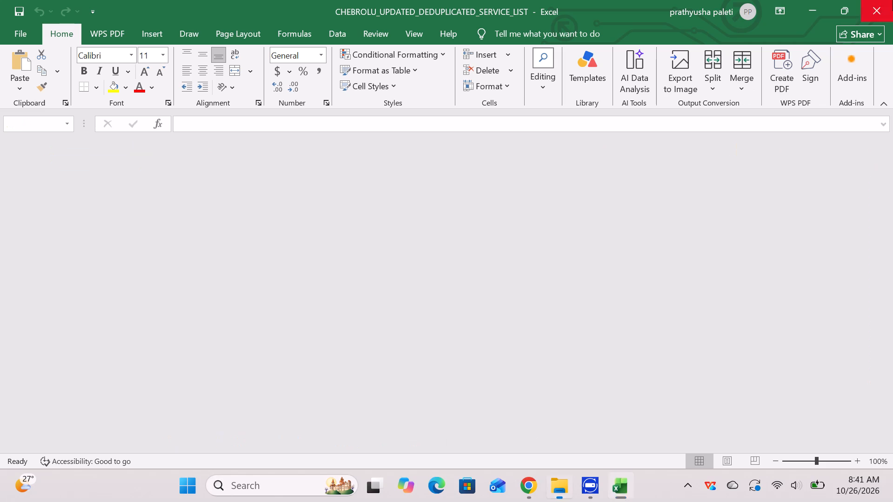
Open CHEBROLU SECTION.pdf from the Downloads folder, look through its service rows to the end, and close it.
left_click(427, 155)
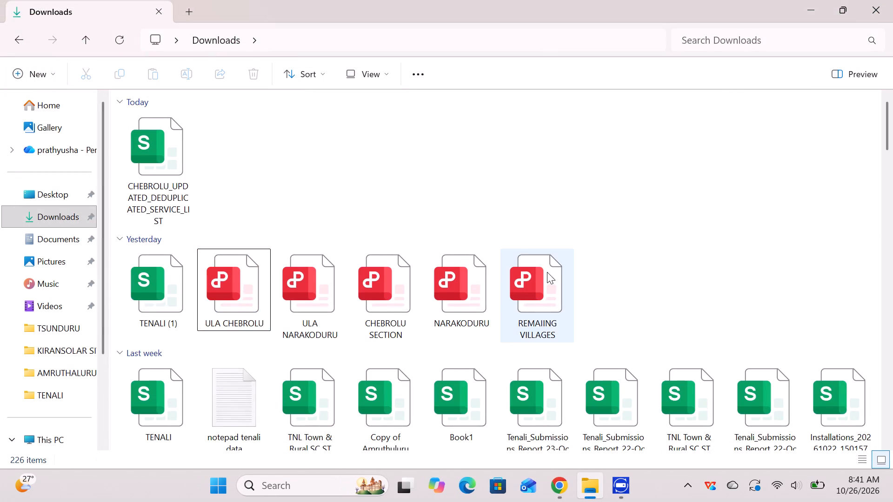
double_click(348, 292)
double_click(381, 292)
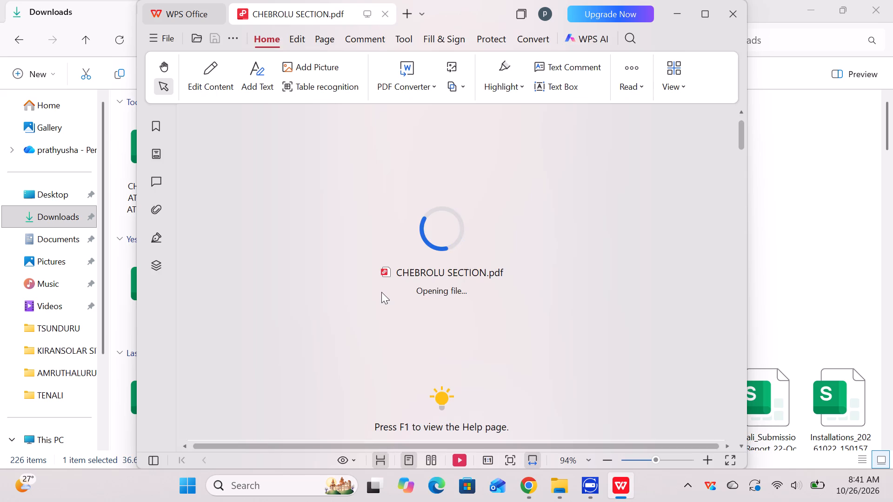
scroll(321, 319, "down", 7)
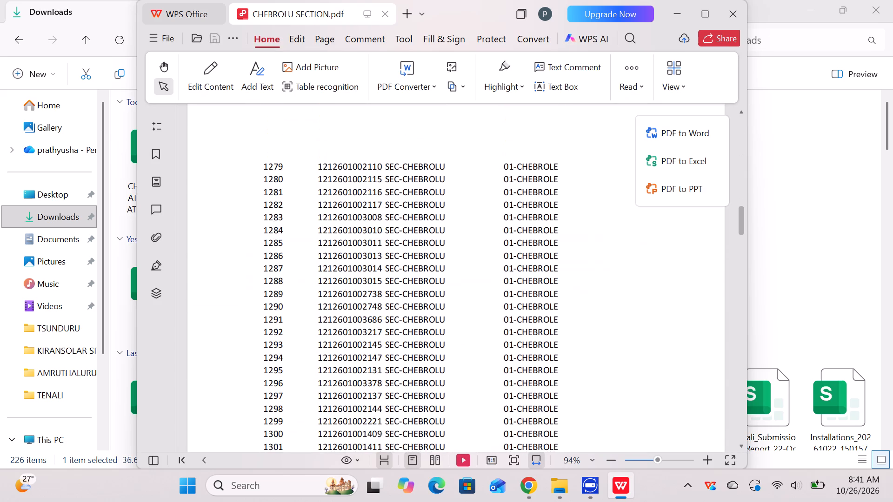
scroll(321, 319, "down", 7)
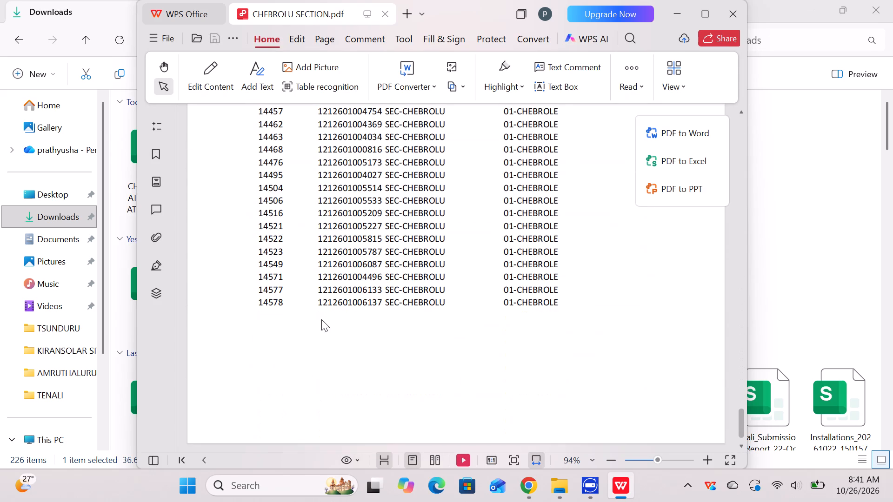
scroll(321, 319, "up", 3)
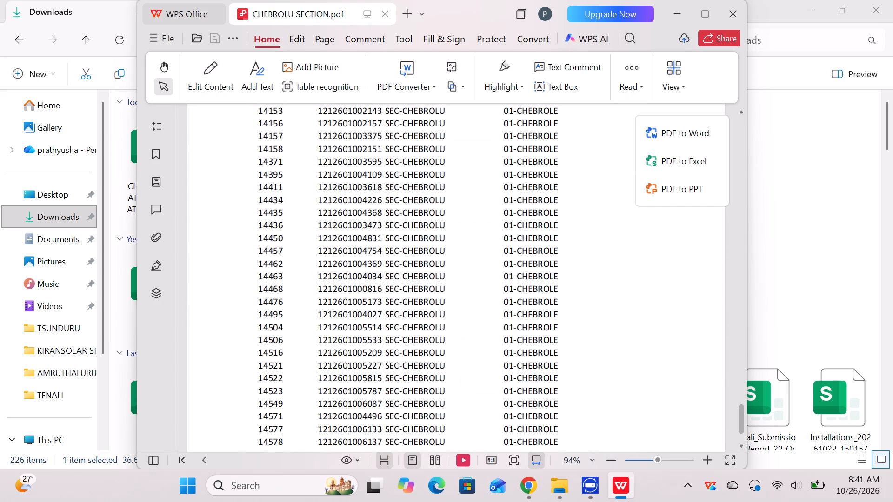
scroll(321, 319, "up", 3)
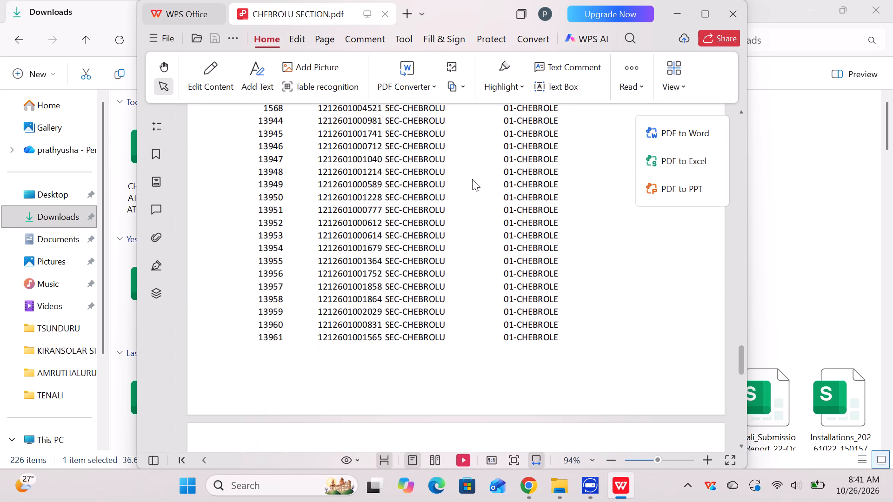
left_click(724, 20)
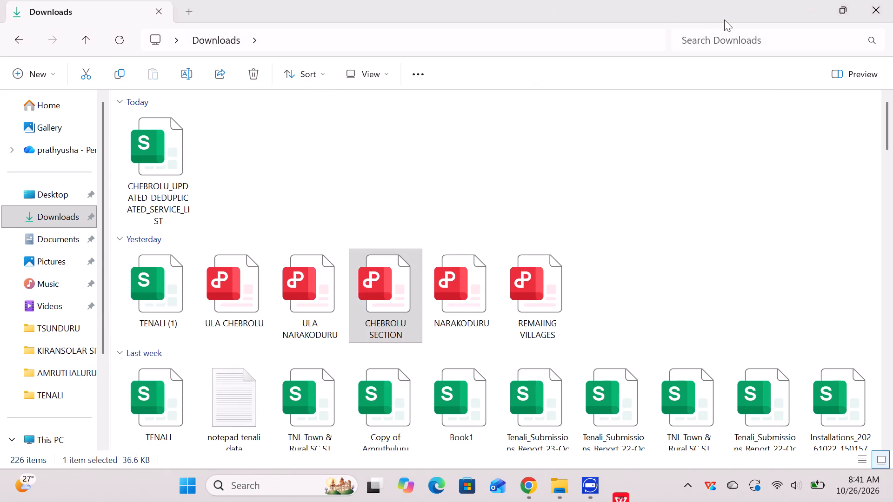
left_click(513, 177)
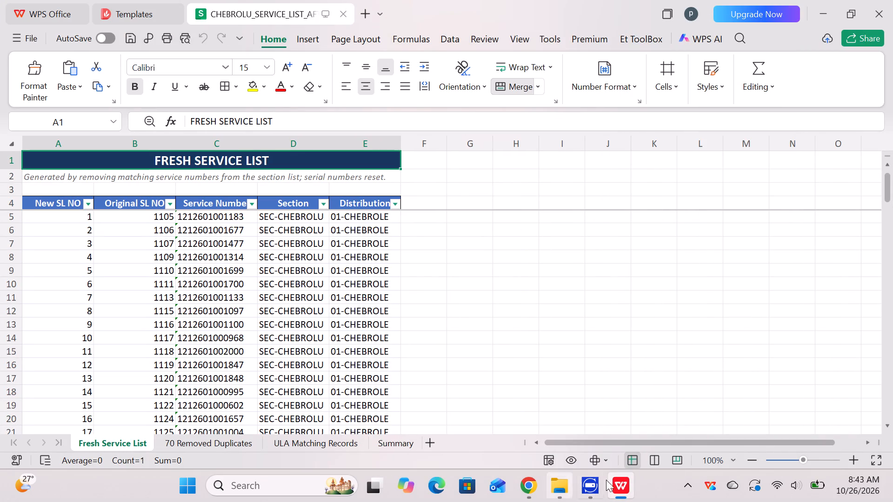
left_click(628, 434)
left_click(291, 321)
left_click(227, 313)
key("ctrl+s")
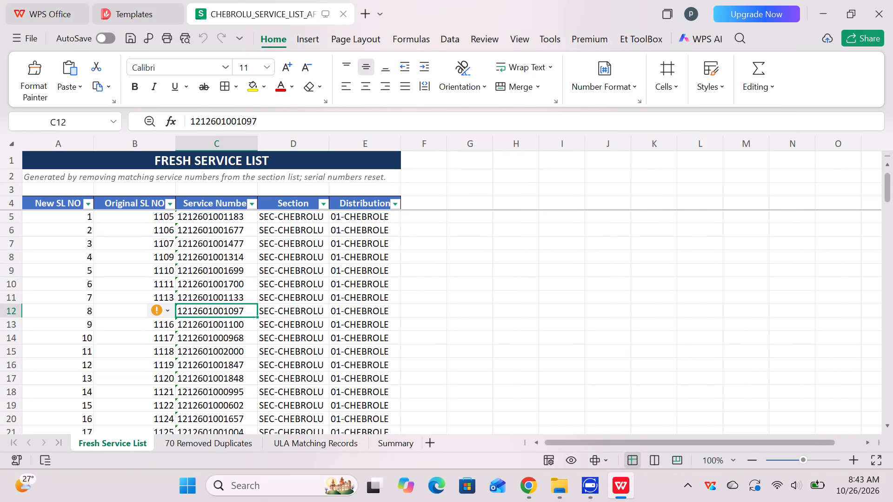
left_click(892, 6)
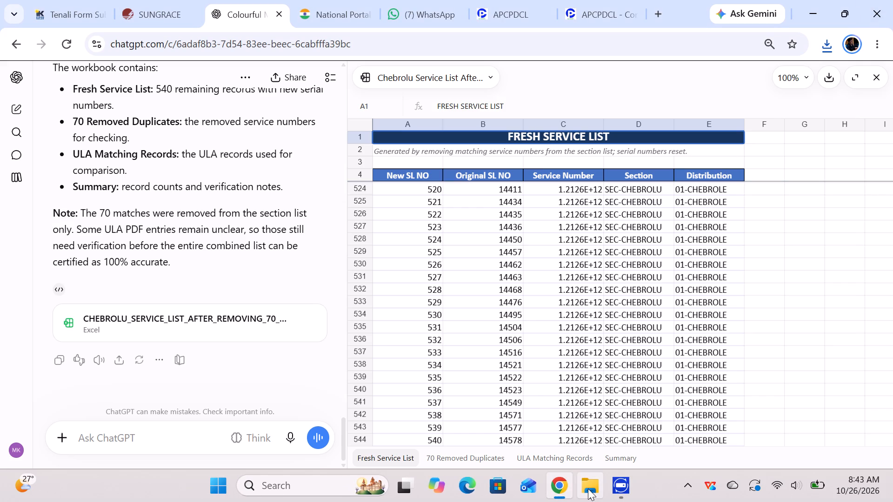
left_click(582, 425)
left_click(388, 181)
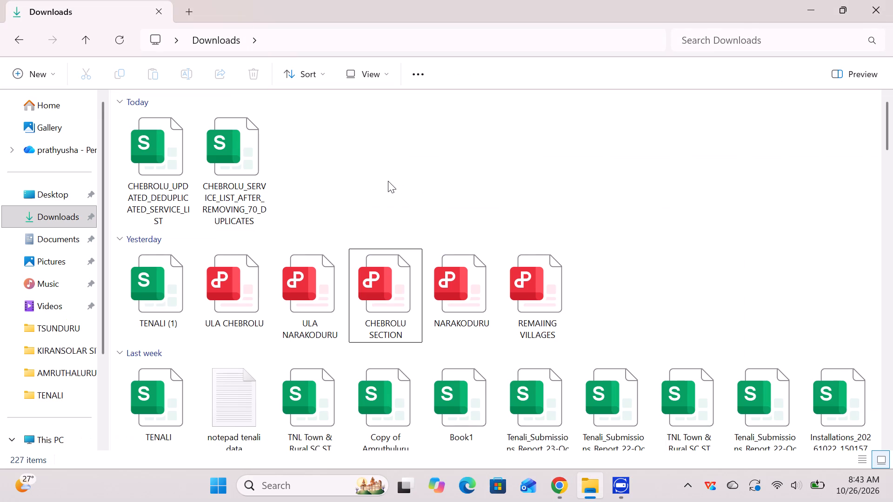
left_click(120, 47)
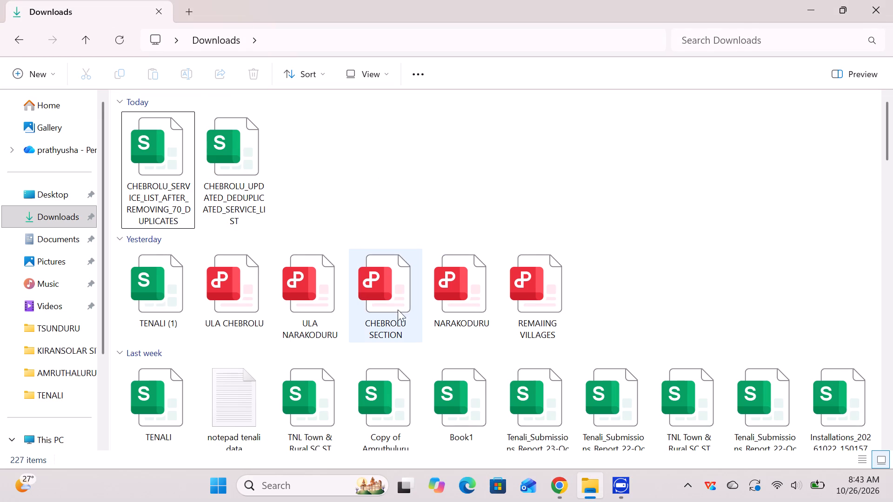
double_click(253, 300)
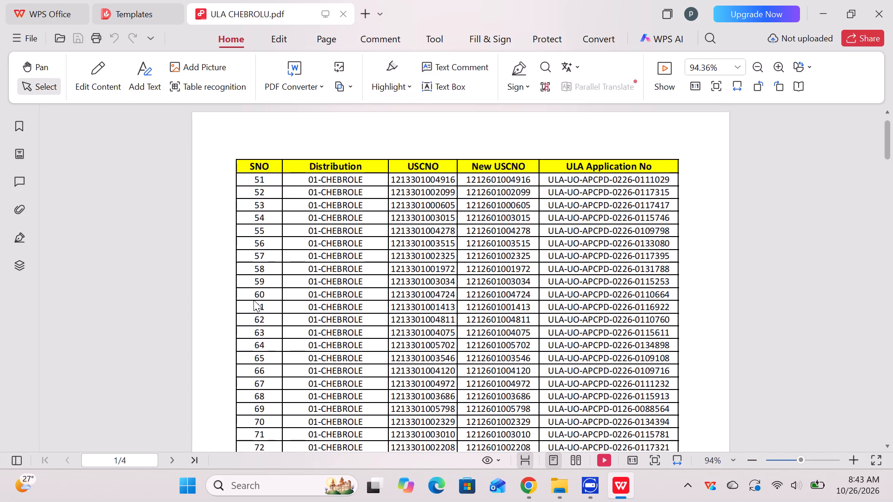
scroll(482, 299, "down", 1)
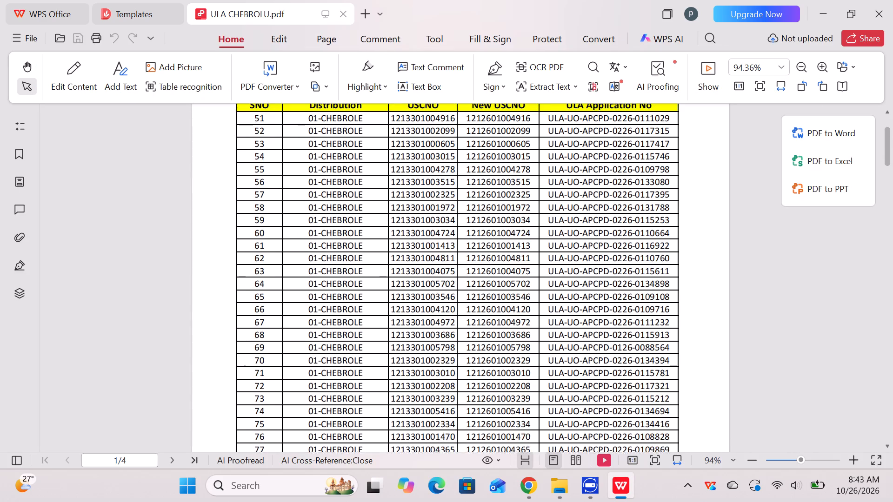
scroll(482, 299, "down", 1)
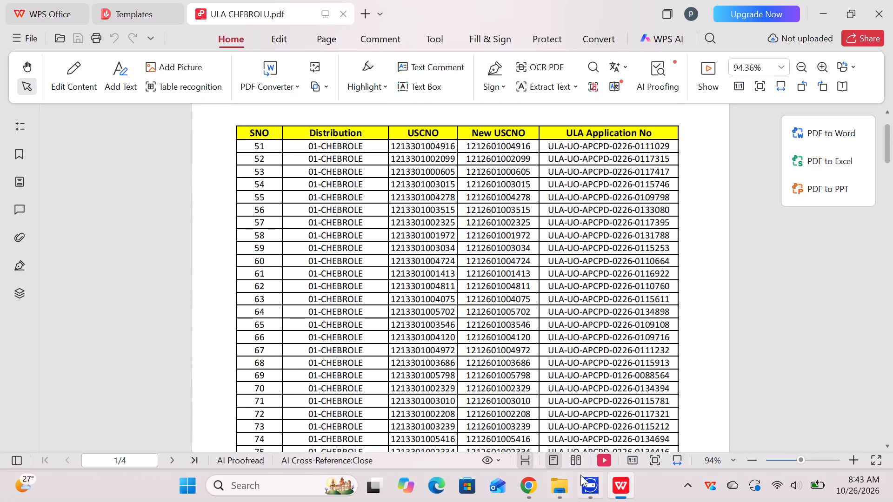
Open CHEBROLU_SERVICE_LIST_AFTER_REMOVING_70_DUPLICATES from the Downloads folder in Excel instead of WPS Office, and enable editing.
left_click(545, 417)
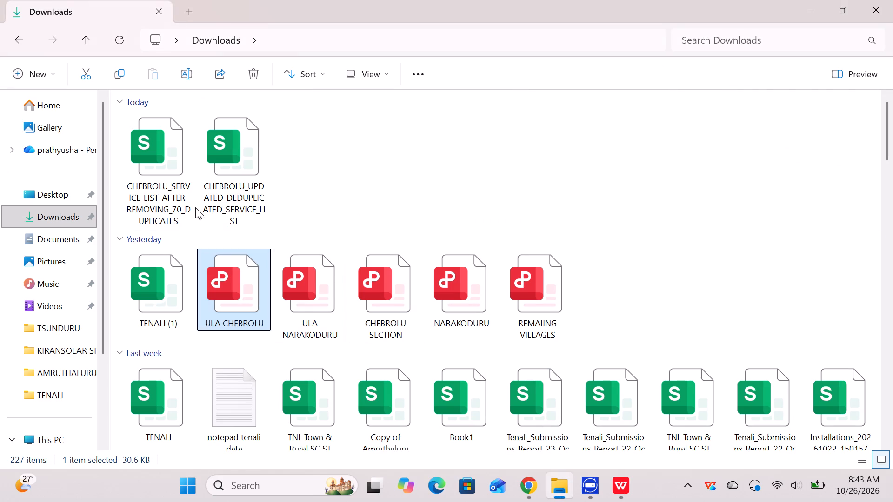
left_click(166, 184)
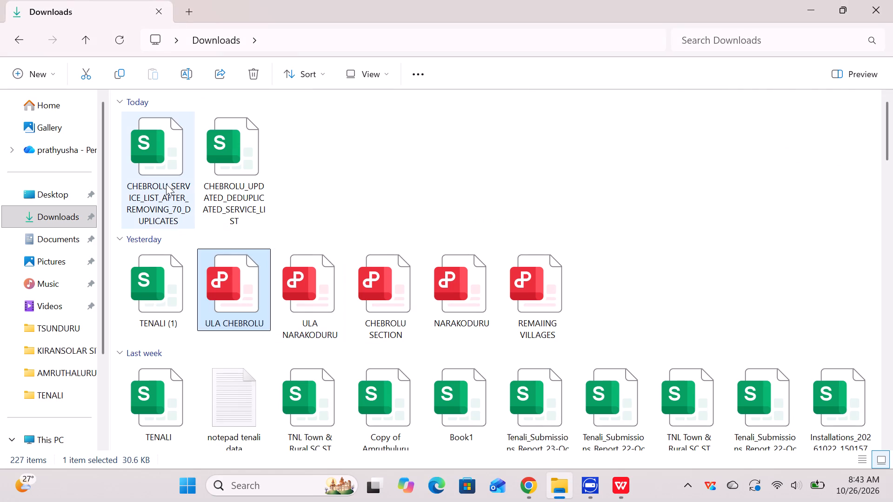
right_click(166, 184)
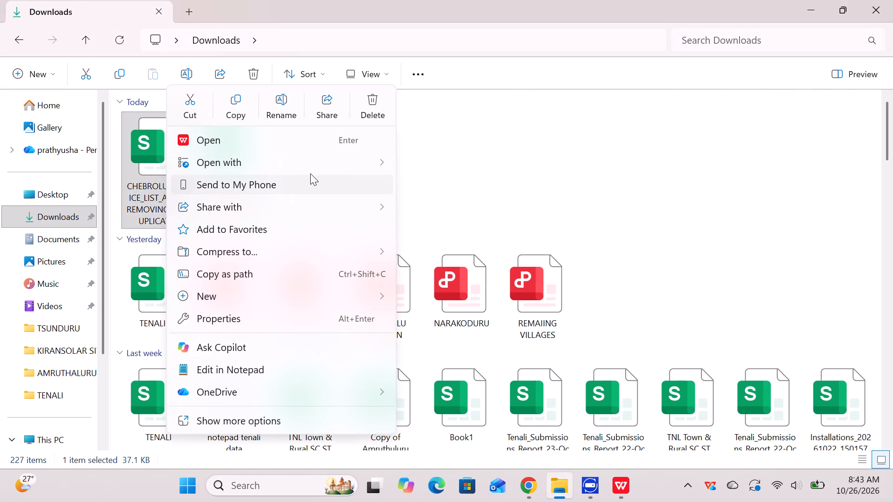
left_click(347, 168)
left_click(442, 166)
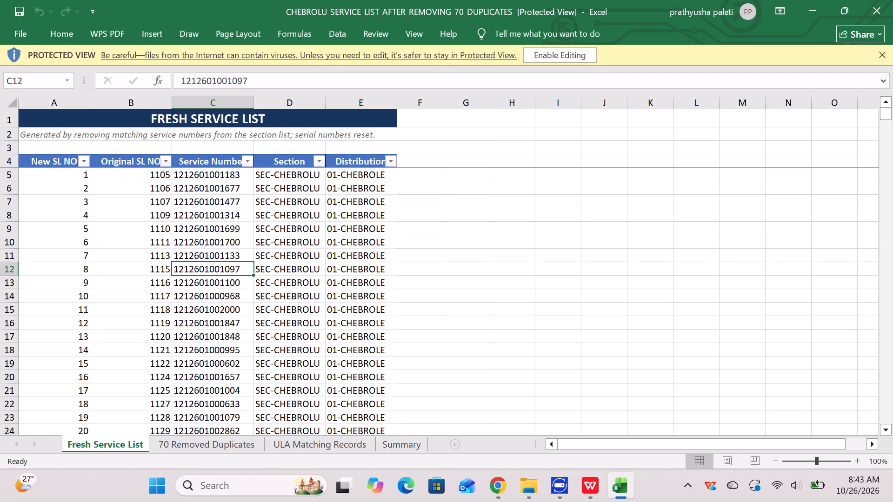
left_click(573, 51)
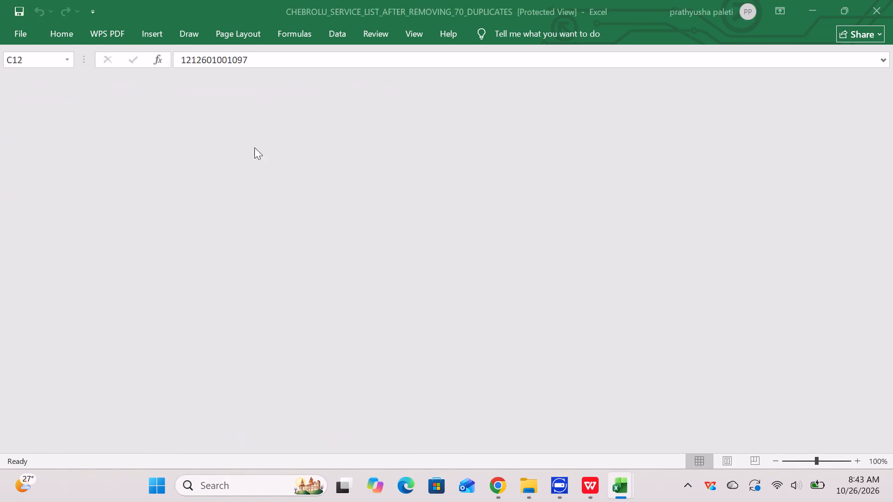
Copy the New USCNO of row 62 in ULA CHEBROLU.pdf and search for it in the Excel list's Service Number filter, then dismiss the filter.
left_click(248, 204)
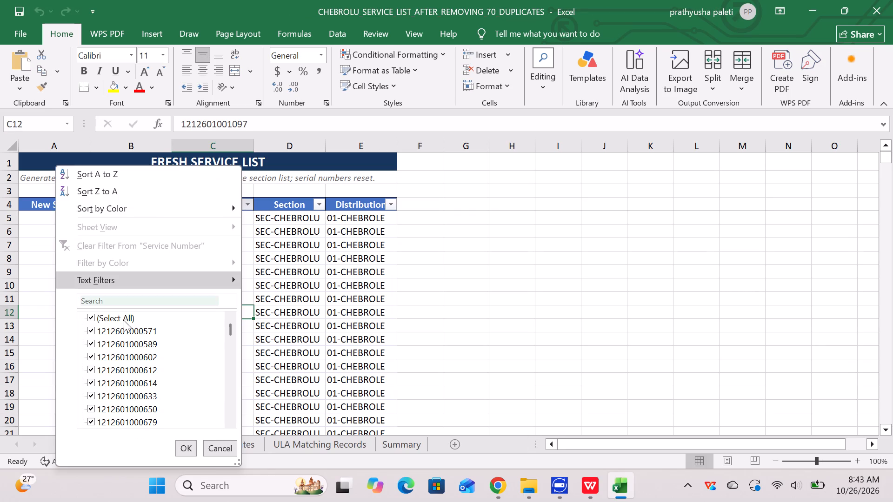
left_click(123, 319)
left_click(604, 400)
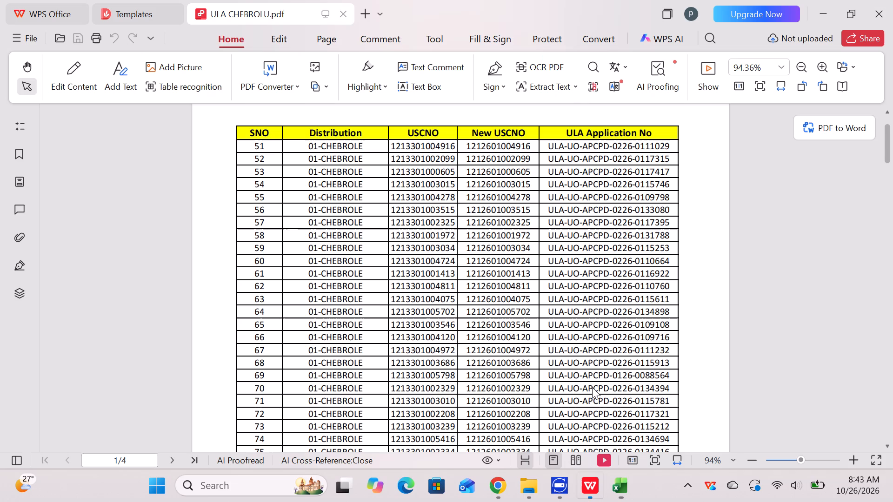
double_click(503, 292)
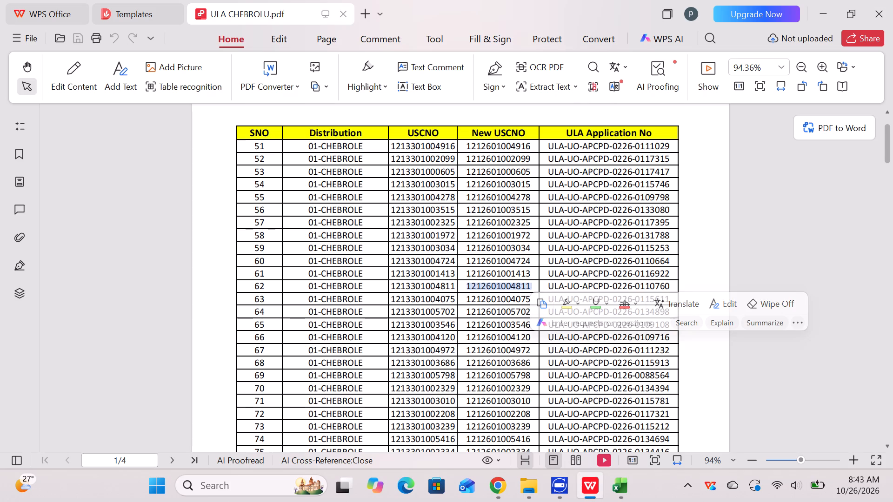
key("ctrl+c")
left_click(615, 415)
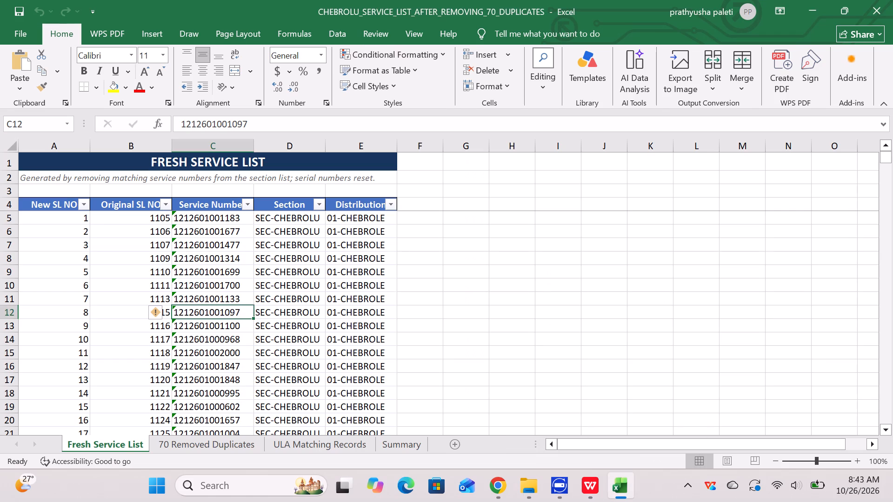
left_click(251, 208)
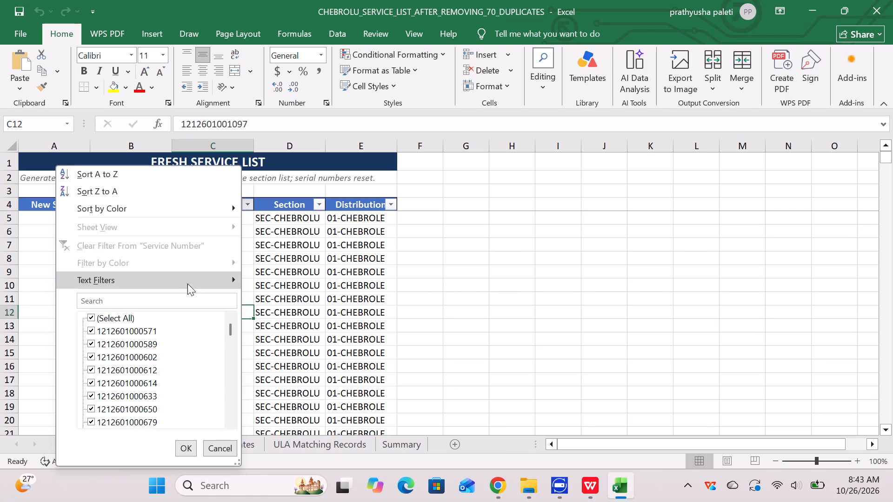
left_click(121, 319)
left_click(129, 300)
key("ctrl+v")
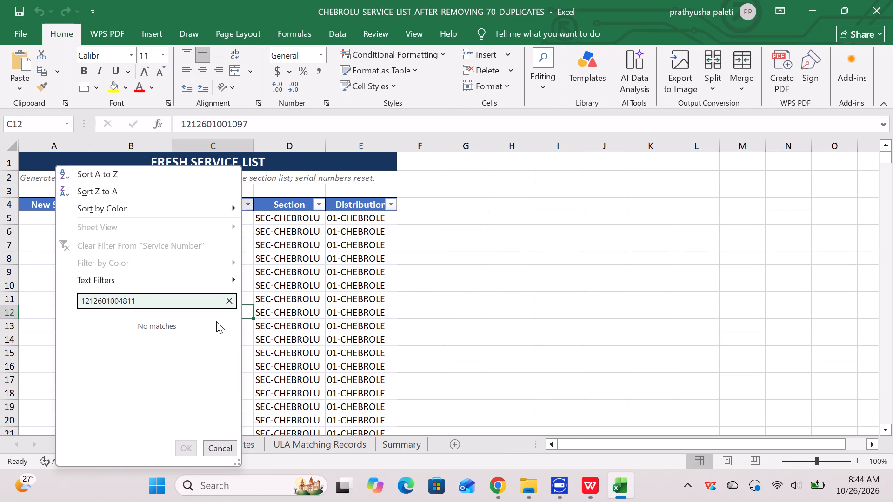
left_click(226, 302)
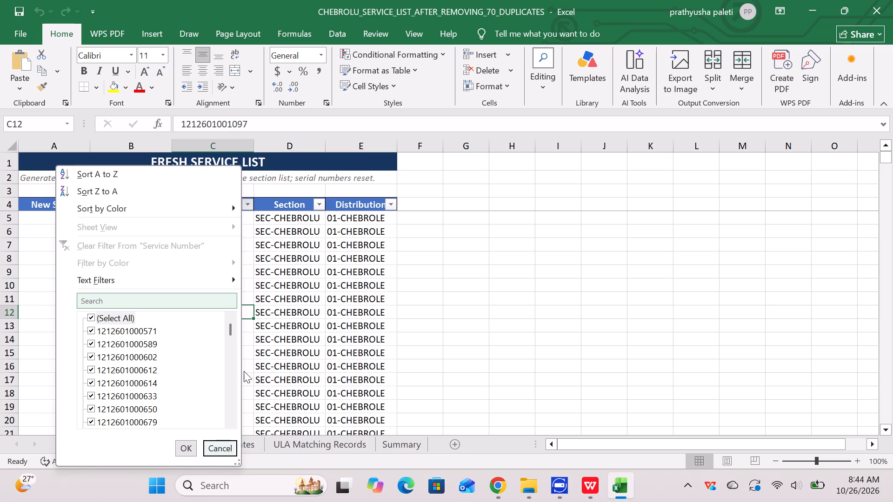
left_click(448, 333)
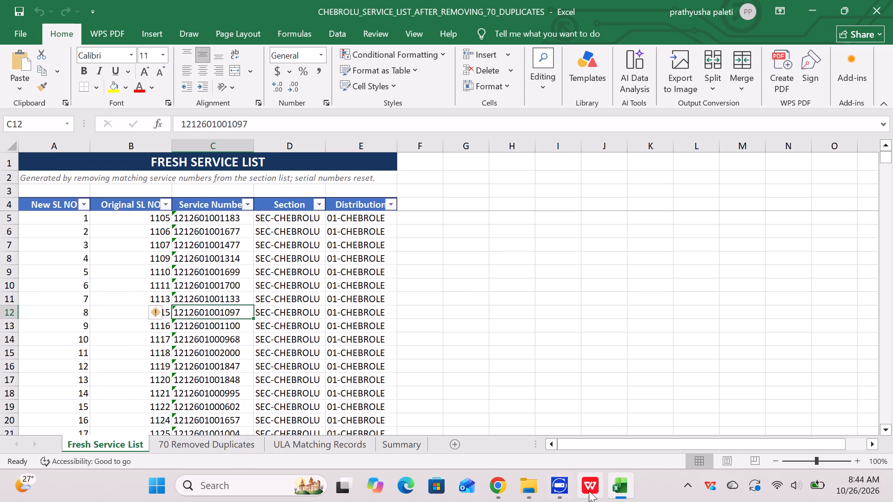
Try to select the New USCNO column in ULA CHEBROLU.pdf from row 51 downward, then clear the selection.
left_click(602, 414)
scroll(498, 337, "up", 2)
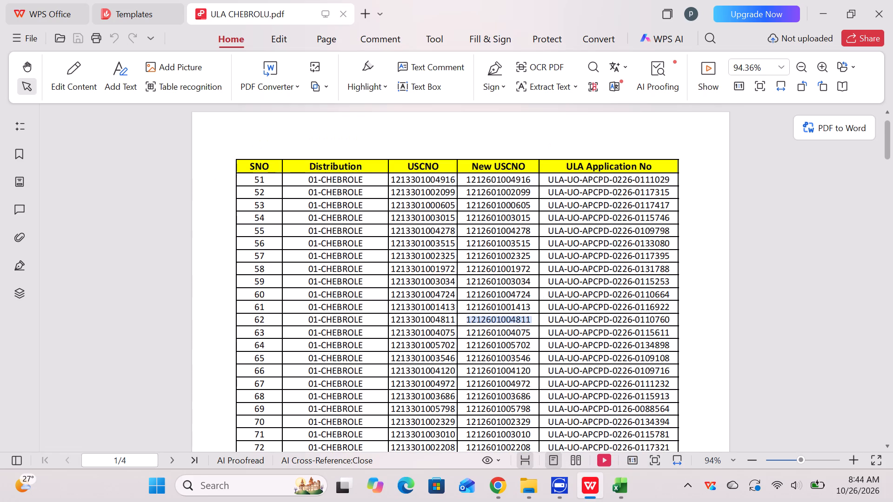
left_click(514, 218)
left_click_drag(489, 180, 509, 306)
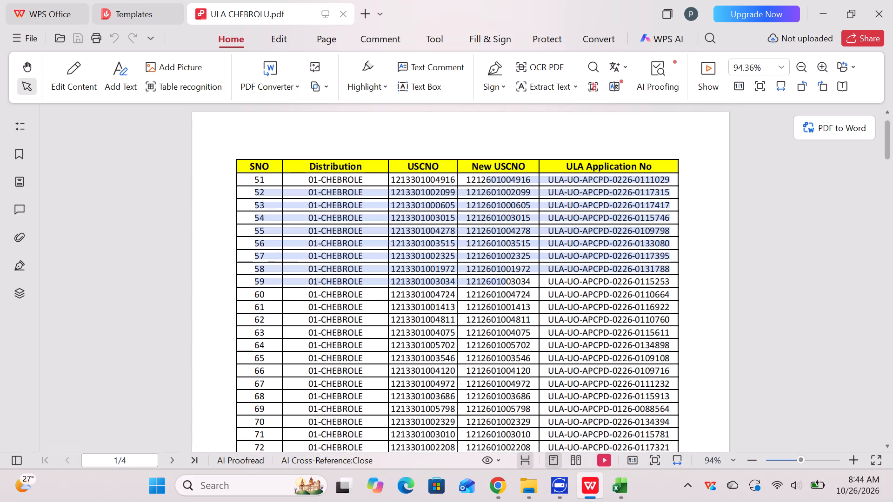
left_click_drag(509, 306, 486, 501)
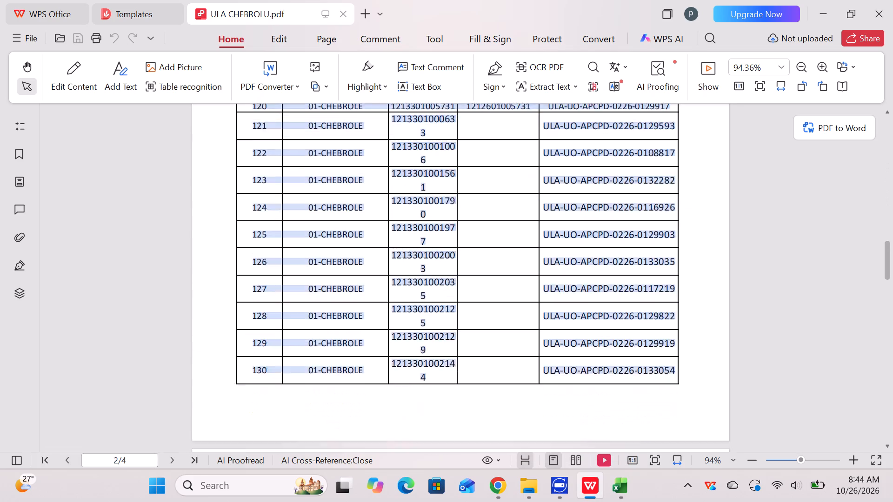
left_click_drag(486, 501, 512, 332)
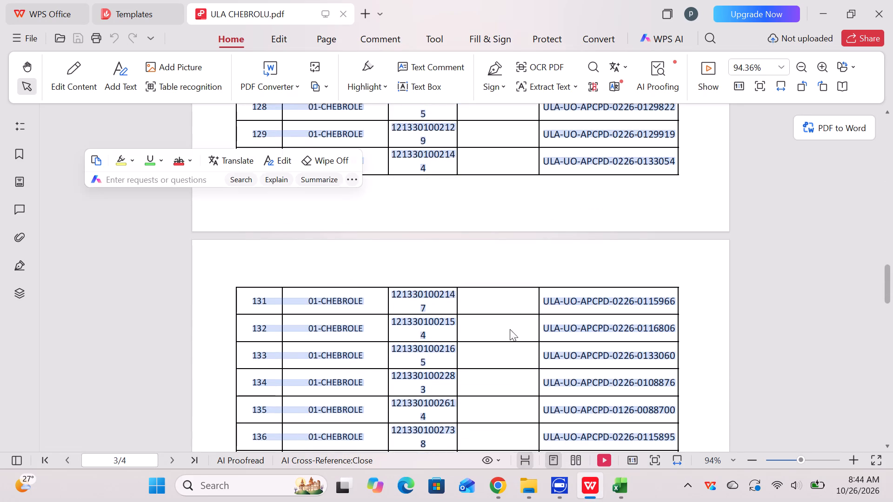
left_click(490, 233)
Examine the USCNO and New USCNO columns on the last two pages of ULA CHEBROLU.pdf.
scroll(458, 266, "up", 1)
scroll(458, 266, "down", 2)
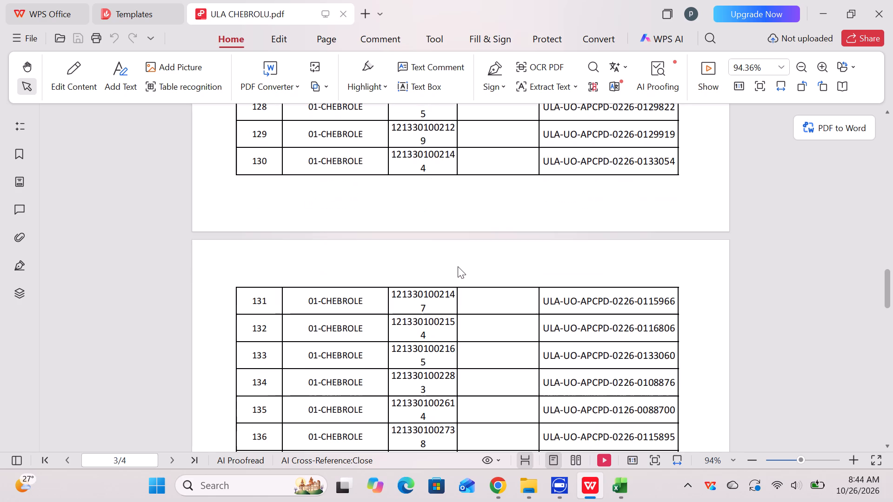
scroll(458, 266, "down", 11)
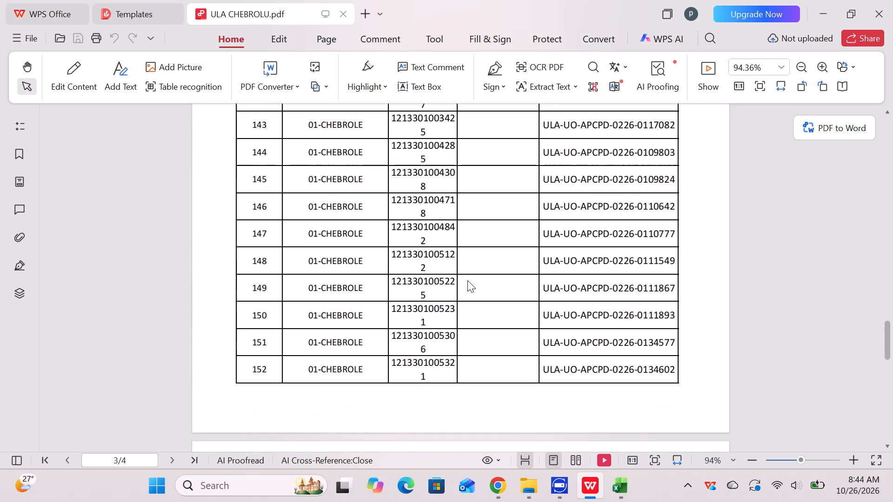
scroll(467, 283, "down", 3)
scroll(467, 286, "up", 2)
scroll(467, 286, "down", 9)
scroll(468, 288, "up", 4)
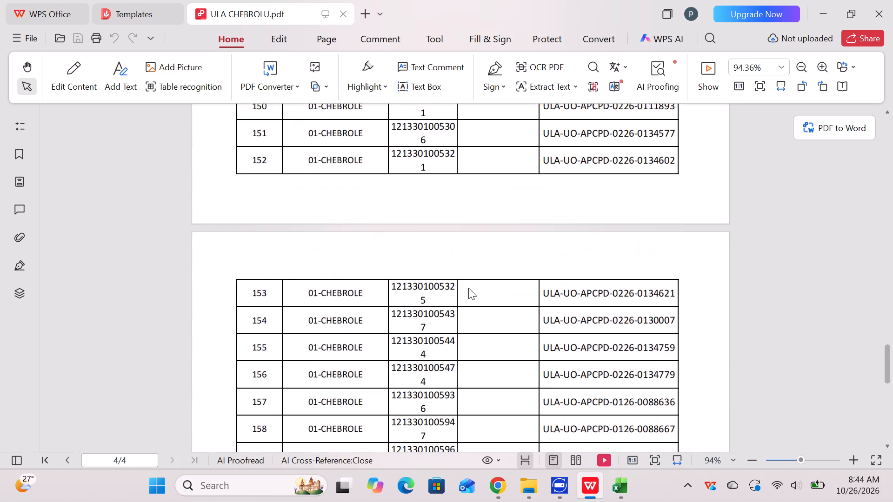
scroll(468, 288, "up", 19)
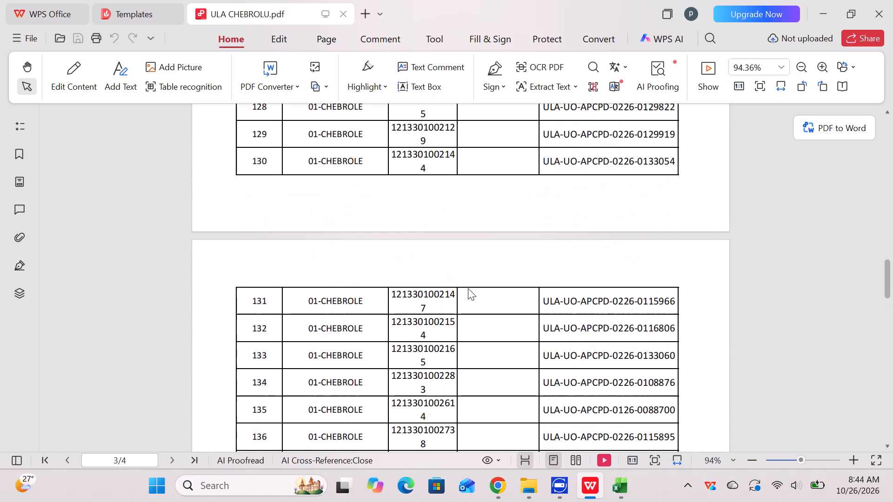
Look back through the USCNO and New USCNO columns of ULA CHEBROLU.pdf to the start of the table at SNO 51.
scroll(468, 288, "up", 7)
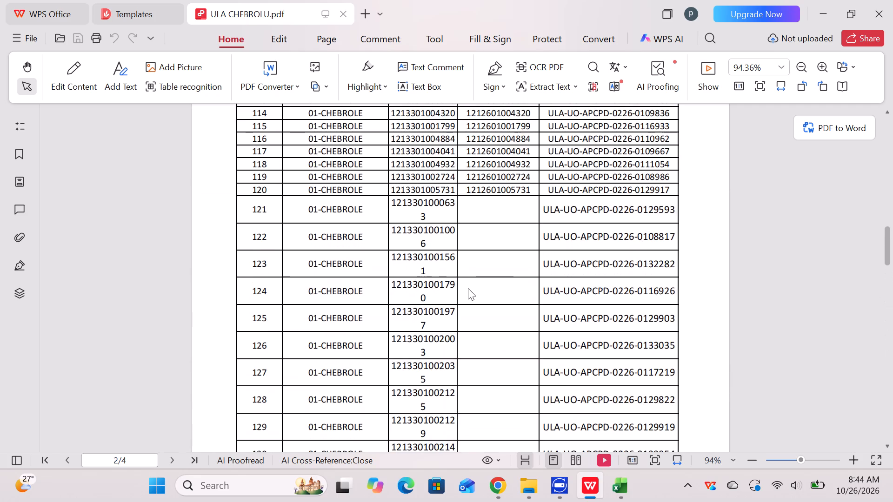
scroll(468, 288, "up", 8)
scroll(468, 288, "up", 17)
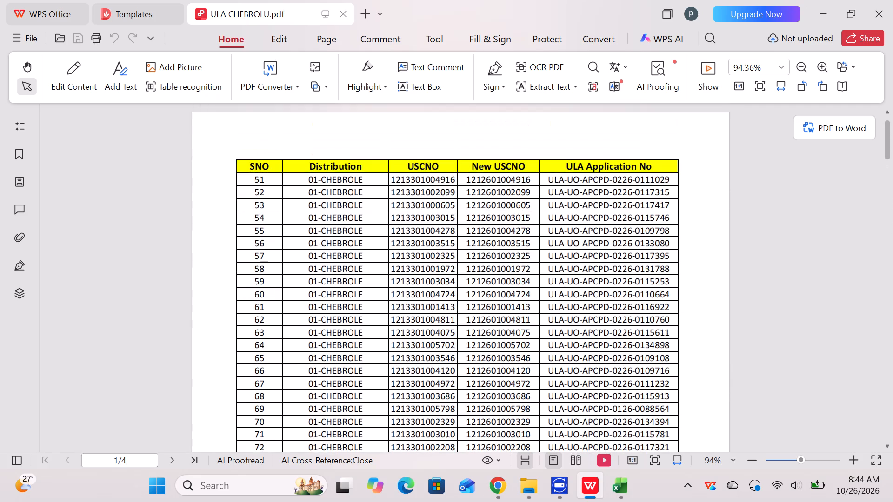
left_click_drag(886, 152, 886, 156)
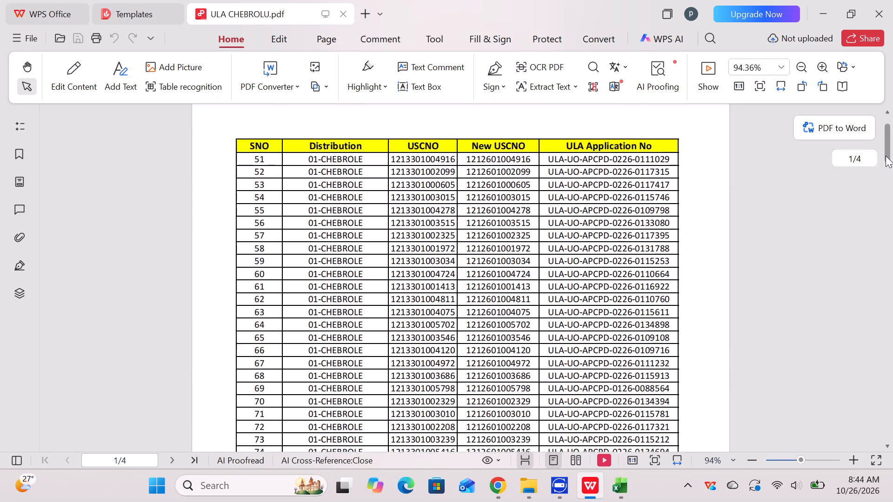
left_click_drag(886, 156, 892, 159)
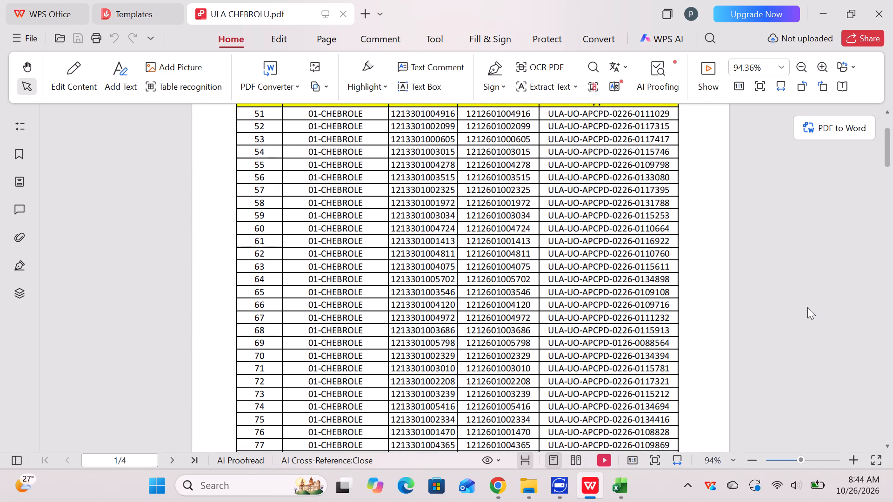
Examine the USCNO and New USCNO entries of ULA CHEBROLU.pdf from the first page through to the last page.
scroll(604, 311, "down", 3)
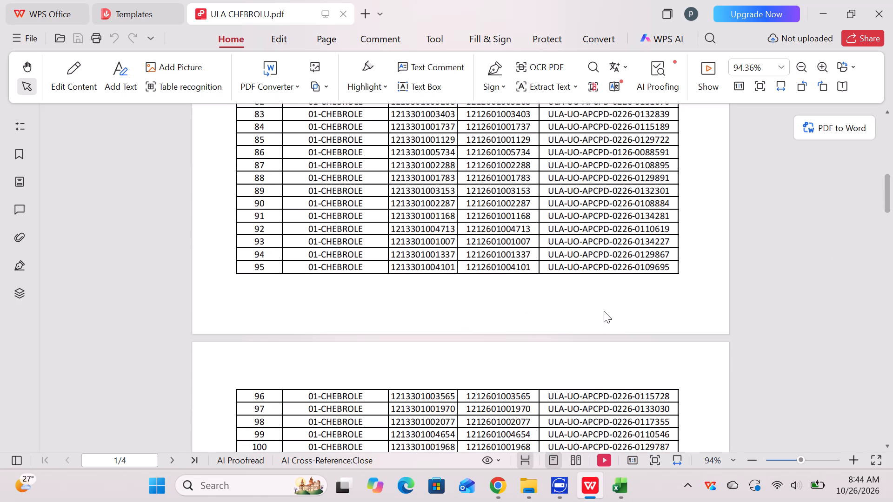
scroll(521, 313, "down", 1)
scroll(480, 322, "down", 1)
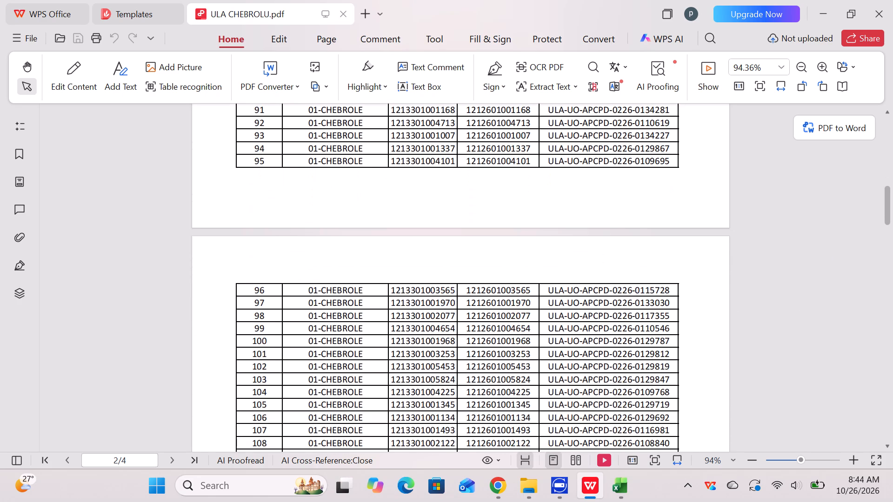
scroll(480, 322, "down", 3)
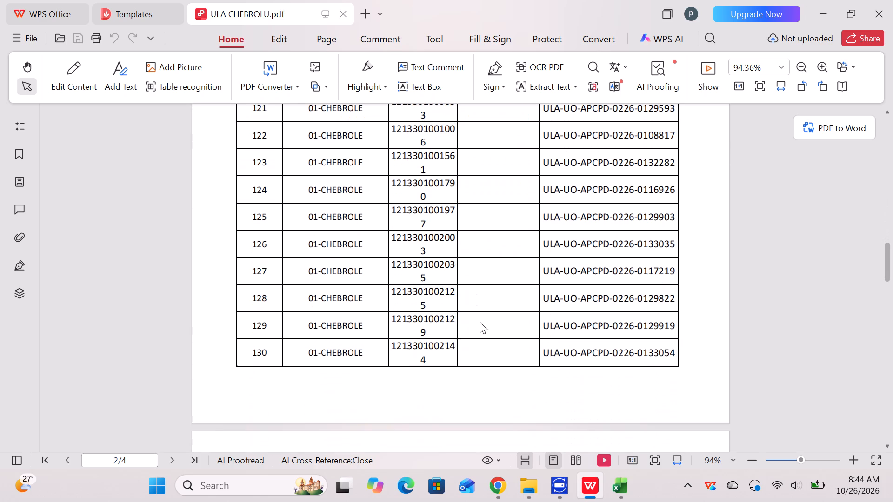
scroll(480, 322, "down", 4)
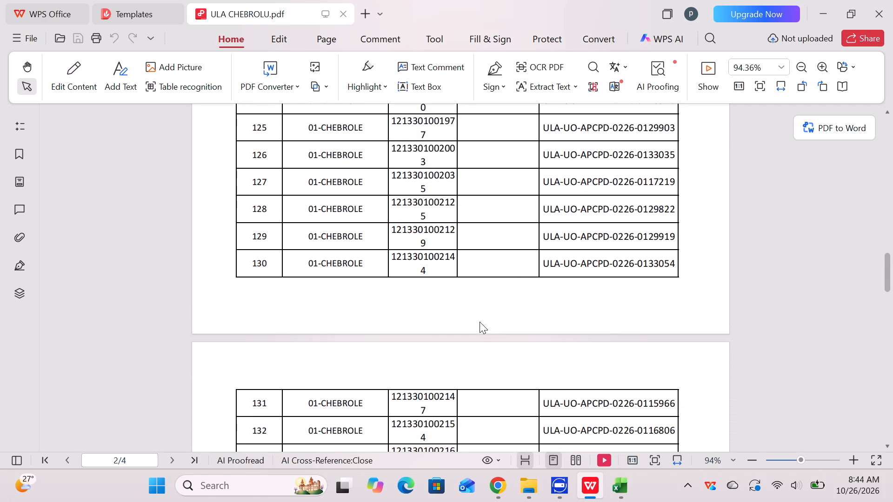
scroll(480, 322, "down", 2)
Recheck the New USCNO column from the last page back to the rows around SNO 120 on page 2.
scroll(480, 322, "up", 1)
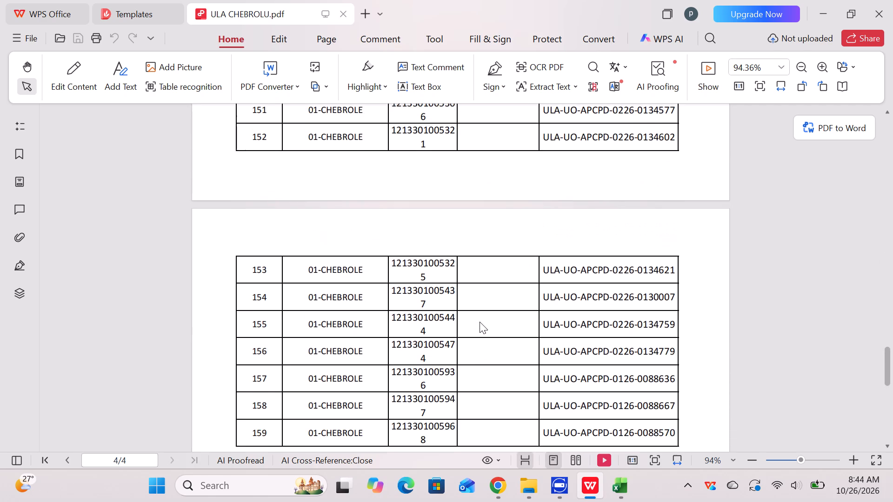
scroll(480, 322, "up", 1)
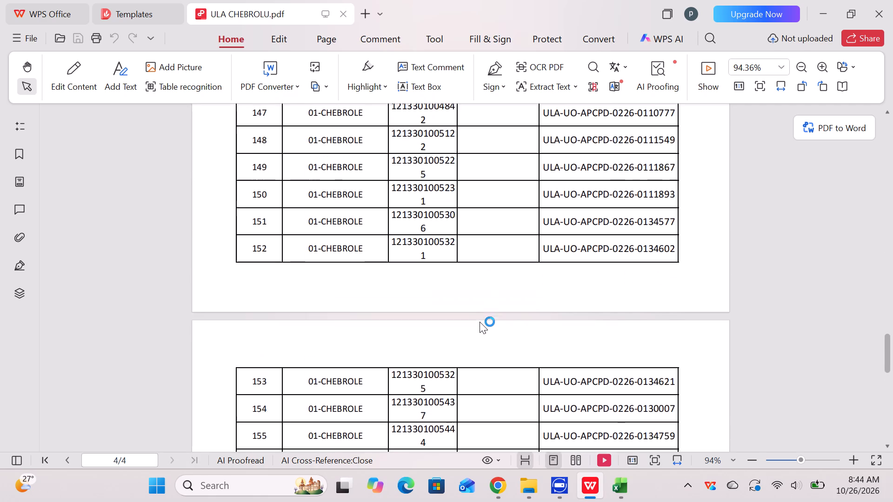
scroll(480, 322, "up", 1)
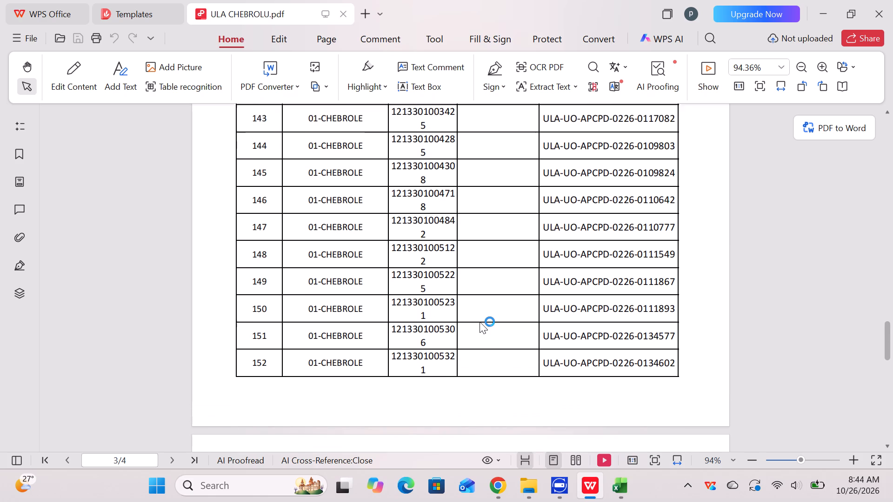
scroll(480, 322, "up", 2)
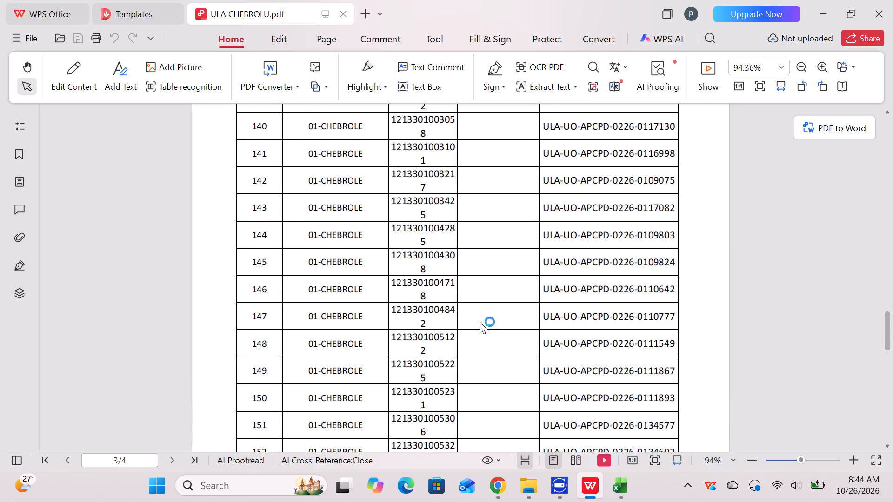
scroll(480, 322, "up", 1)
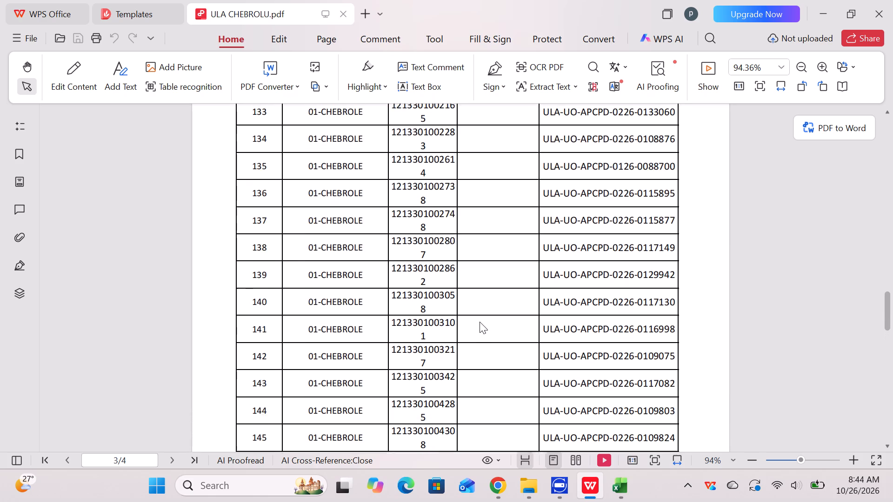
scroll(480, 322, "up", 1)
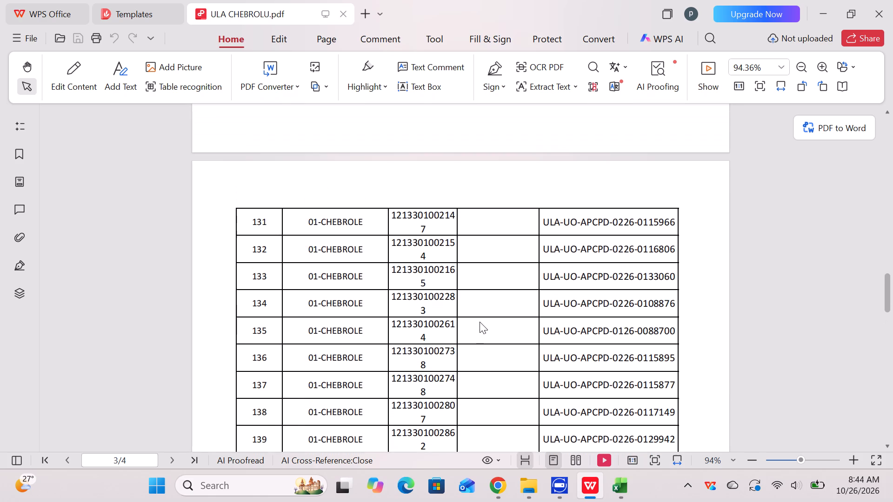
scroll(480, 322, "up", 3)
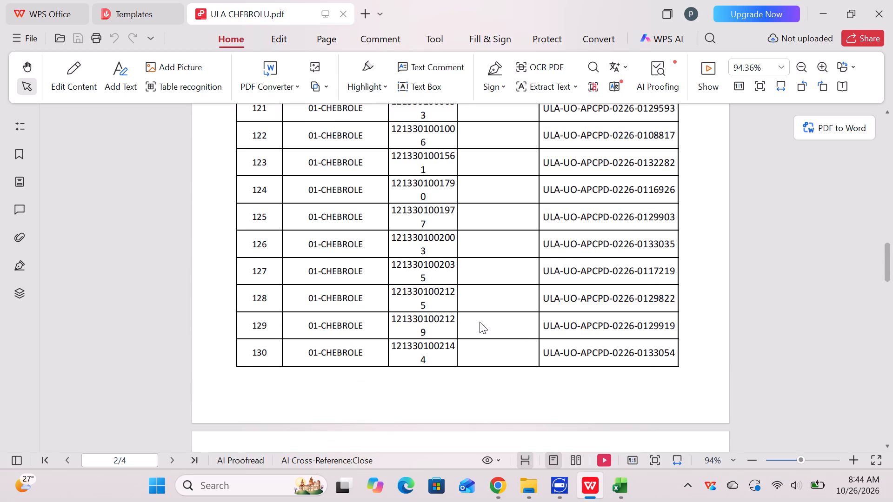
scroll(480, 322, "up", 1)
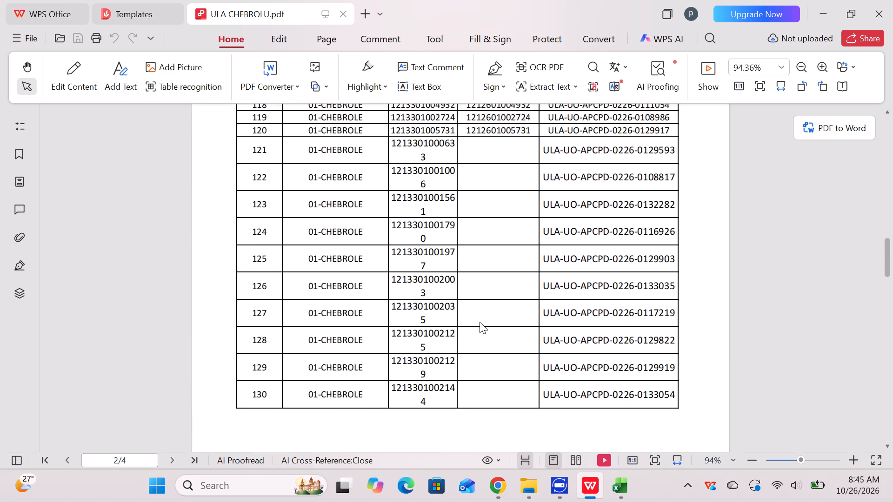
scroll(480, 322, "up", 1)
scroll(454, 254, "up", 2)
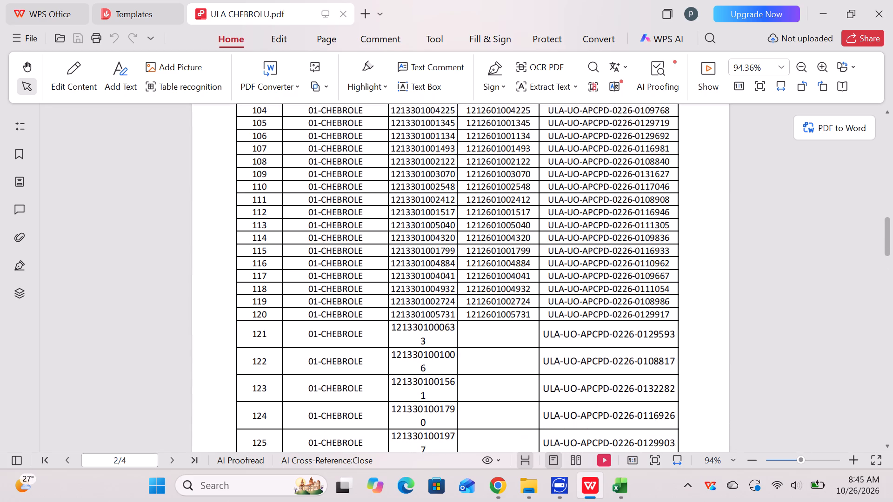
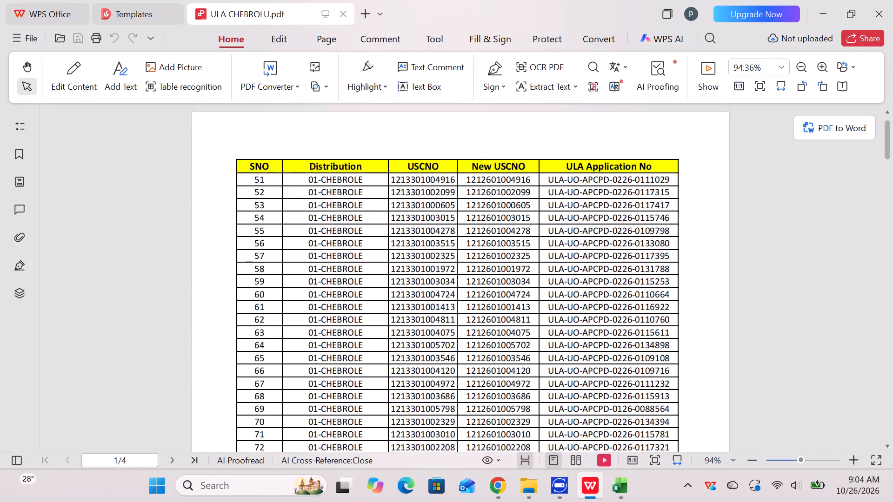
Review the USCNO and New USCNO columns of ULA CHEBROLU.pdf from page 1 to page 4, and close the PDF.
scroll(486, 259, "down", 20)
scroll(486, 259, "down", 5)
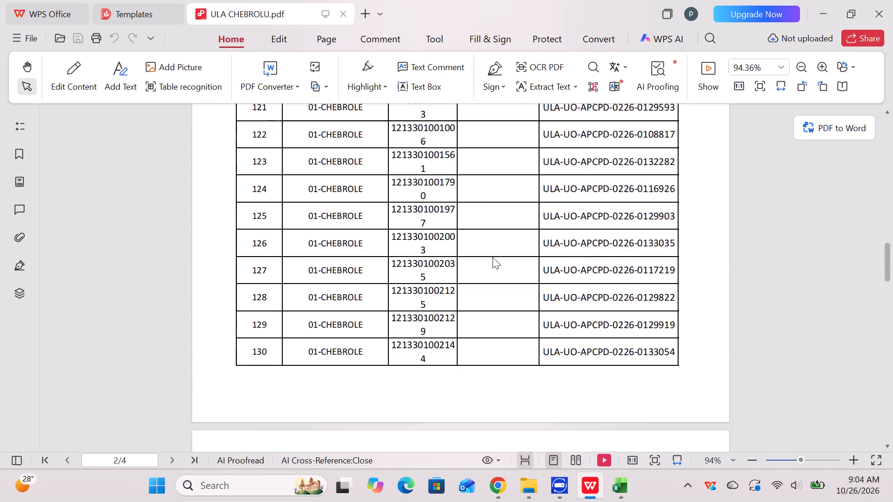
scroll(493, 257, "down", 17)
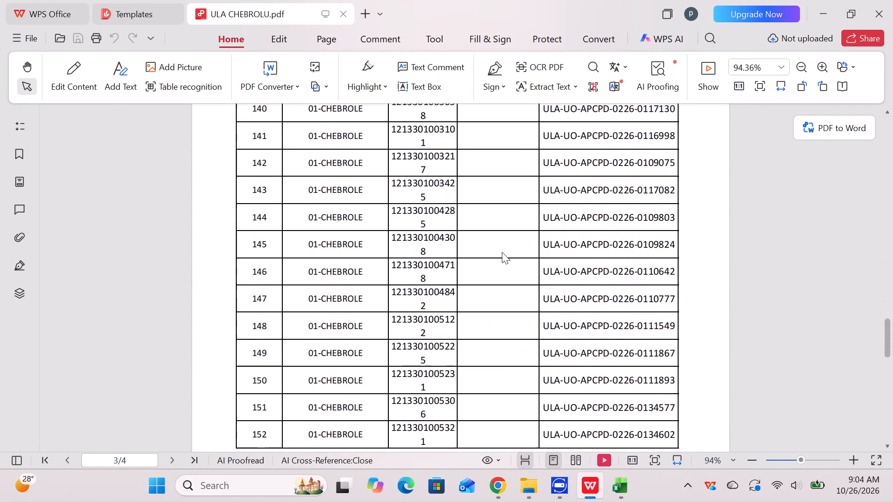
scroll(502, 252, "down", 5)
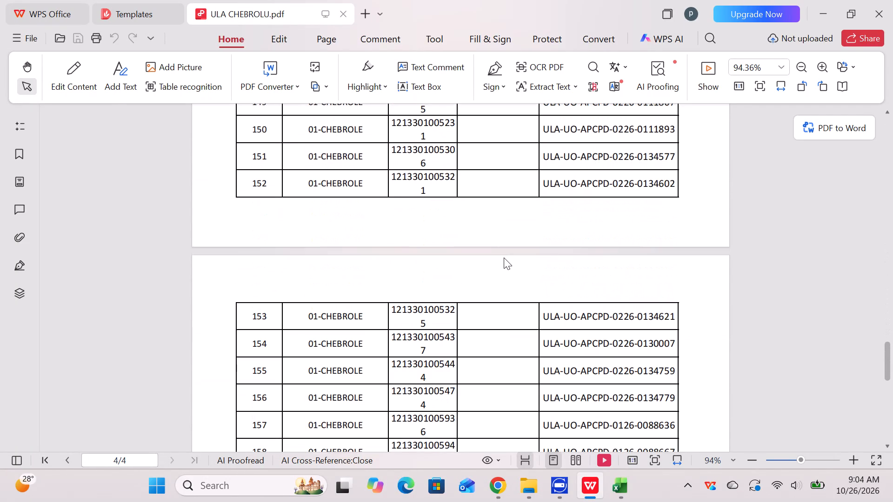
scroll(504, 258, "up", 7)
left_click(876, 4)
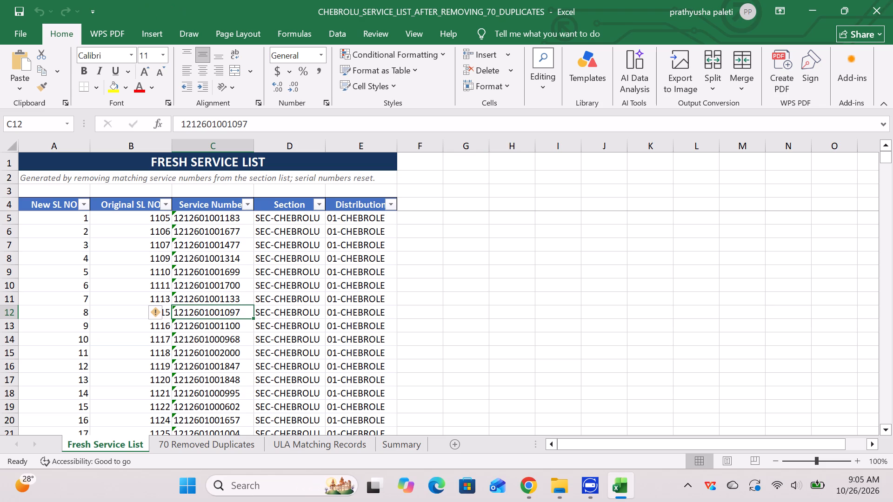
Save the CHEBROLU_SERVICE_LIST_AFTER_REMOVING_70_DUPLICATES workbook and close it.
left_click(345, 254)
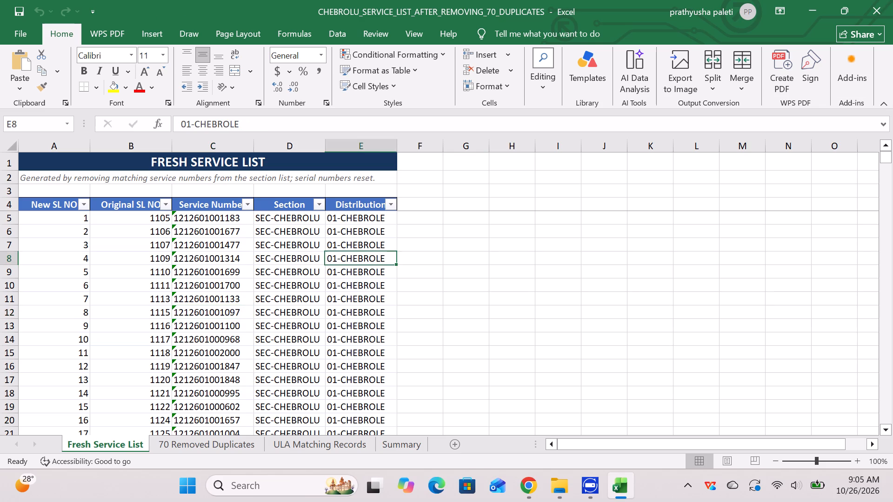
key("ctrl+s")
left_click(879, 9)
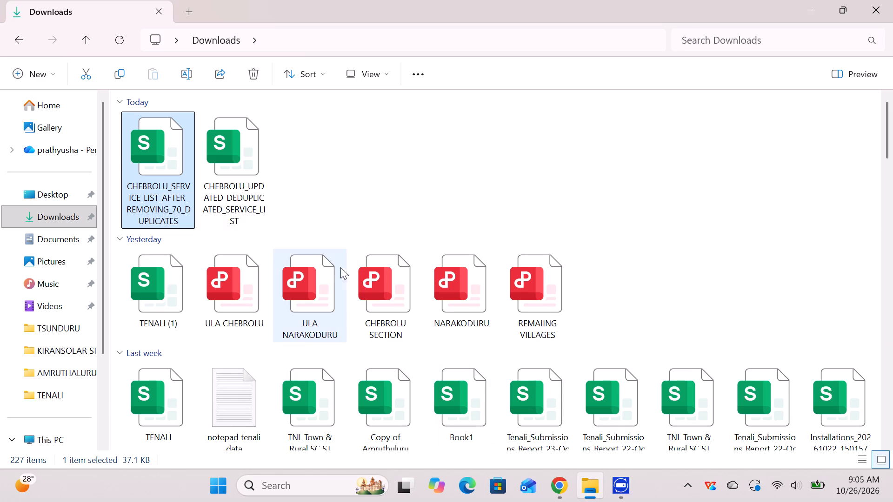
Reopen ULA CHEBROLU.pdf from Downloads and examine its USCNO columns through the last page and back to SNO 121.
double_click(229, 295)
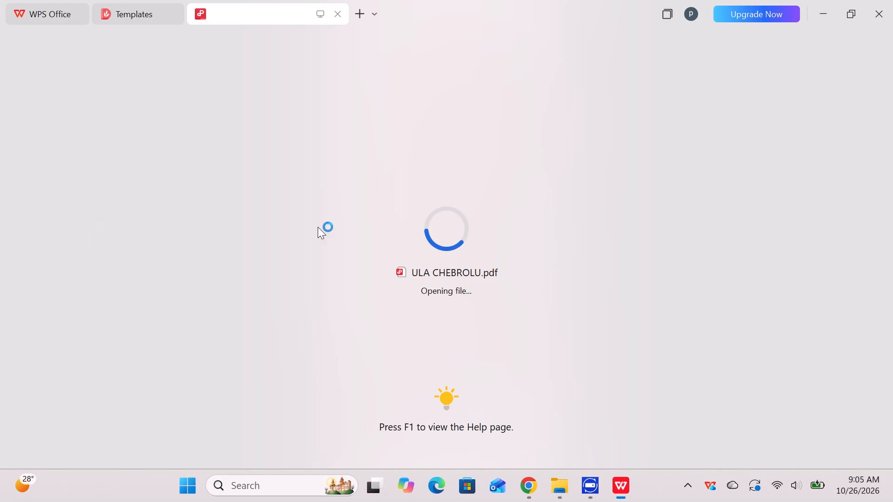
scroll(489, 281, "down", 3)
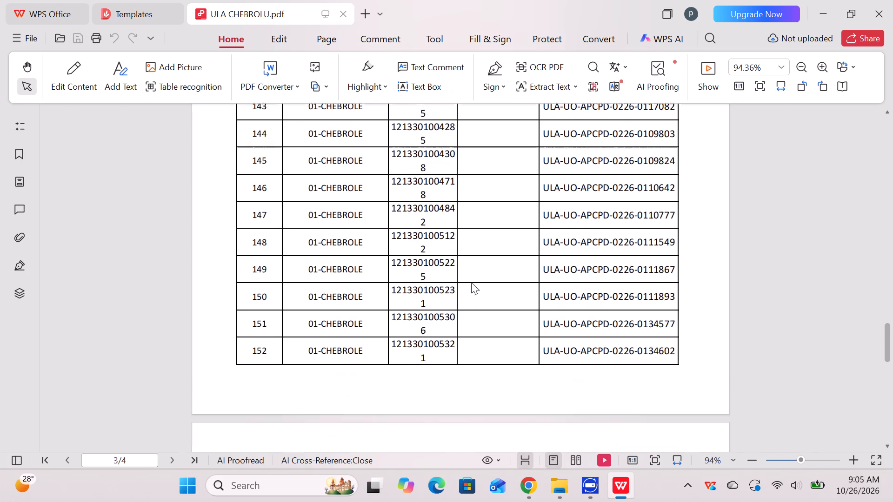
scroll(471, 282, "down", 9)
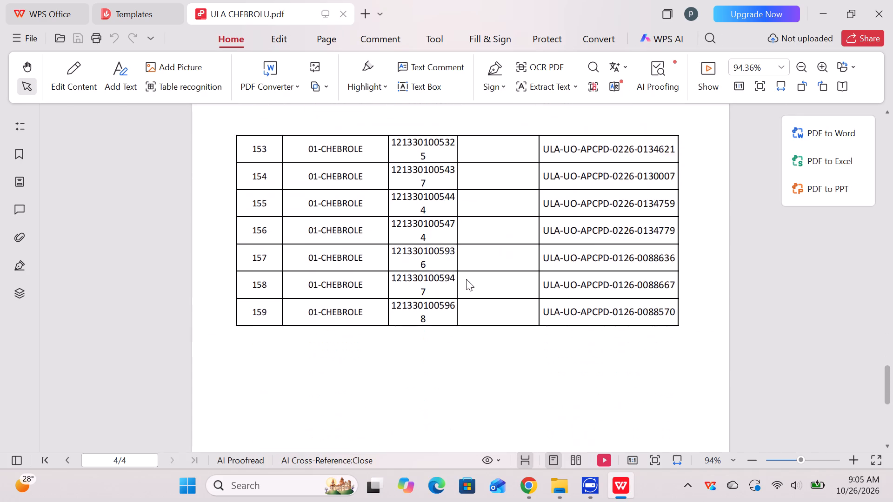
scroll(465, 277, "down", 4)
scroll(455, 272, "up", 19)
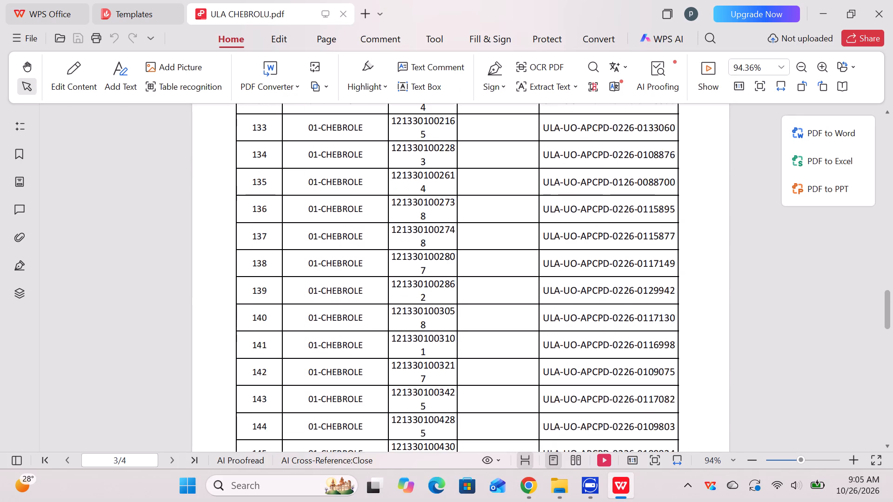
scroll(450, 266, "up", 8)
scroll(465, 301, "up", 4)
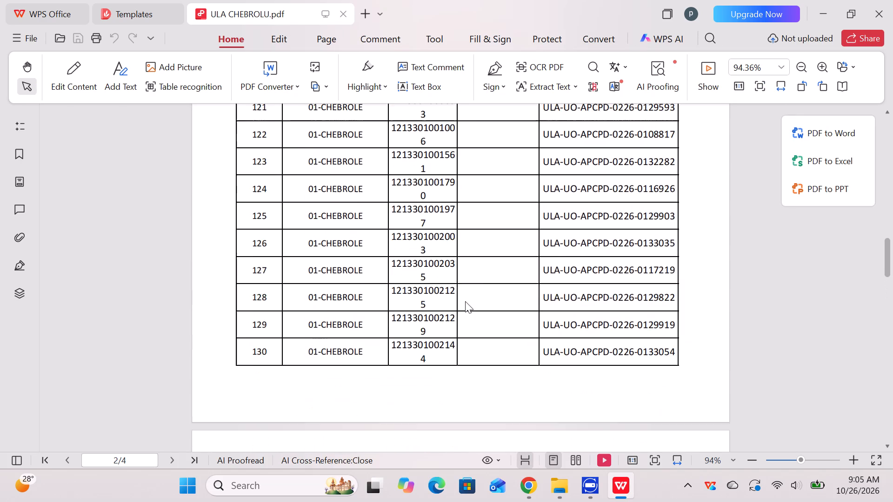
scroll(465, 301, "up", 1)
Select the USCNO digits in the SNO 121 row to inspect the wrapped number, and clear the selection.
left_click_drag(392, 186, 435, 192)
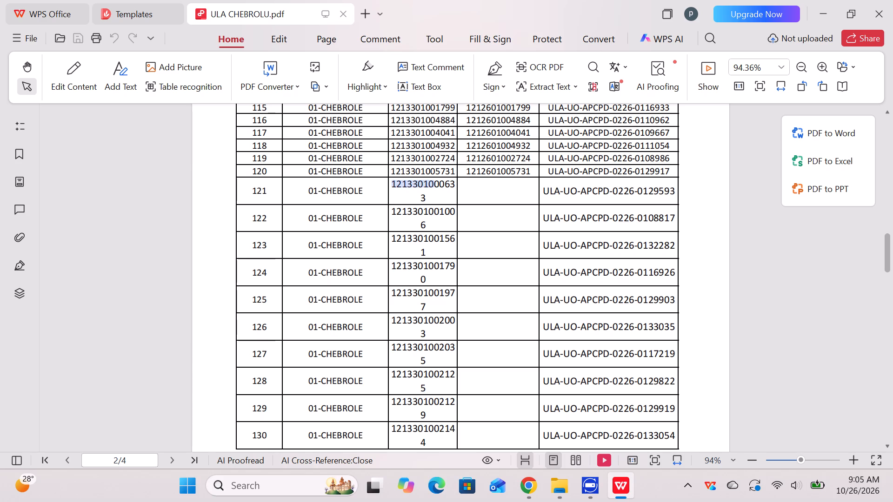
left_click_drag(435, 192, 451, 194)
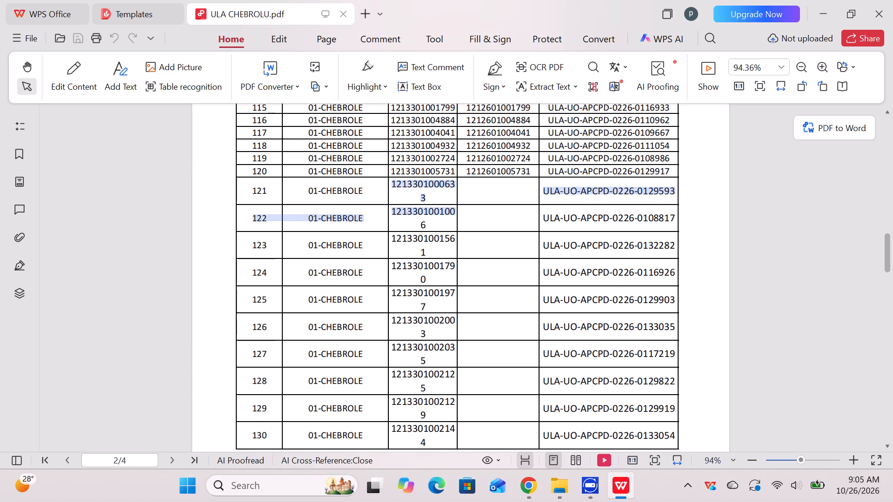
left_click_drag(451, 194, 443, 190)
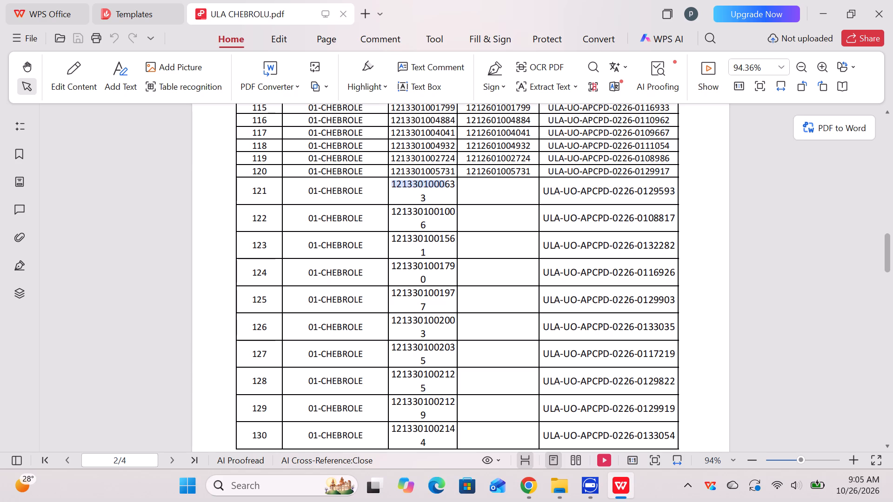
left_click_drag(443, 190, 442, 190)
left_click(485, 290)
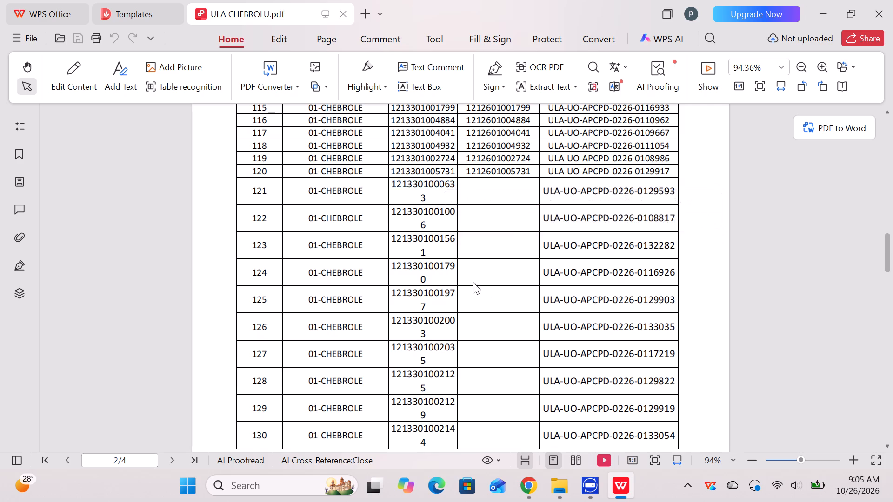
Compare the USCNO and New USCNO entries around SNO 120 and 121 with the rows on the first page.
scroll(453, 270, "up", 5)
scroll(450, 271, "down", 4)
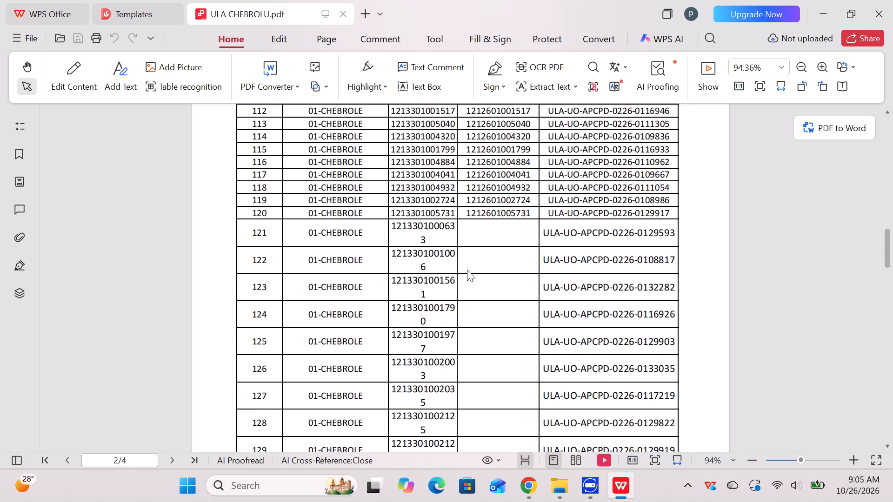
scroll(467, 270, "up", 16)
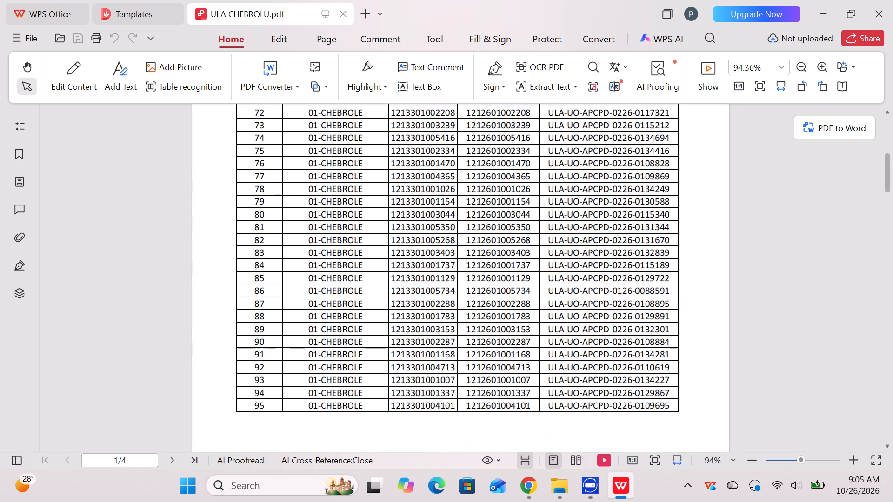
scroll(464, 267, "up", 11)
Examine the New USCNO column from page 2 through SNO 159 on the last page and back to page 2.
scroll(462, 267, "down", 20)
scroll(462, 267, "down", 1)
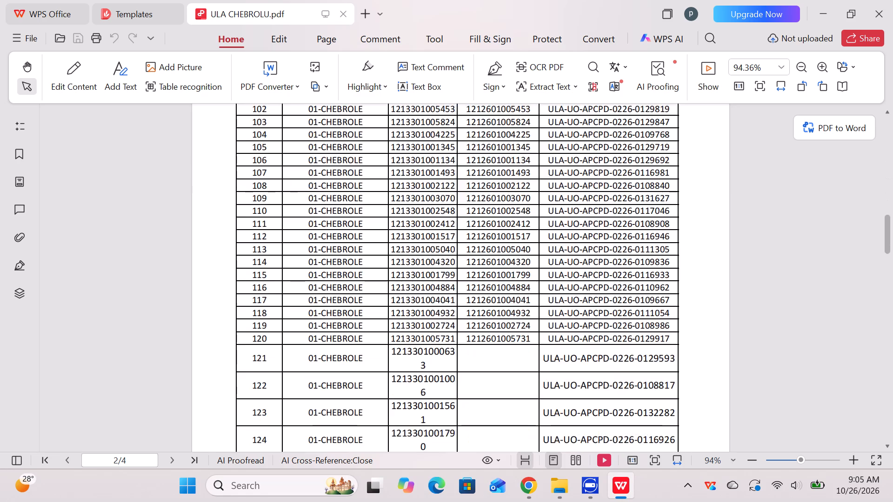
scroll(460, 227, "down", 6)
scroll(447, 267, "down", 9)
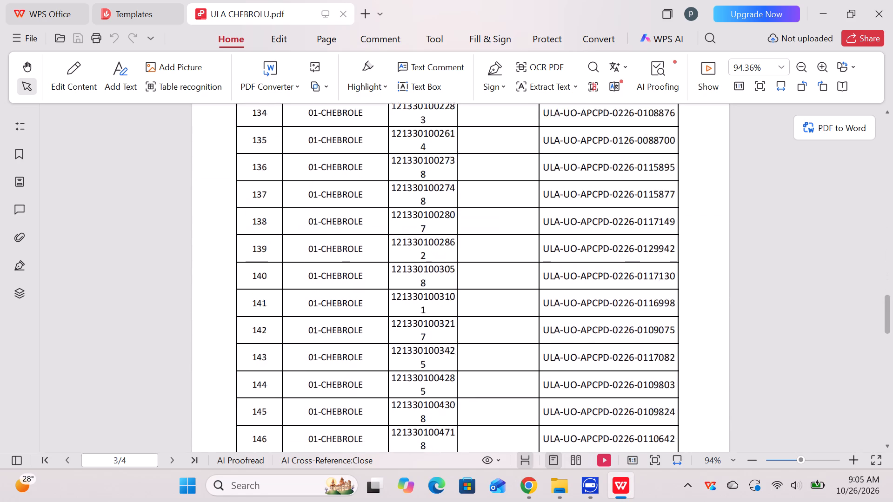
scroll(445, 278, "down", 17)
scroll(452, 284, "up", 2)
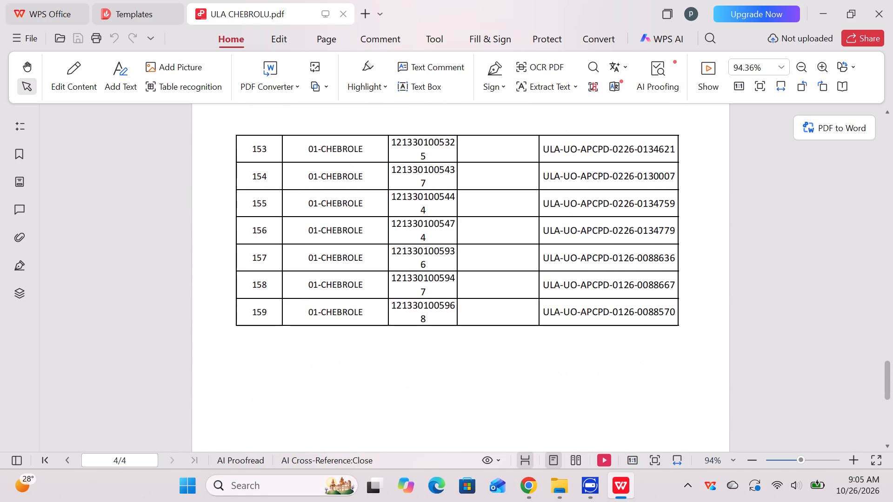
scroll(453, 284, "up", 6)
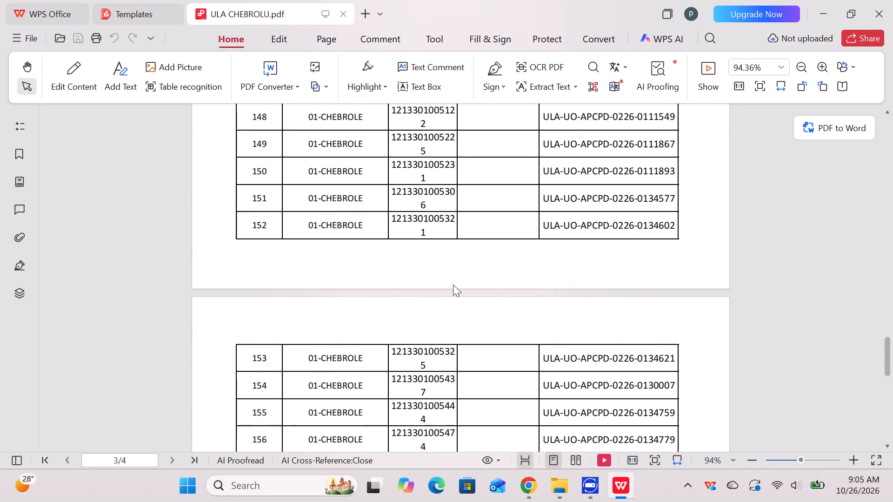
scroll(453, 284, "up", 20)
scroll(453, 284, "up", 5)
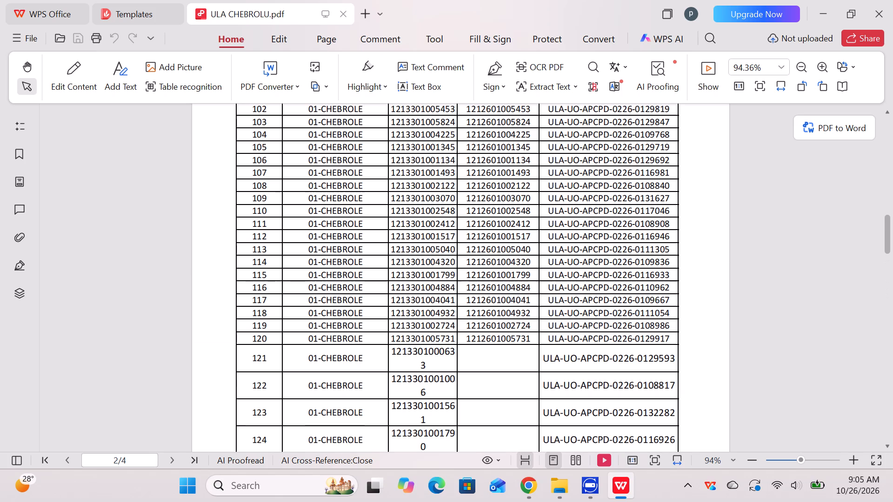
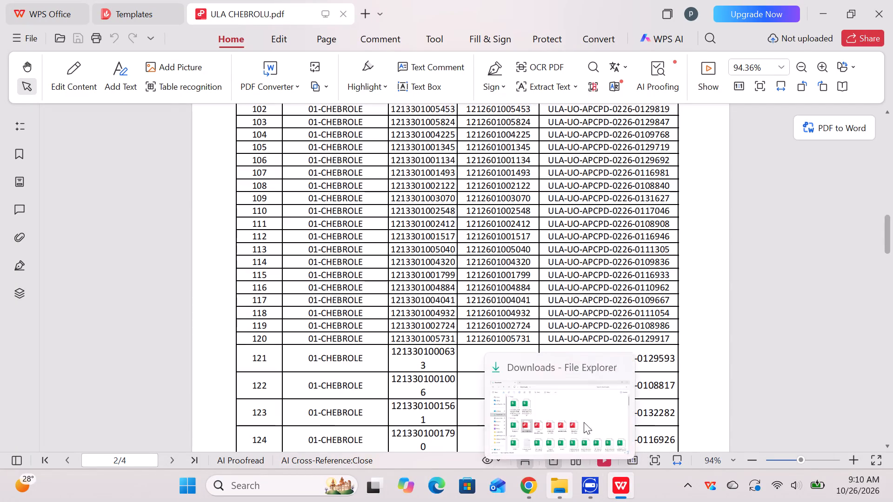
Open the CHEBROLU_SERVICE_LIST_AFTER_REMOVING_70_DUPLICATES workbook from Downloads.
left_click(592, 378)
left_click(373, 164)
left_click(155, 173)
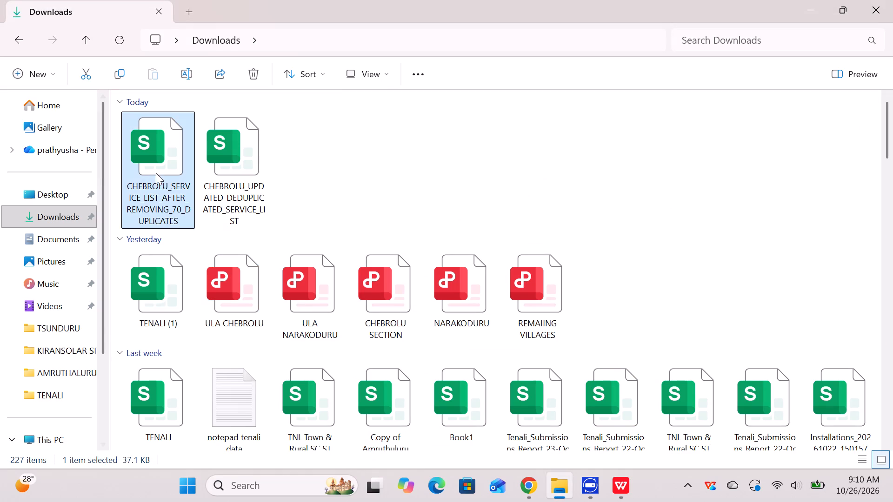
key("Return")
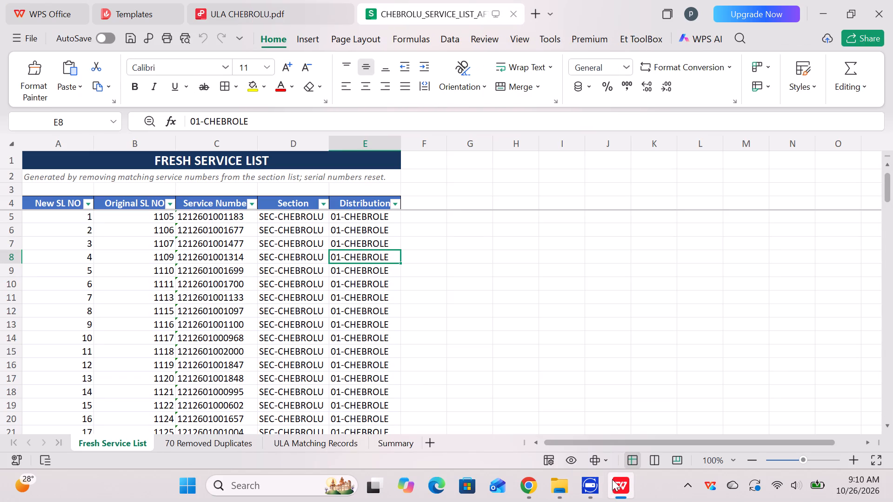
Copy the New USCNO of SNO 95 from ULA CHEBROLU.pdf and search for it in the Fresh Service List's Service Number filter.
left_click(555, 392)
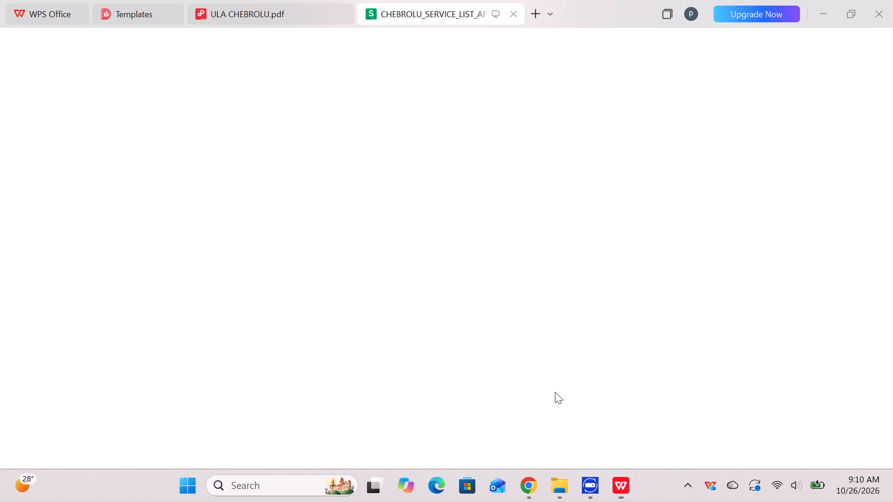
scroll(424, 313, "up", 4)
scroll(456, 248, "up", 3)
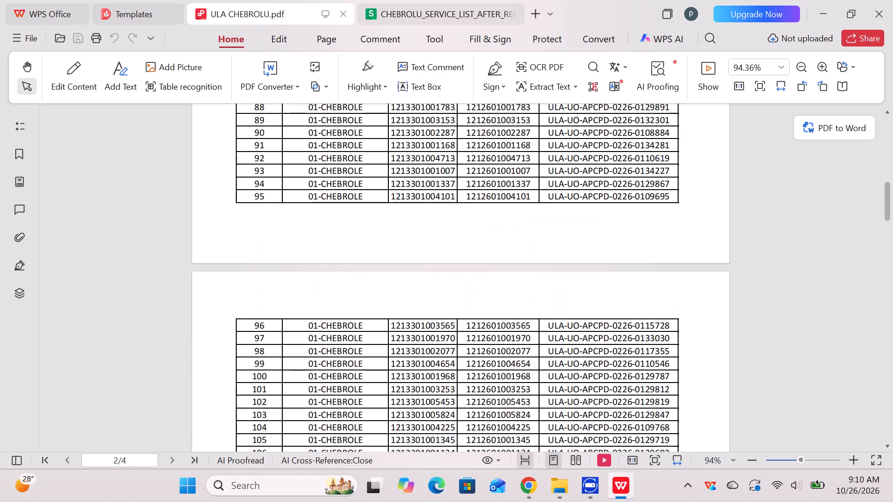
double_click(509, 204)
key("ctrl+c")
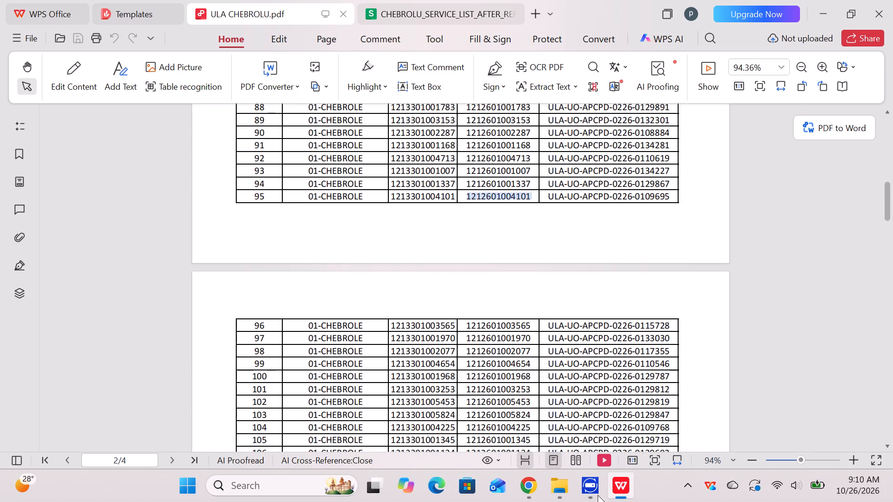
left_click(569, 403)
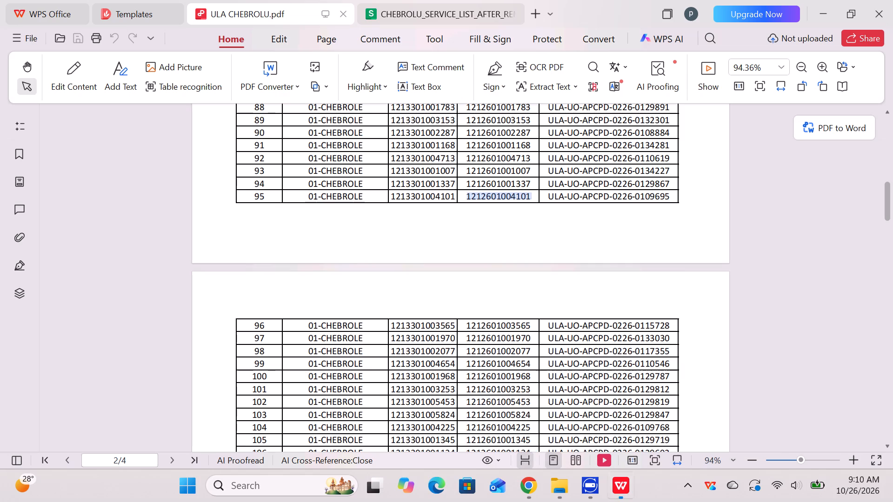
left_click(636, 418)
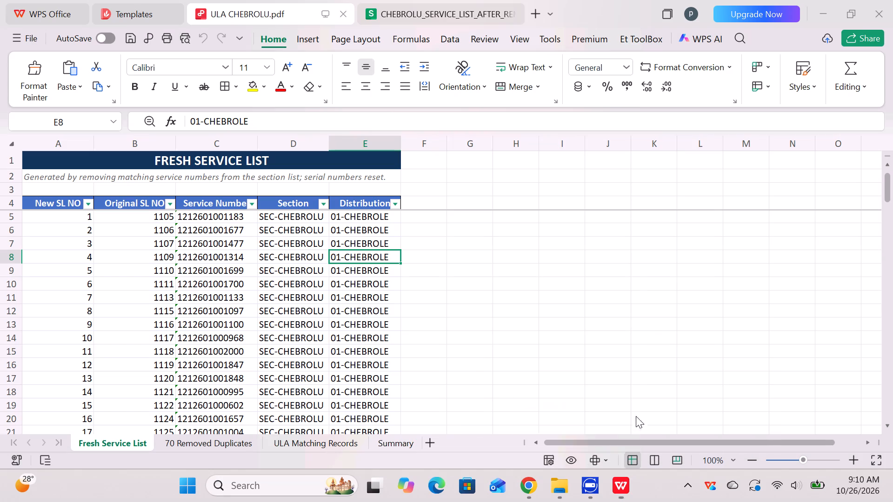
left_click(252, 205)
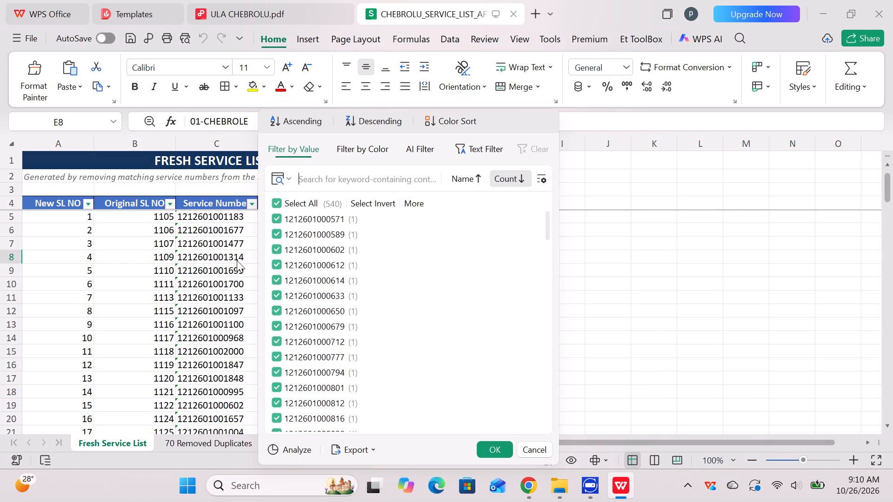
left_click(314, 204)
left_click(327, 184)
key("ctrl+v")
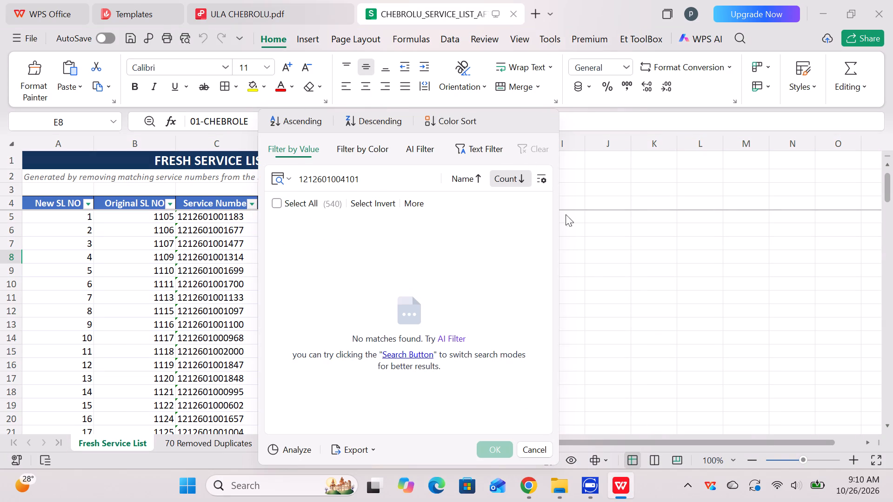
left_click(605, 275)
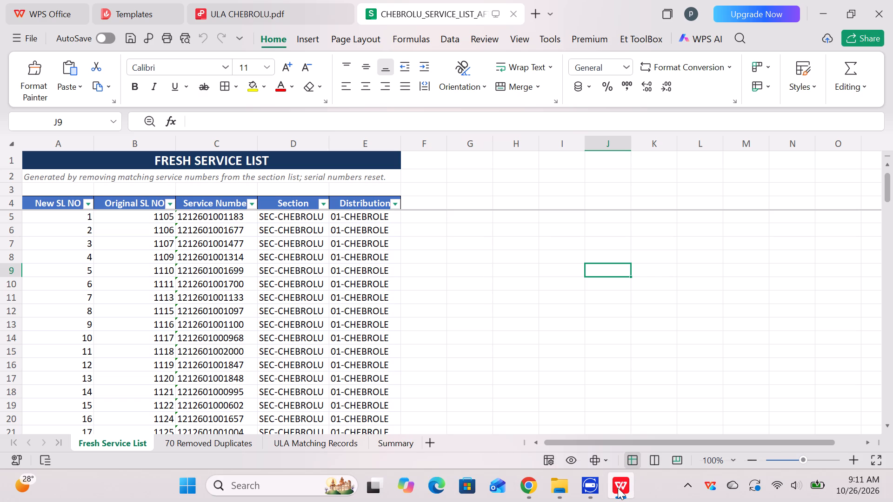
Copy the New USCNO of SNO 120 from ULA CHEBROLU.pdf and search for it in the Fresh Service List's Service Number filter.
left_click(567, 422)
scroll(491, 313, "down", 7)
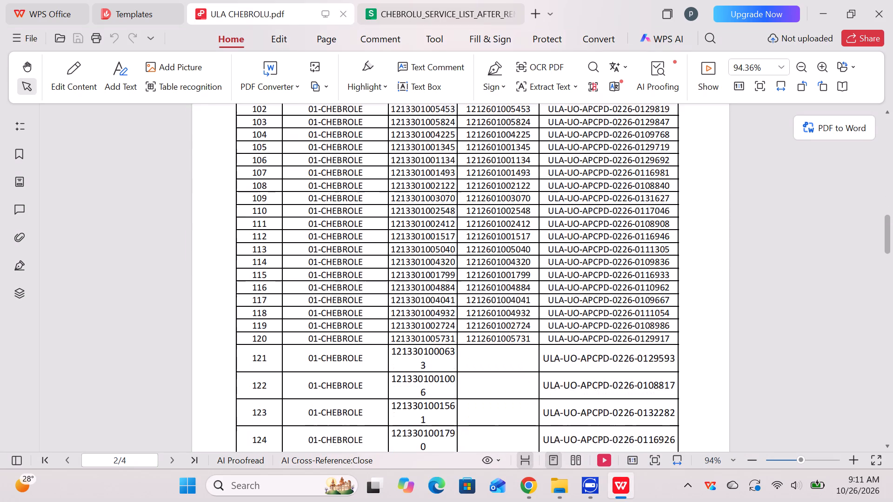
scroll(491, 313, "down", 1)
double_click(495, 296)
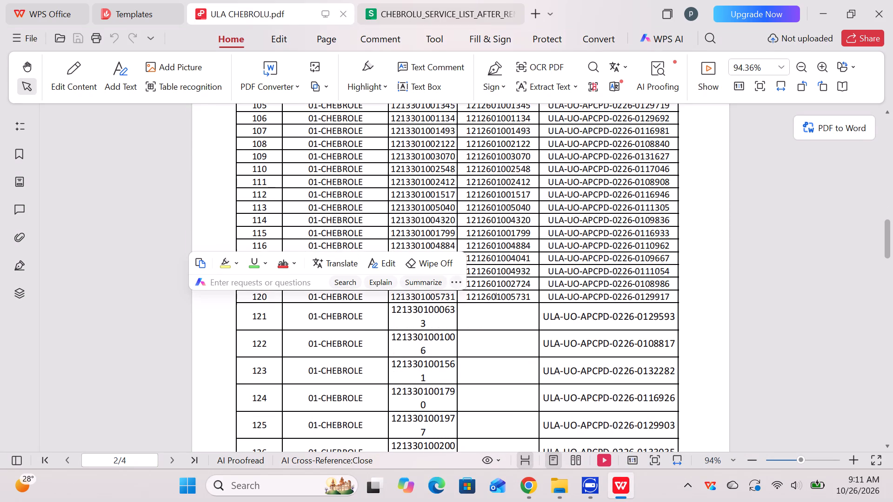
key("ctrl+c")
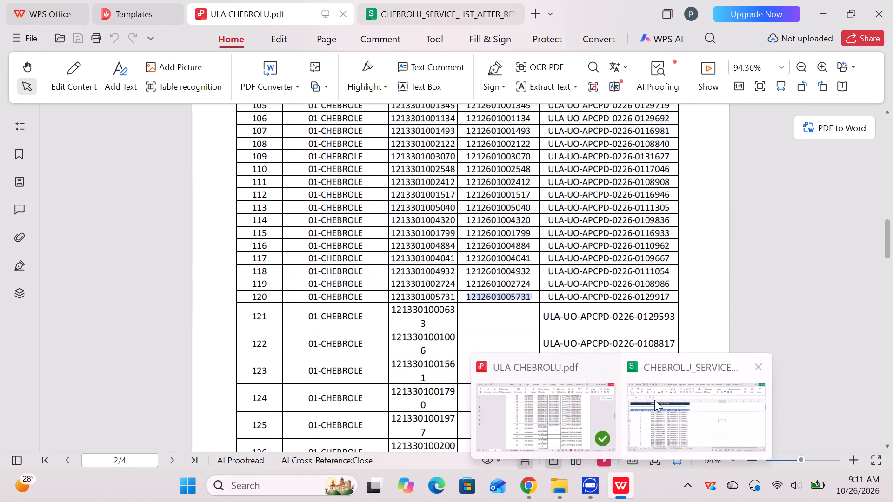
left_click(662, 396)
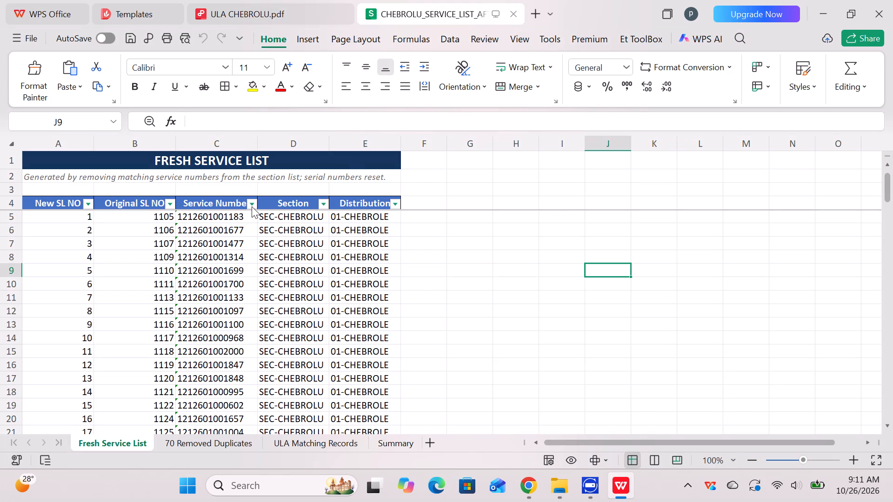
left_click(251, 201)
left_click(348, 196)
left_click(326, 180)
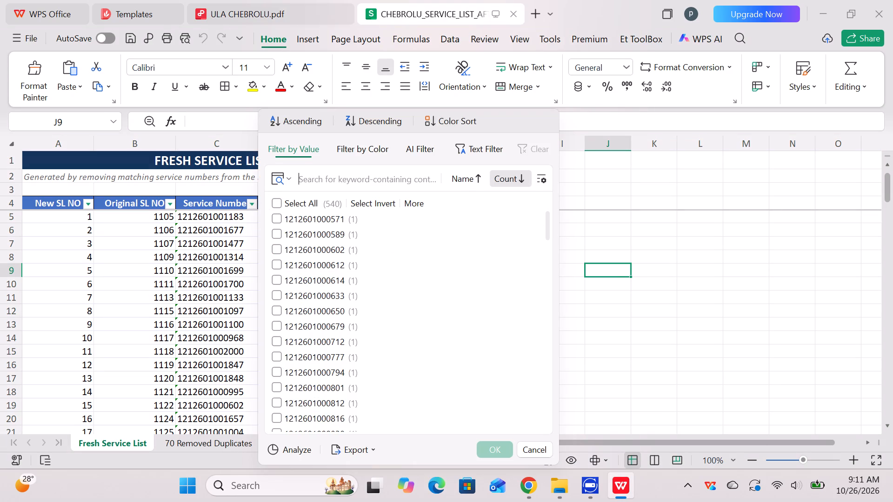
key("ctrl+v")
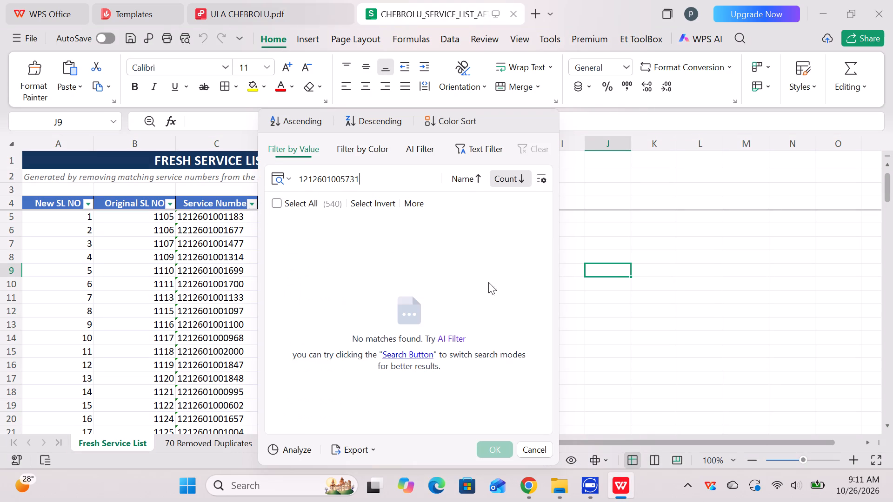
left_click(573, 313)
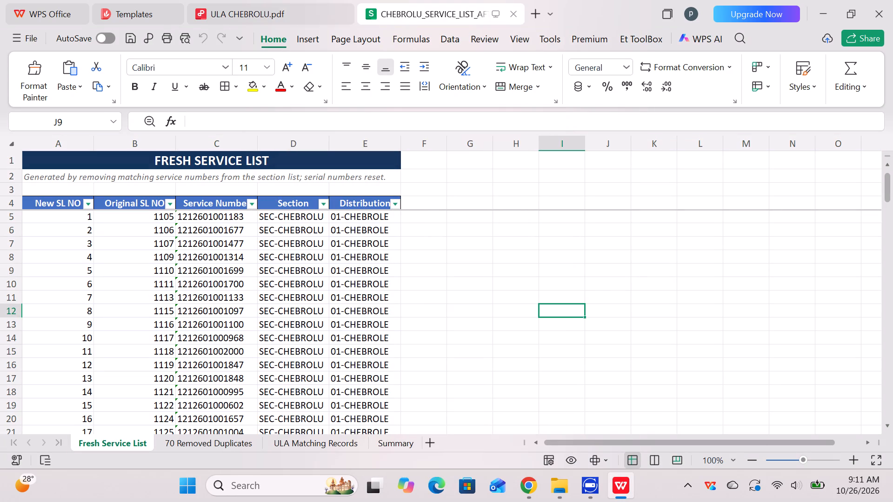
Save the service list workbook.
key("ctrl+s")
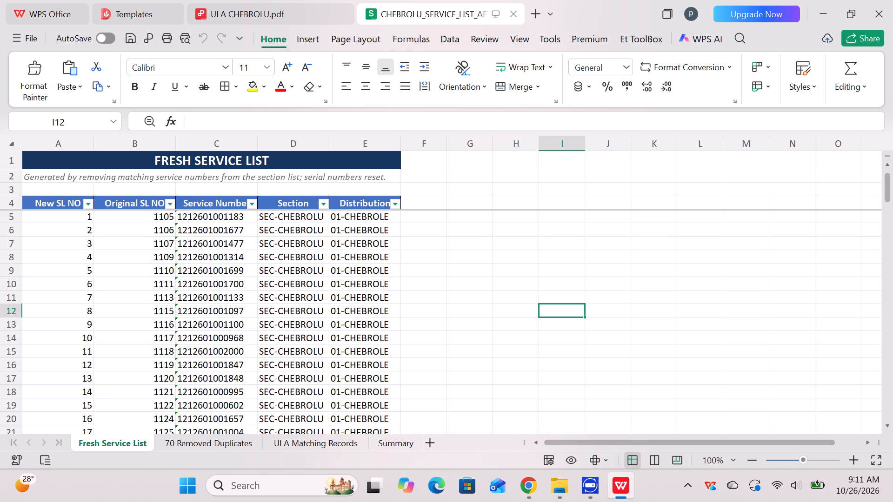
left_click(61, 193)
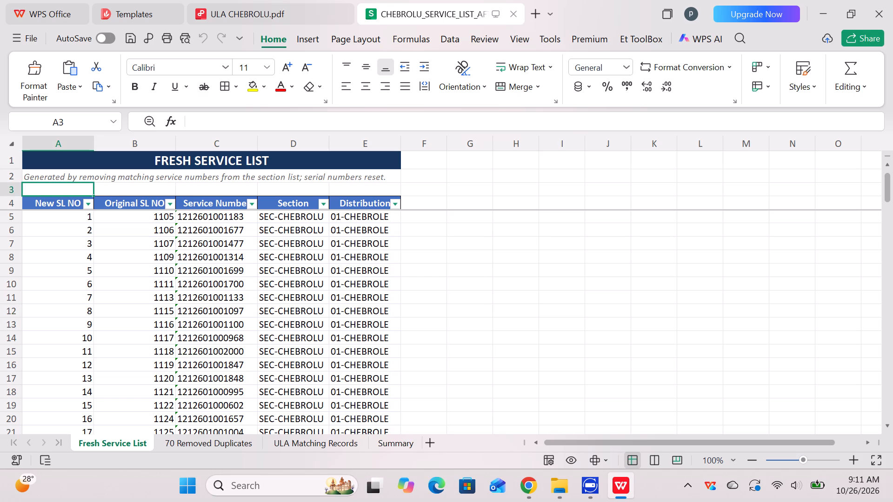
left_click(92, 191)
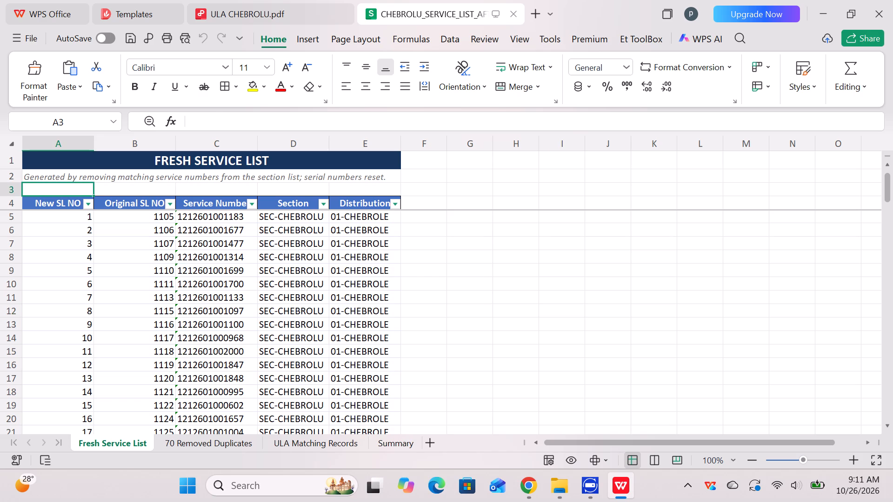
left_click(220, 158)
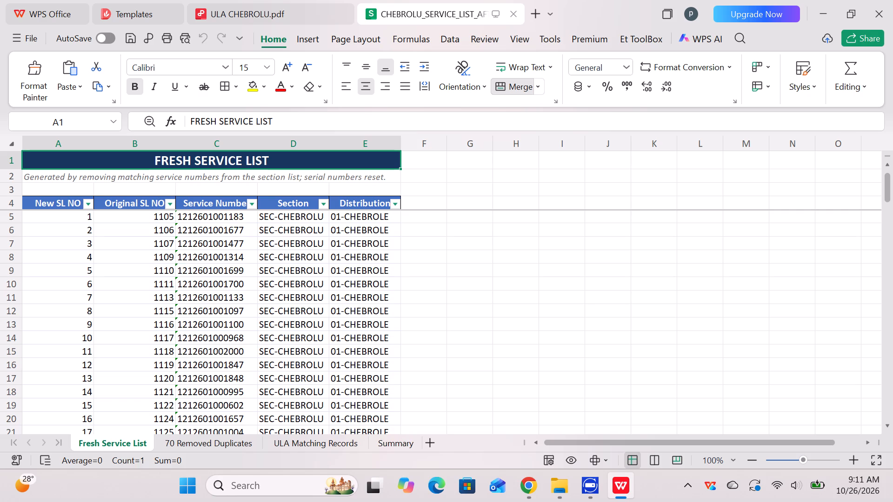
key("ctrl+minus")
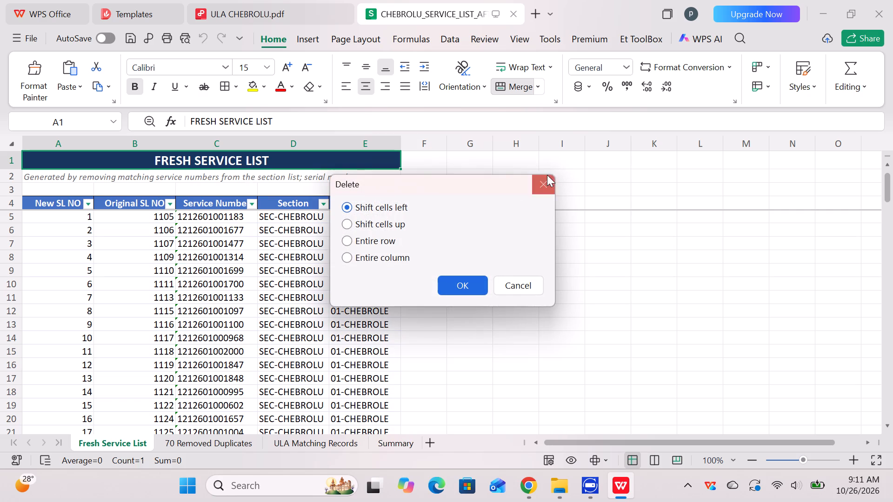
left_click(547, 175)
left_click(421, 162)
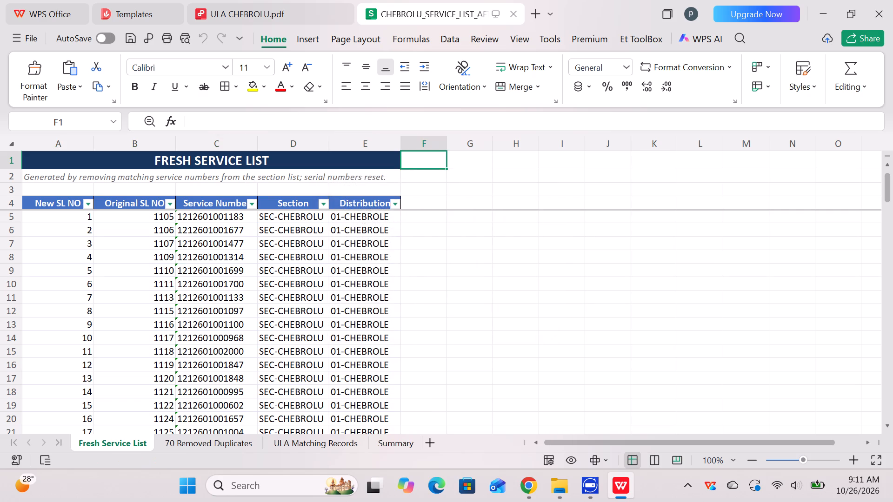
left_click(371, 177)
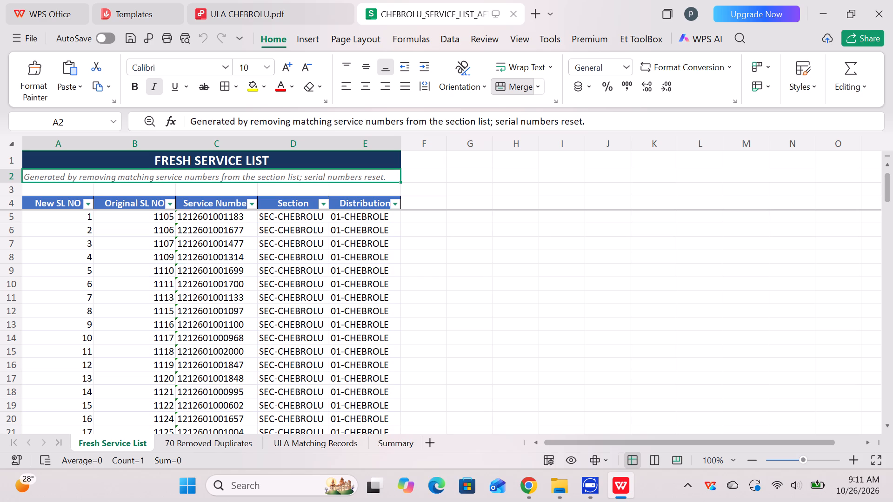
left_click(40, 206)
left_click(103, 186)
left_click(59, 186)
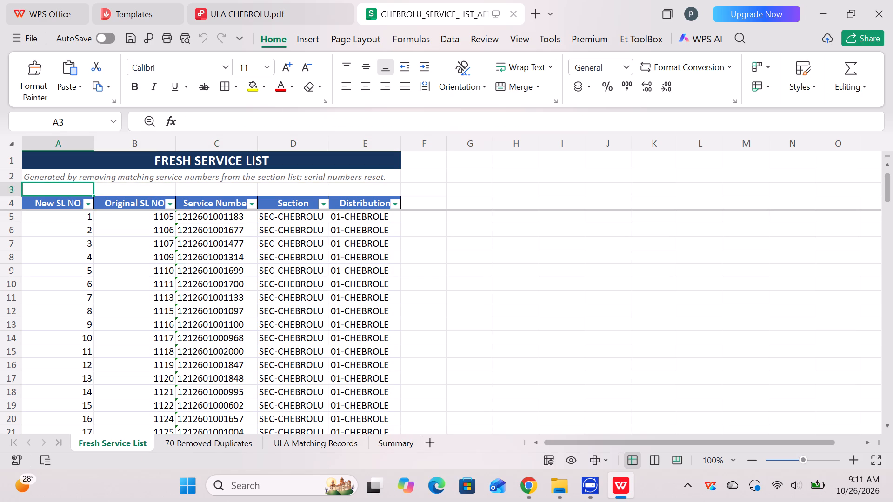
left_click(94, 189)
Clear the FRESH SERVICE LIST title and delete its entire row from the Fresh Service List sheet.
left_click(204, 158)
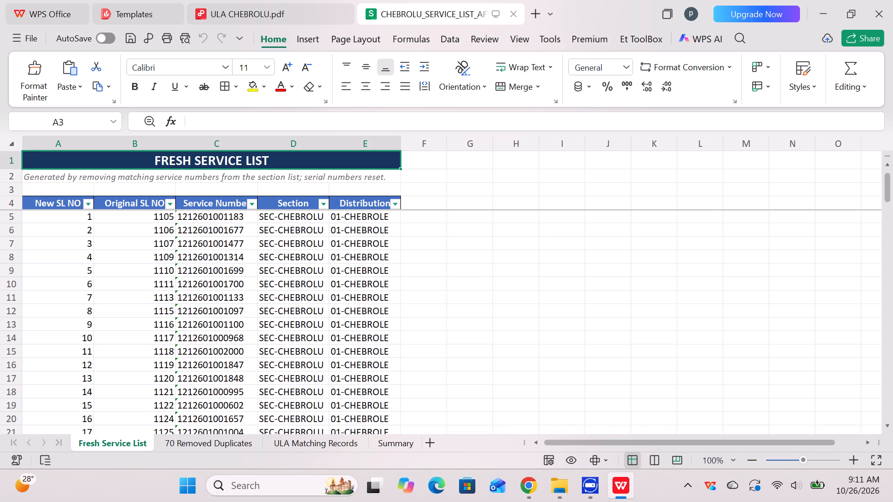
key("Delete")
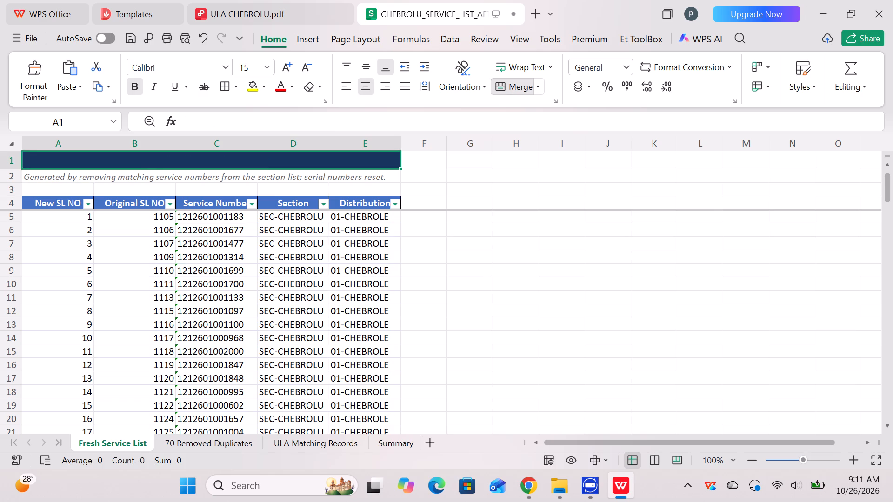
left_click_drag(400, 171, 250, 189)
left_click_drag(250, 189, 108, 172)
key("Delete")
left_click(14, 162)
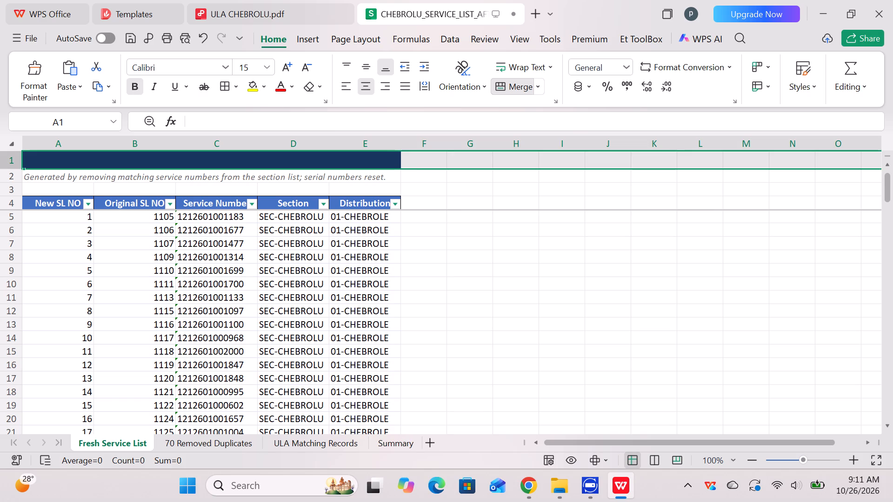
key("ctrl+minus")
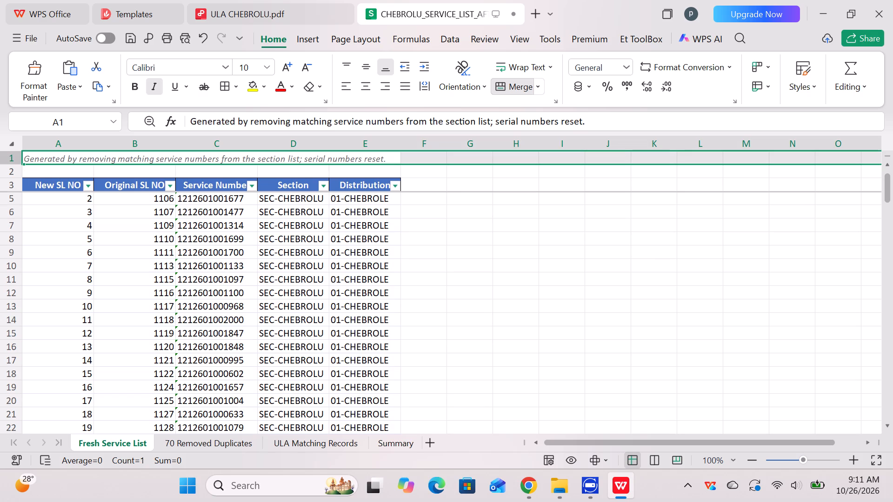
key("Left")
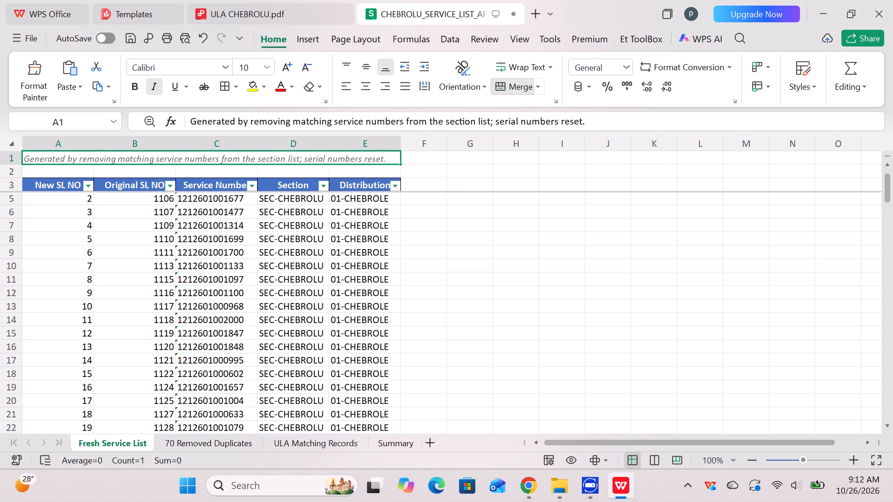
Delete the entire row holding the "Generated by removing matching service numbers" note from the Fresh Service List sheet.
left_click(180, 172)
left_click(182, 158)
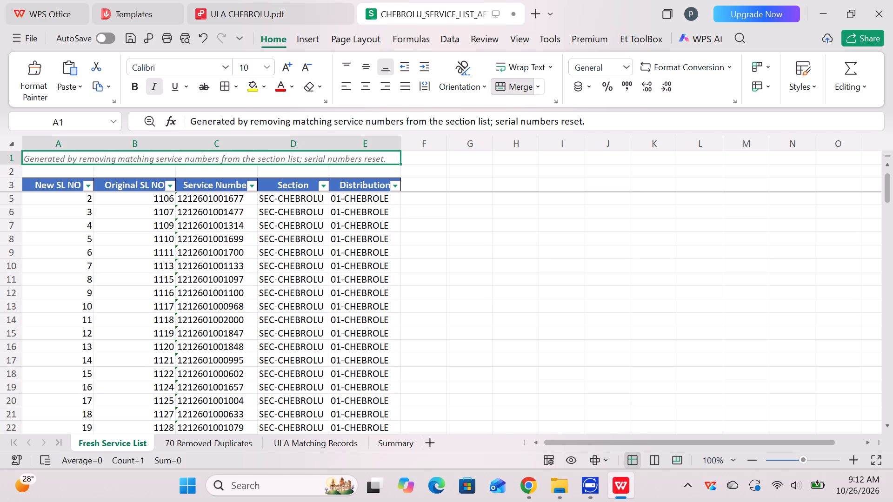
key("ctrl+minus")
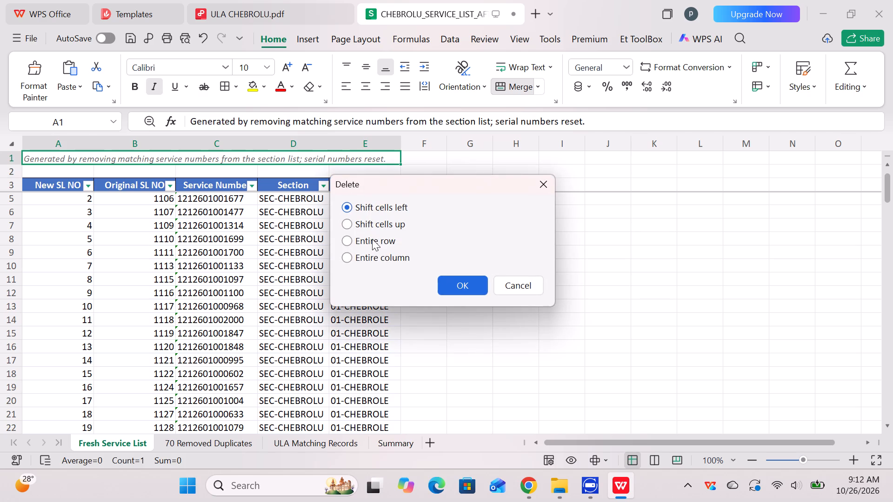
left_click(372, 241)
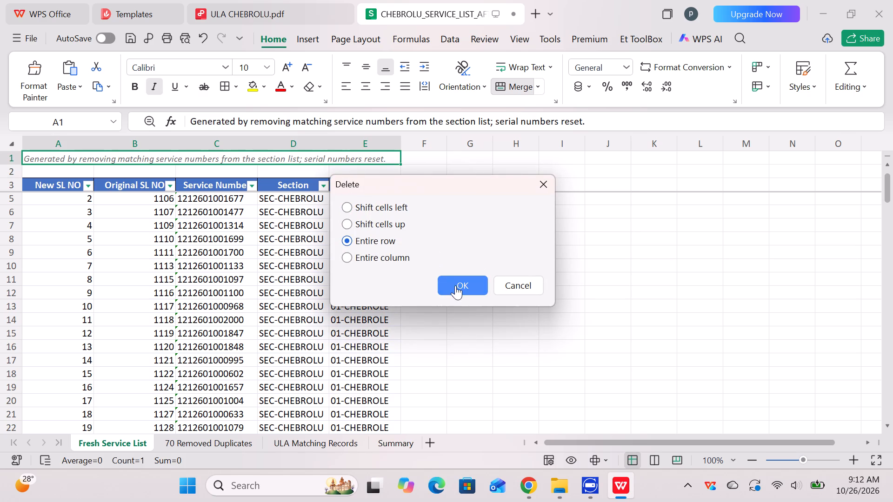
left_click(455, 285)
left_click(438, 261)
Delete the blank row above the table header so the header becomes row 1.
left_click(66, 156)
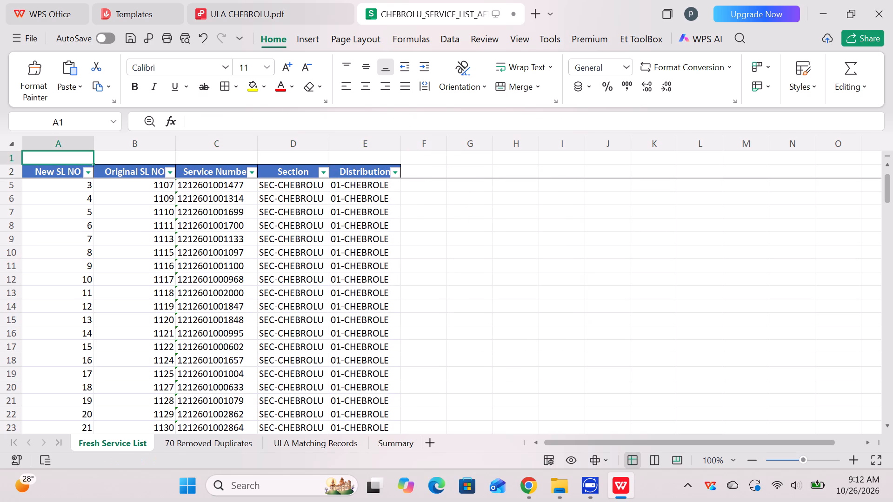
left_click(80, 149)
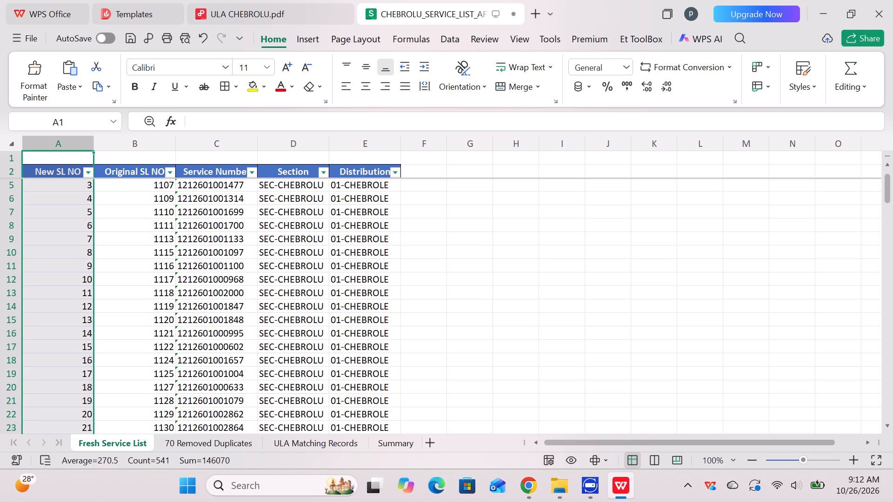
left_click(13, 159)
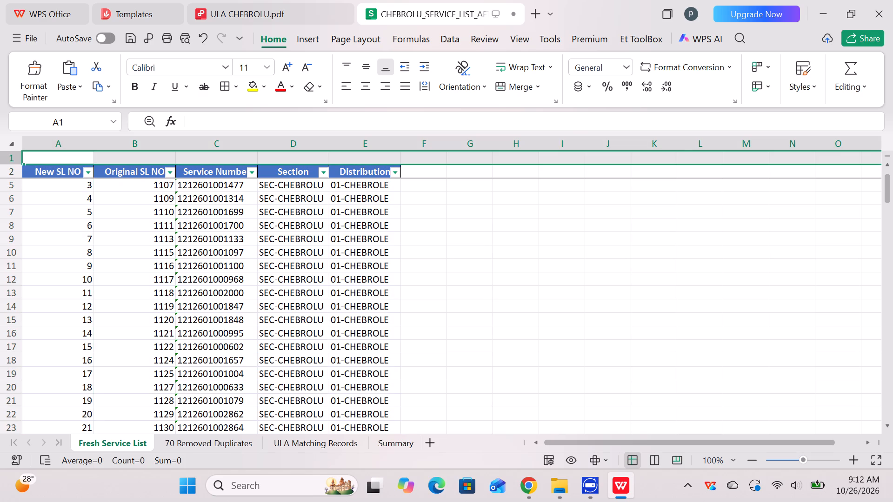
key("ctrl+minus")
Narrow the New SL NO column.
left_click(85, 145)
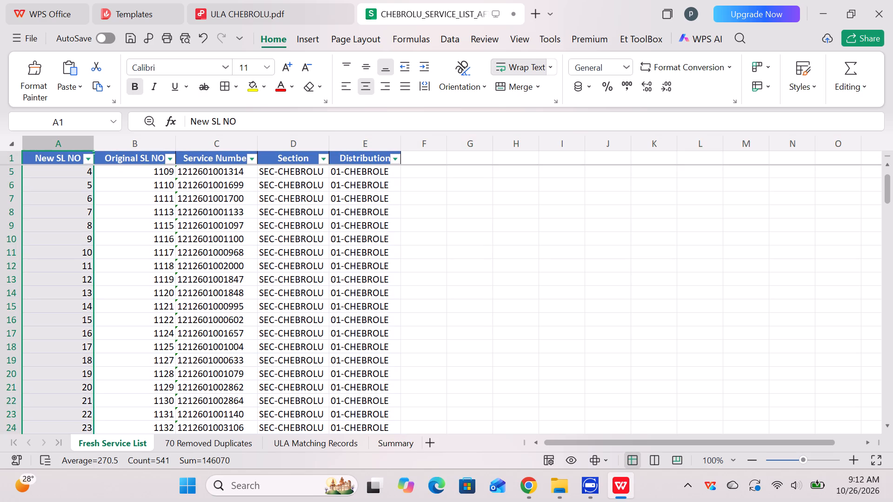
left_click_drag(93, 148, 62, 151)
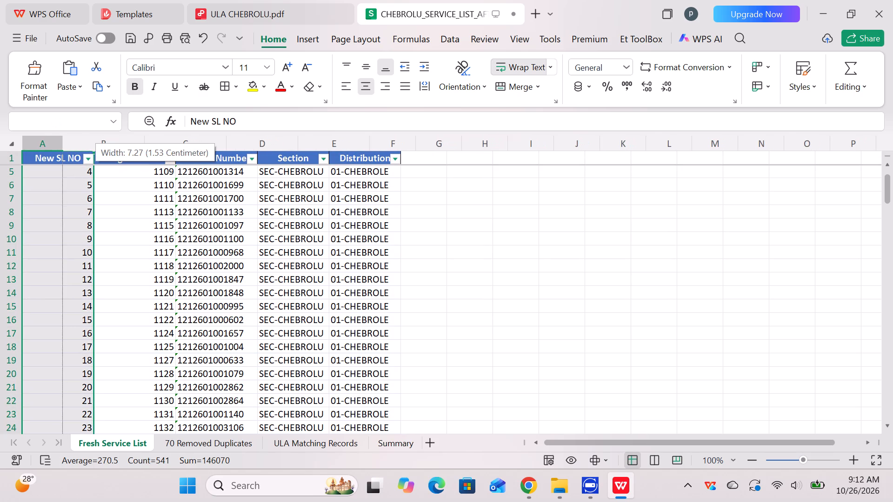
left_click_drag(62, 151, 67, 153)
Rename the New SL NO header as SL NO.
double_click(39, 159)
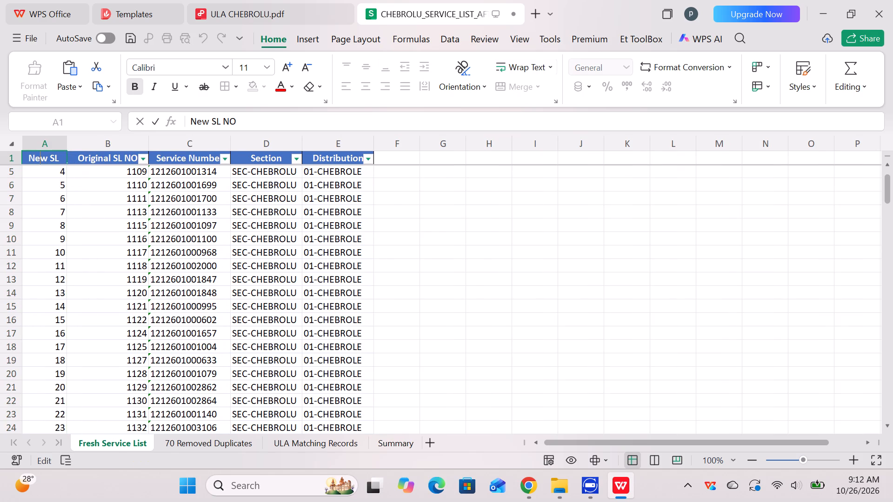
left_click(47, 158)
key("BackSpace")
key("BackSpace")
key("BackSpace")
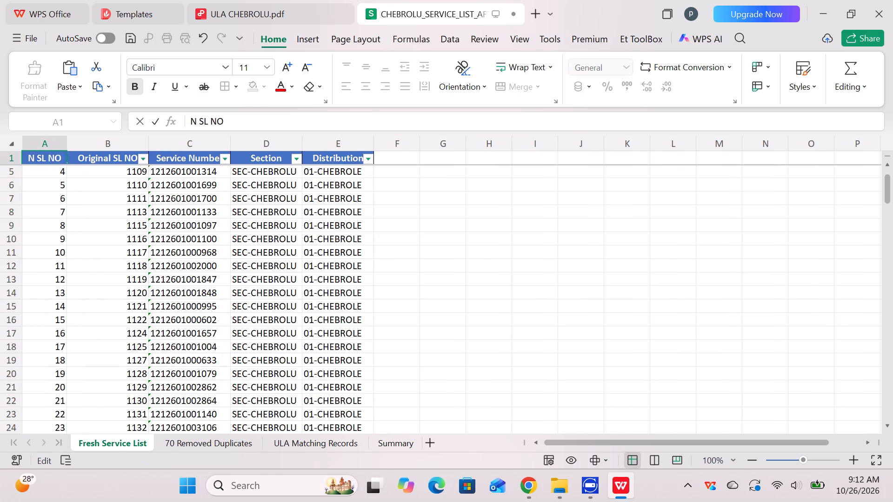
left_click(126, 208)
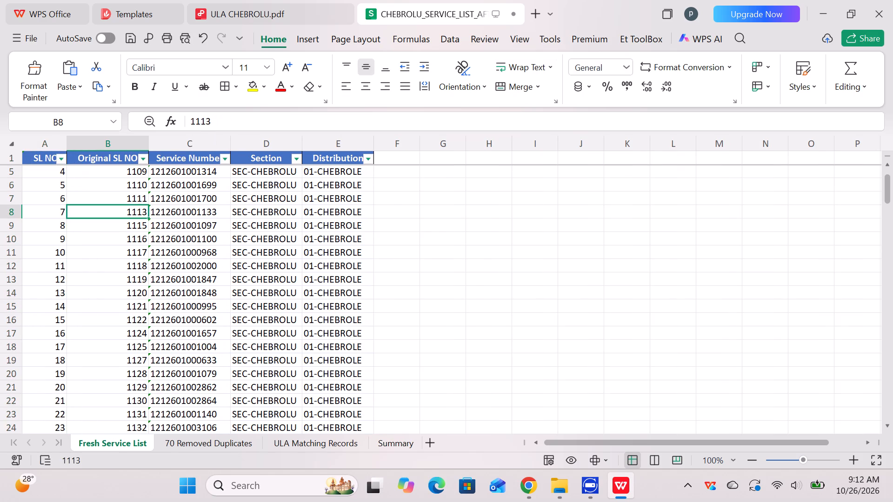
Centre-align the Original SL NO column.
left_click(106, 146)
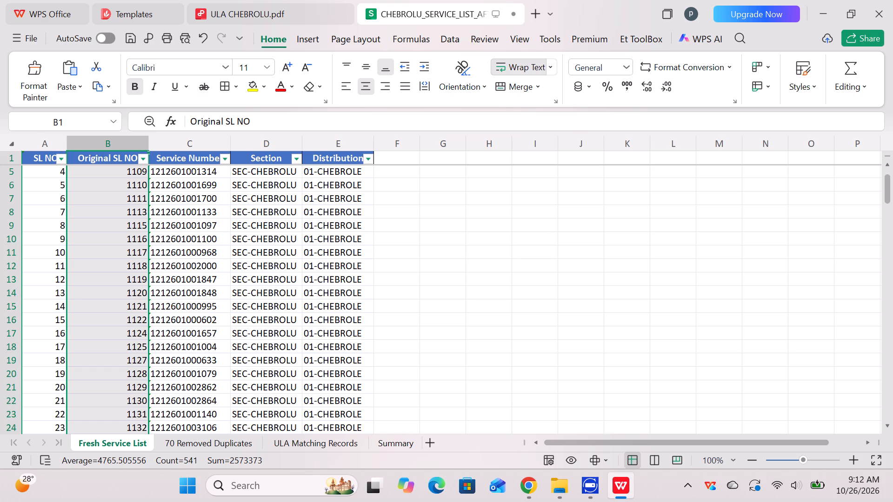
left_click(123, 147)
left_click(364, 91)
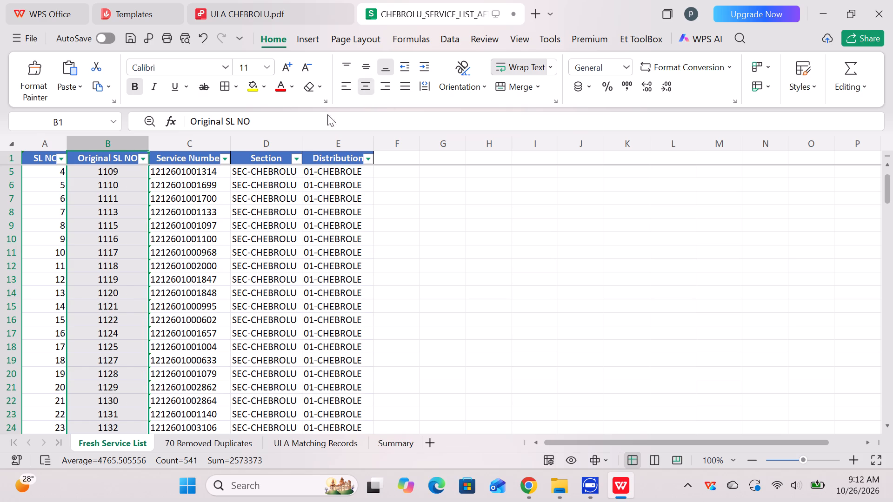
Examine the remaining columns and the run of original serial numbers down the Fresh Service List.
scroll(134, 245, "up", 4)
scroll(134, 245, "down", 1)
scroll(134, 245, "up", 11)
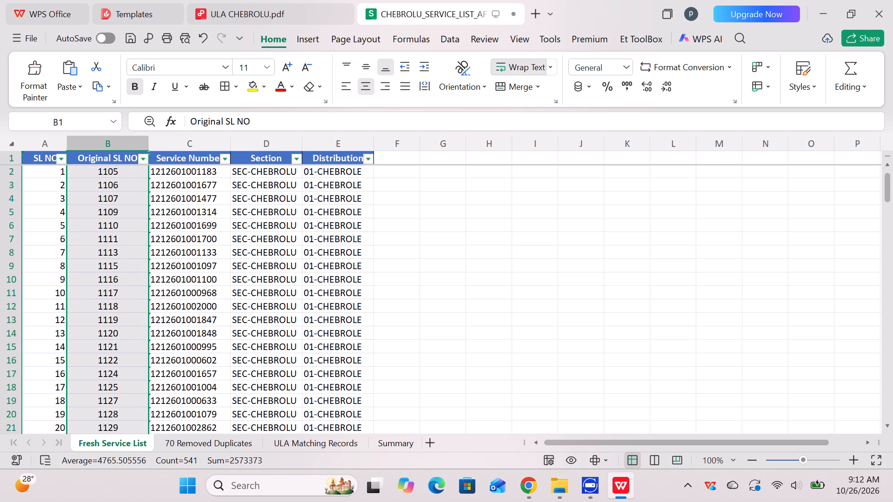
scroll(101, 264, "up", 13)
left_click(199, 145)
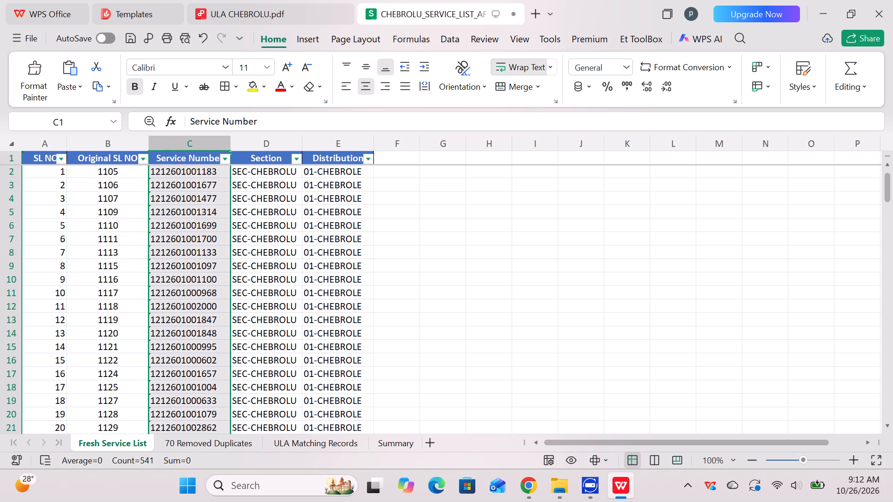
left_click(274, 138)
left_click(344, 131)
left_click(331, 146)
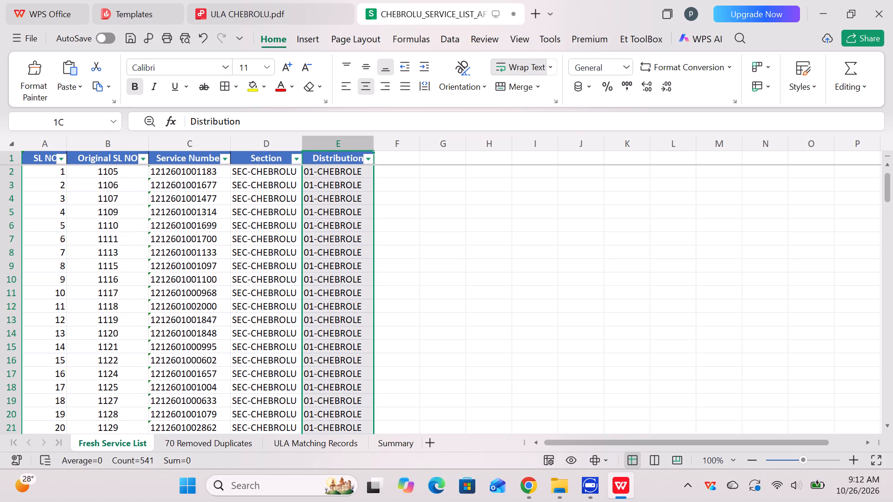
left_click(118, 144)
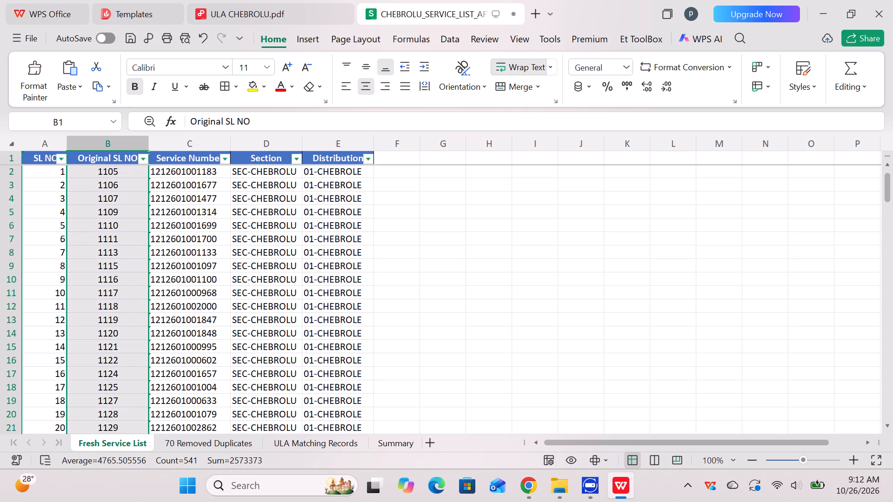
scroll(99, 269, "down", 20)
scroll(99, 269, "down", 14)
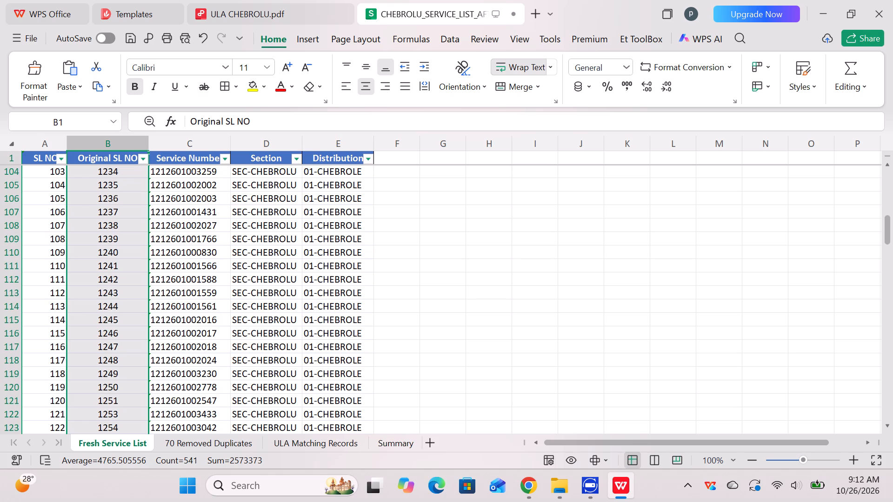
scroll(108, 326, "down", 17)
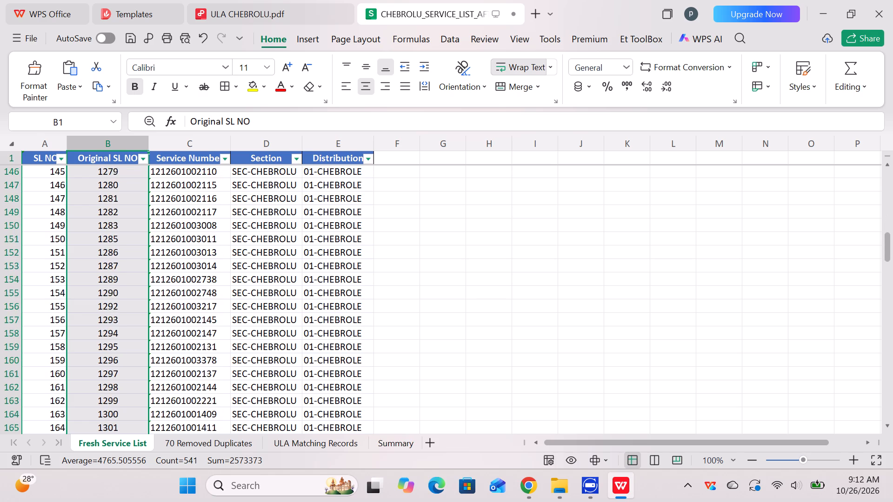
scroll(110, 345, "down", 4)
scroll(102, 364, "up", 20)
scroll(111, 349, "down", 9)
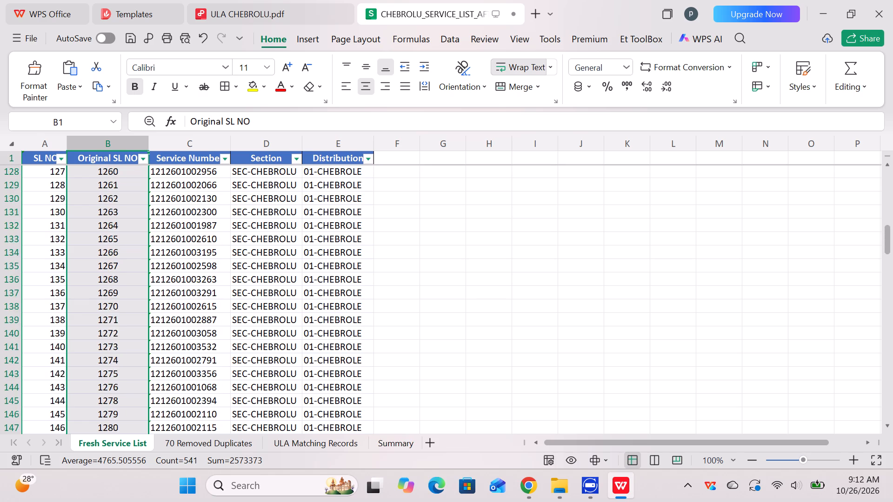
scroll(139, 319, "down", 20)
scroll(139, 319, "down", 2)
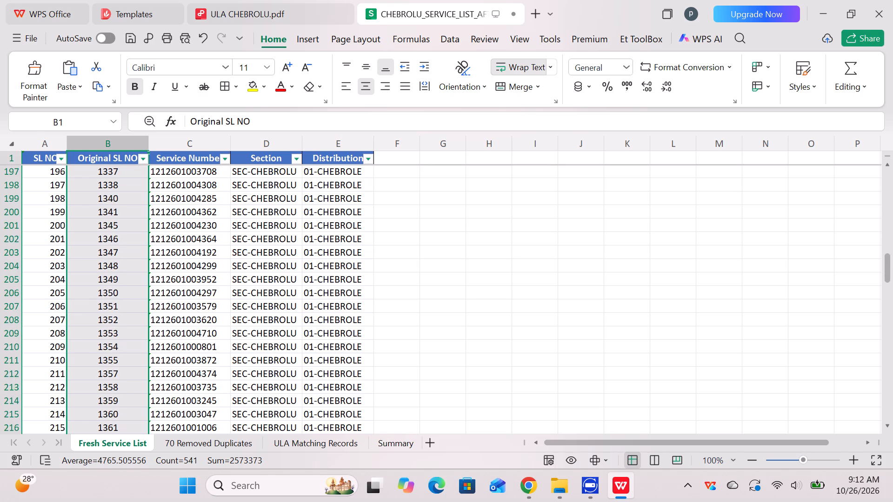
Save the service list workbook.
key("ctrl+s")
Delete the Section column from the Fresh Service List sheet and save the workbook.
scroll(272, 310, "down", 4)
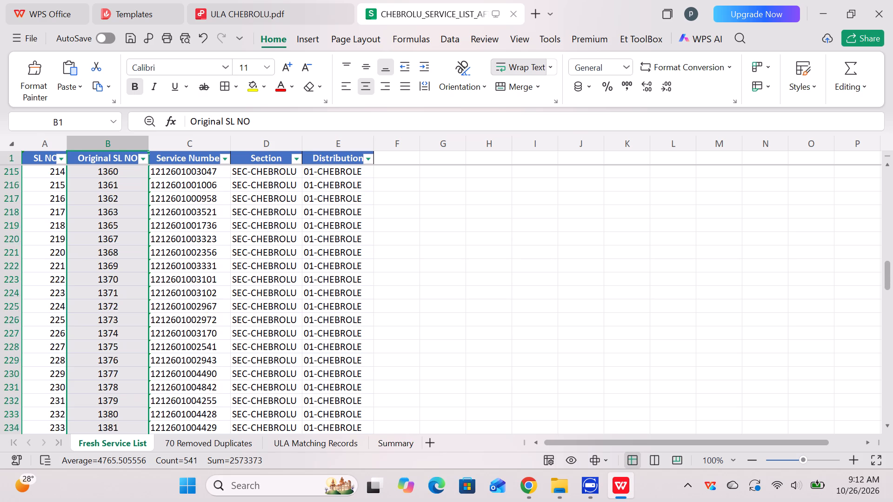
scroll(276, 313, "down", 7)
scroll(280, 325, "up", 13)
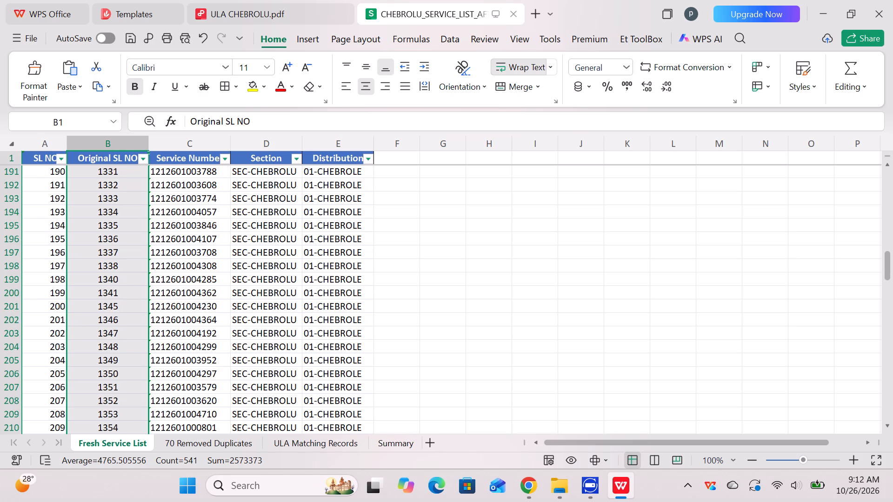
left_click(263, 146)
key("ctrl+minus")
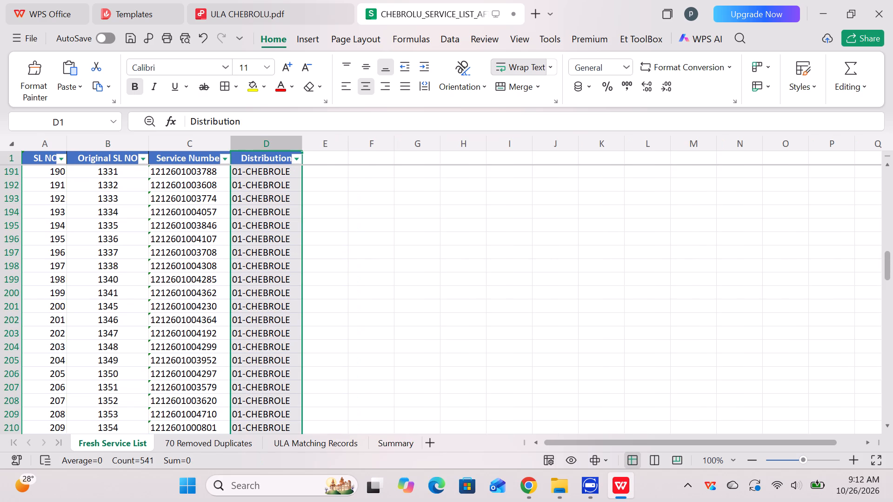
left_click(371, 262)
key("ctrl+s")
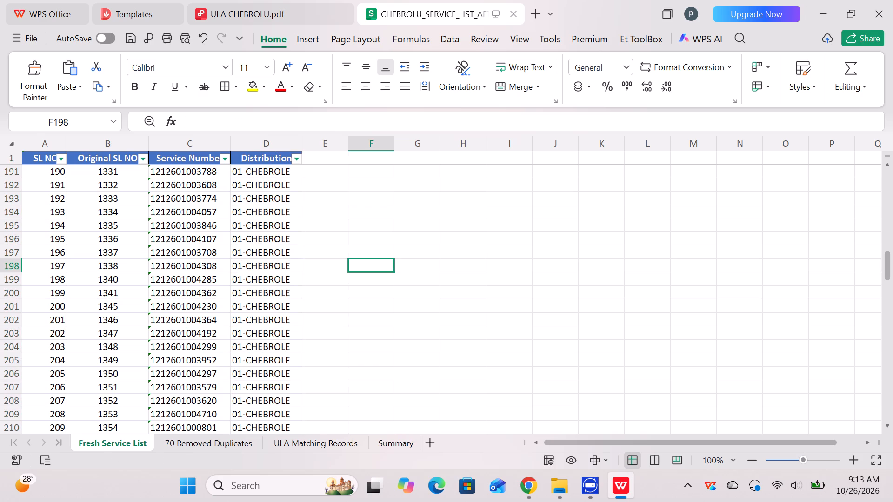
Check the list down to its last rows, save the workbook again and close WPS Office.
scroll(153, 278, "down", 9)
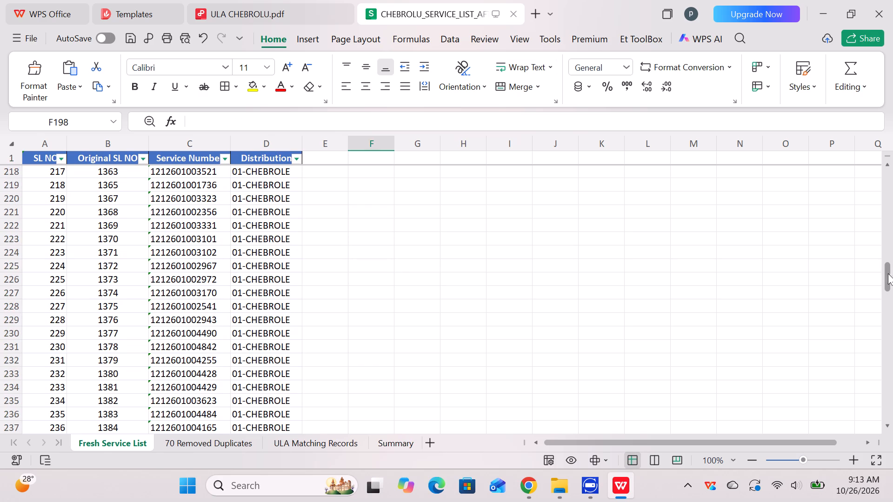
left_click_drag(886, 272, 892, 362)
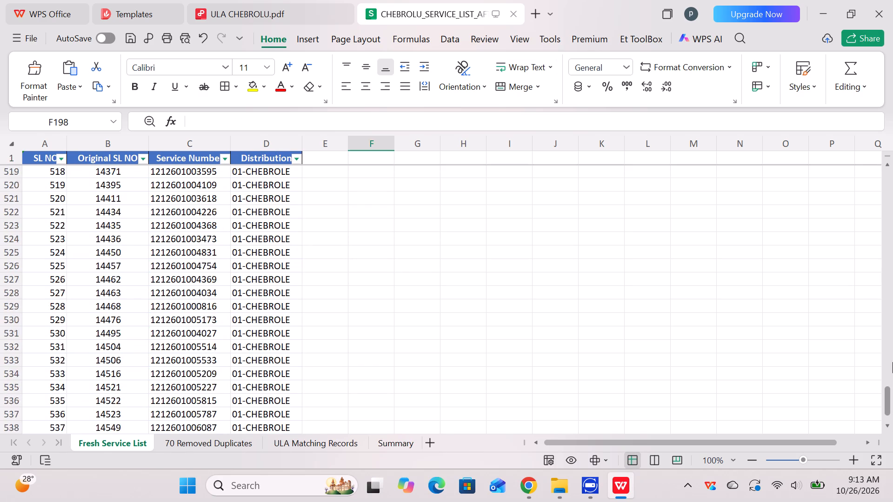
left_click_drag(892, 362, 889, 150)
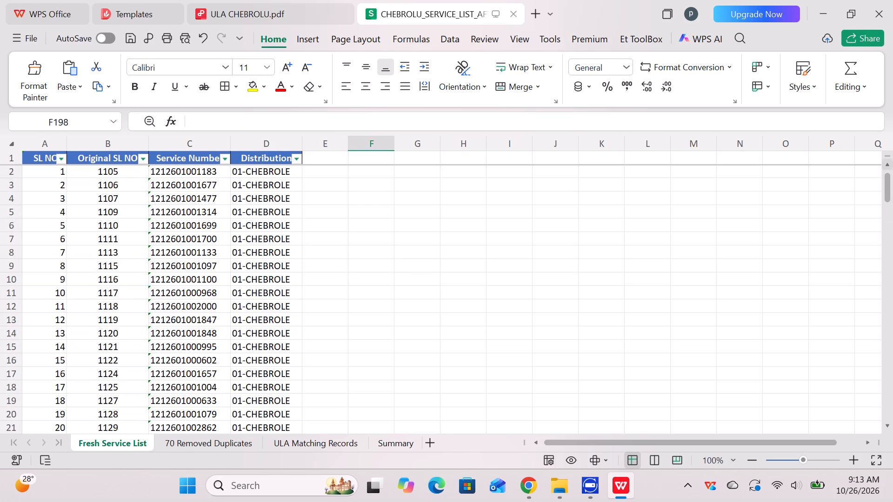
key("ctrl+s")
left_click(883, 0)
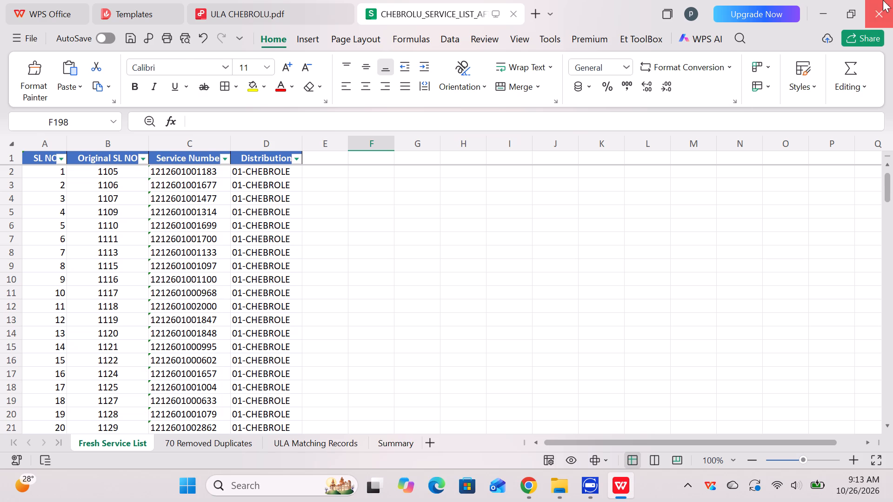
left_click(388, 152)
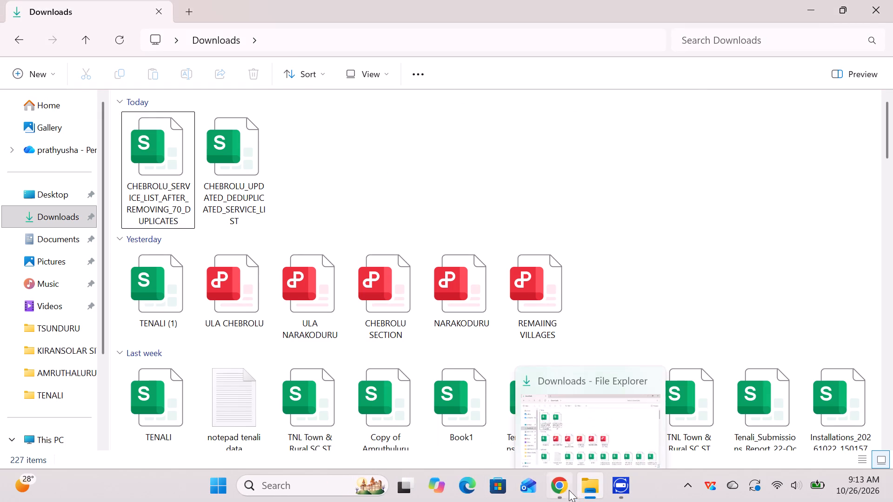
Switch to Chrome, search the web for "excel to pdf" and open iLovePDF's Excel to PDF converter.
left_click(592, 407)
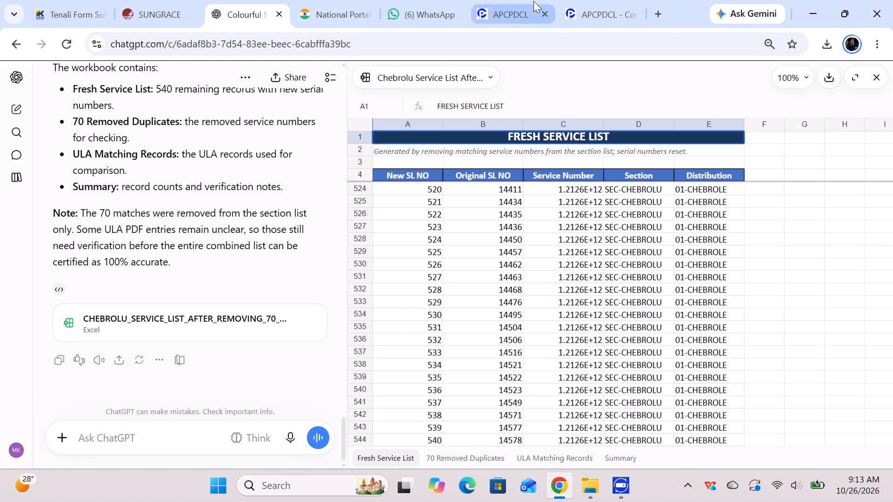
left_click(533, 1)
left_click(447, 43)
type("excel to pdf")
key("Return")
left_click(292, 221)
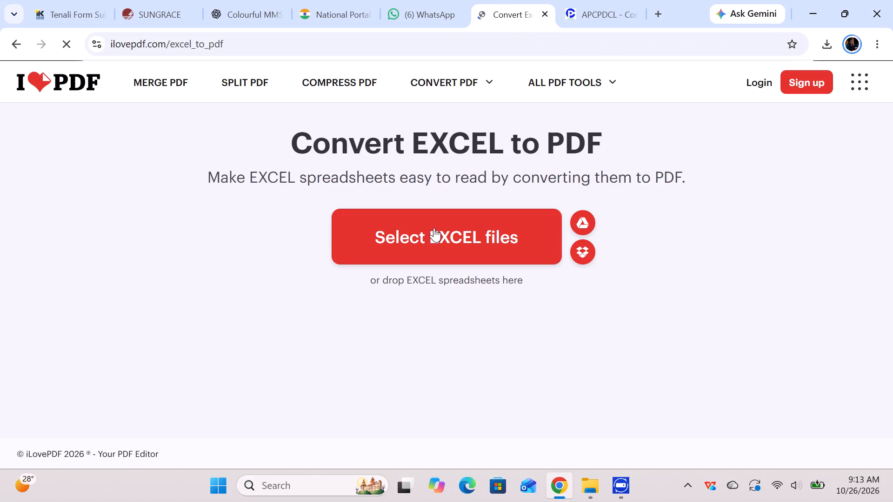
Convert the CHEBROLU_SERVICE_LIST_AFTER_REMOVING_70_DUPLICATES workbook from Downloads to PDF and download the result.
left_click(436, 239)
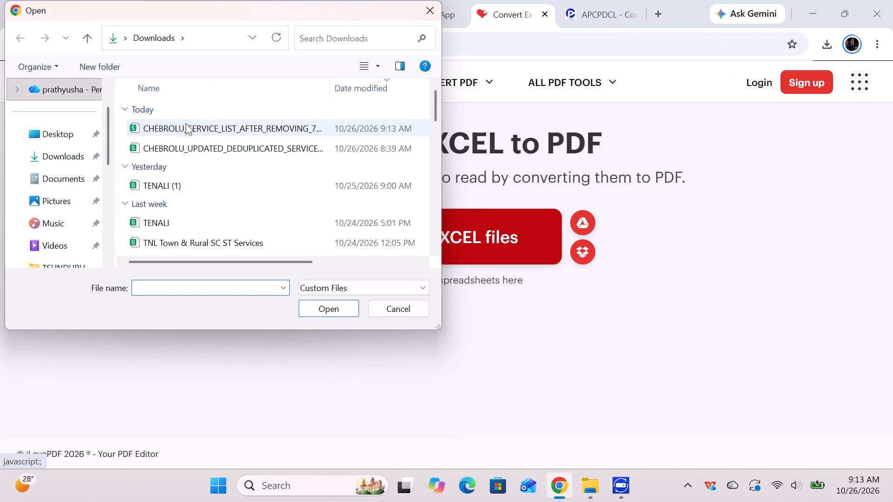
left_click(197, 130)
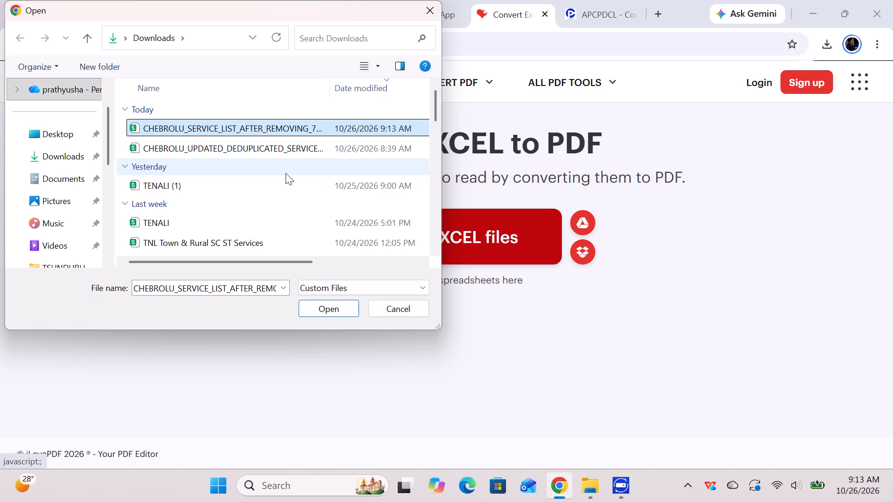
left_click(327, 309)
left_click(736, 429)
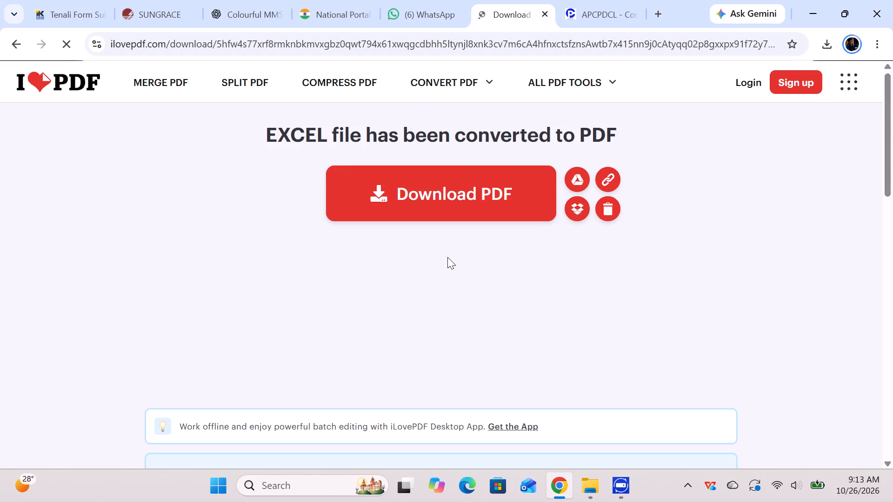
left_click(448, 201)
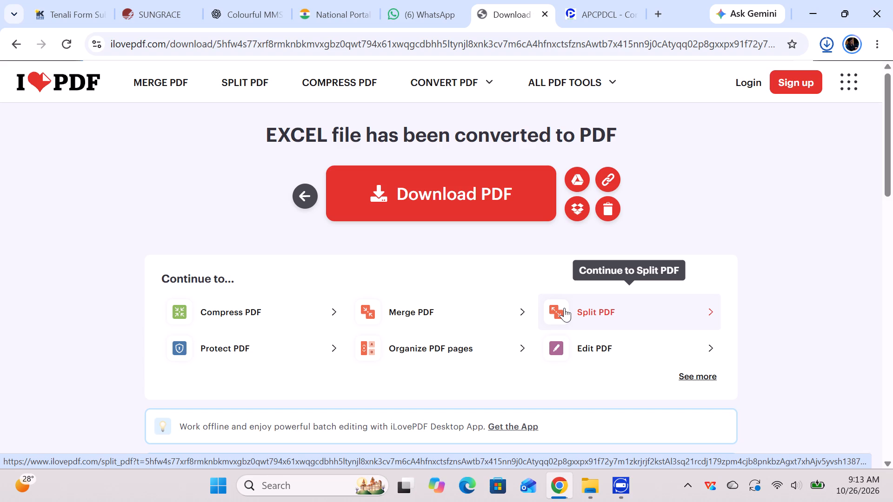
Open the downloaded PDF in Chrome and examine its pages, including the removed-duplicates and ULA records at the end.
left_click(694, 86)
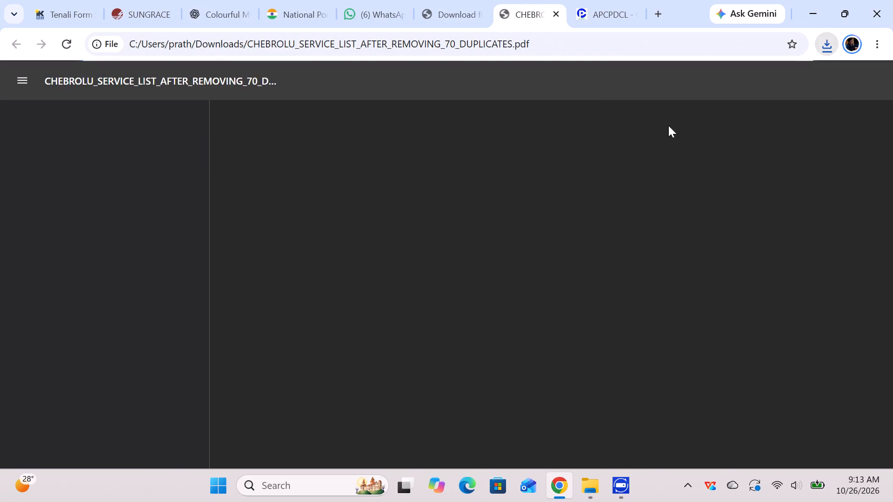
scroll(468, 264, "down", 20)
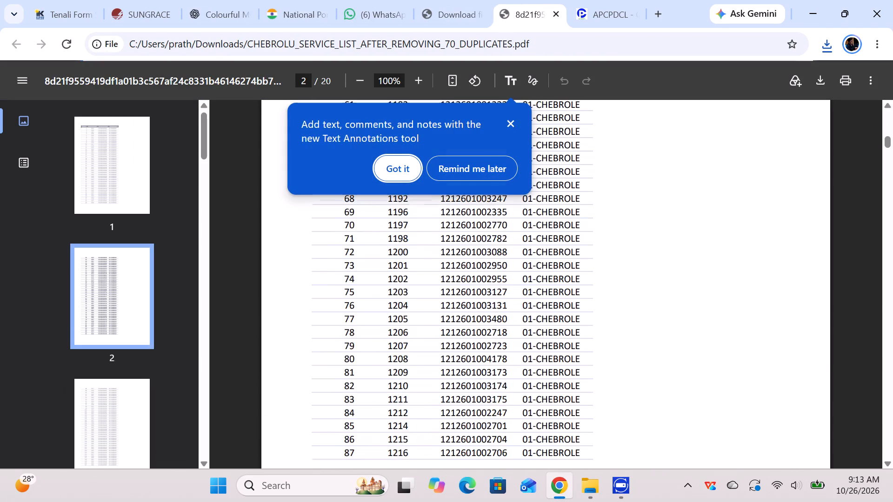
scroll(522, 311, "down", 2)
scroll(522, 312, "down", 20)
scroll(522, 312, "down", 20)
scroll(522, 312, "down", 1)
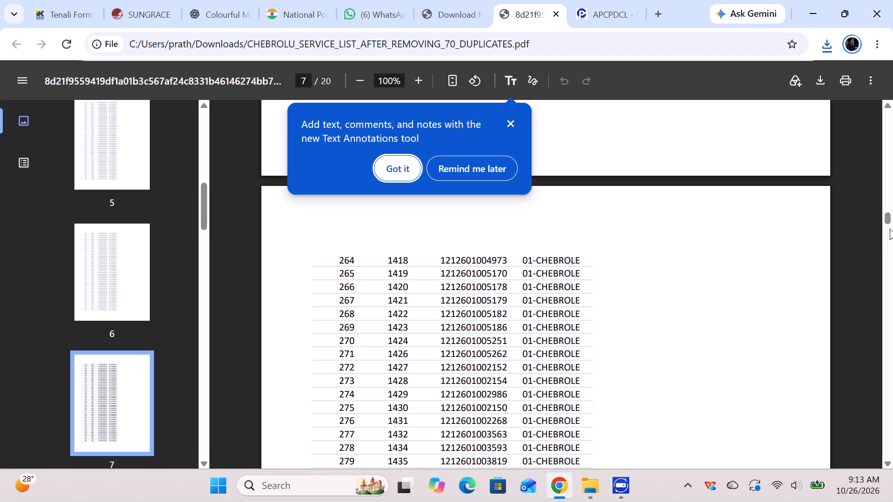
left_click_drag(886, 218, 891, 419)
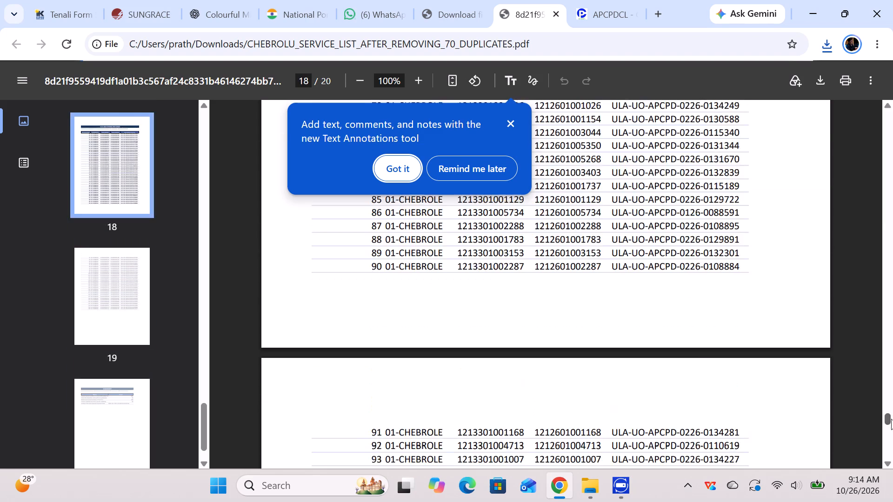
left_click_drag(891, 419, 890, 451)
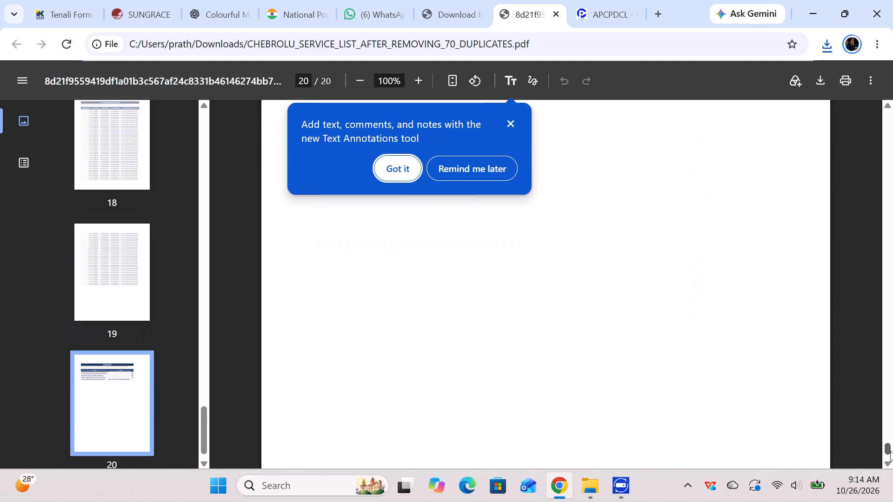
left_click_drag(890, 451, 874, 398)
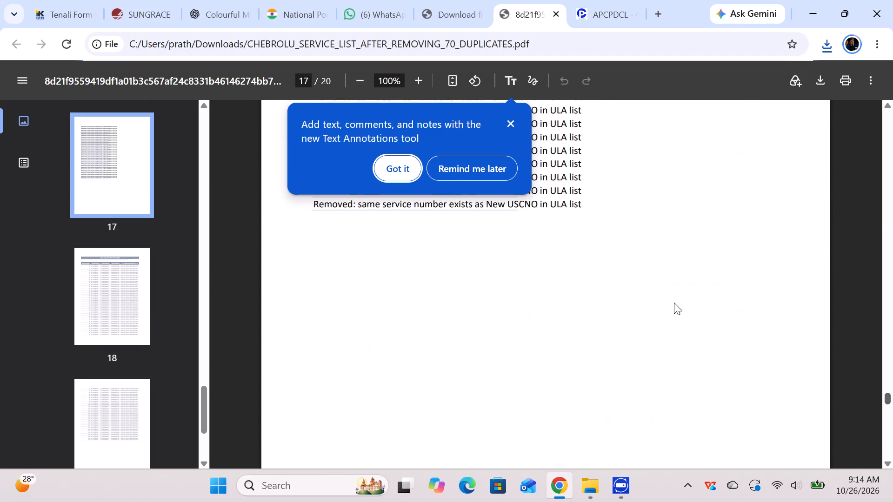
scroll(650, 297, "up", 8)
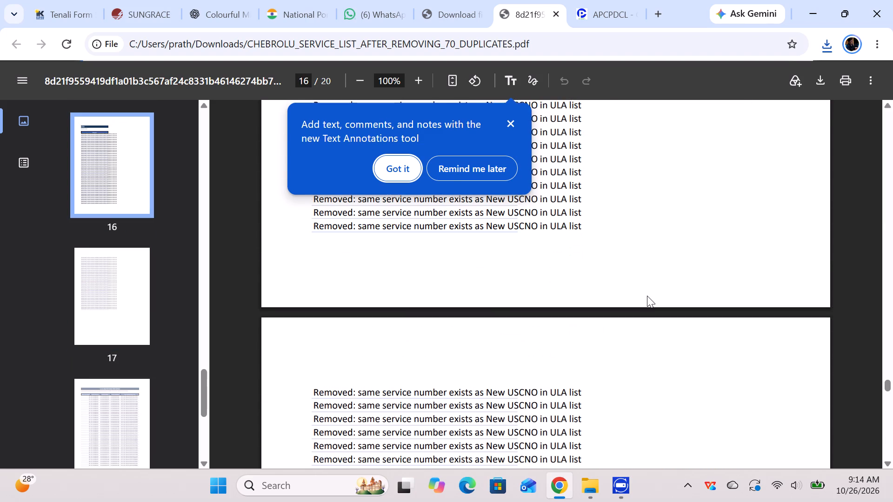
scroll(647, 296, "up", 4)
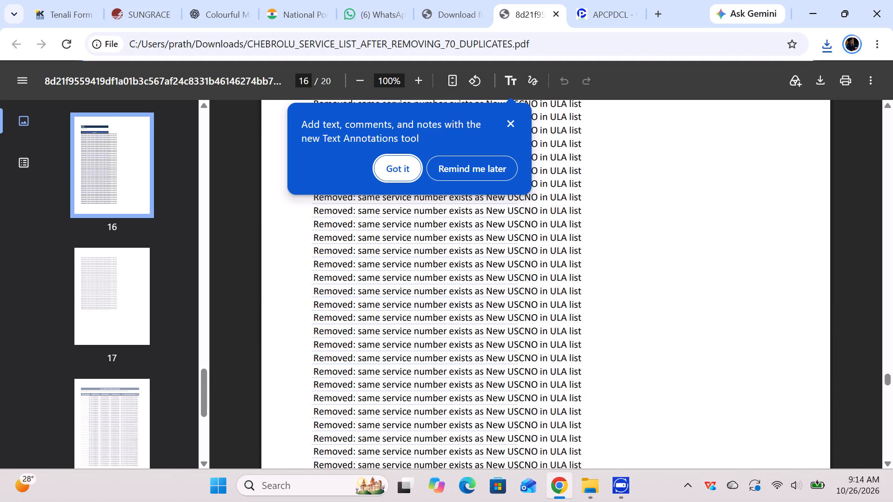
Switch to File Explorer and open the CHEBROLU_SERVICE_LIST_AFTER_REMOVING_70_DUPLICATES workbook from Downloads in WPS Office.
left_click(589, 409)
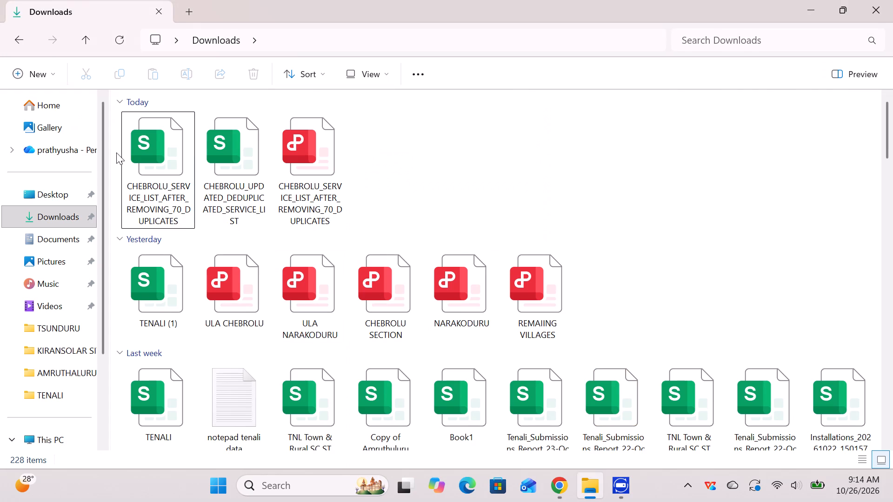
double_click(151, 151)
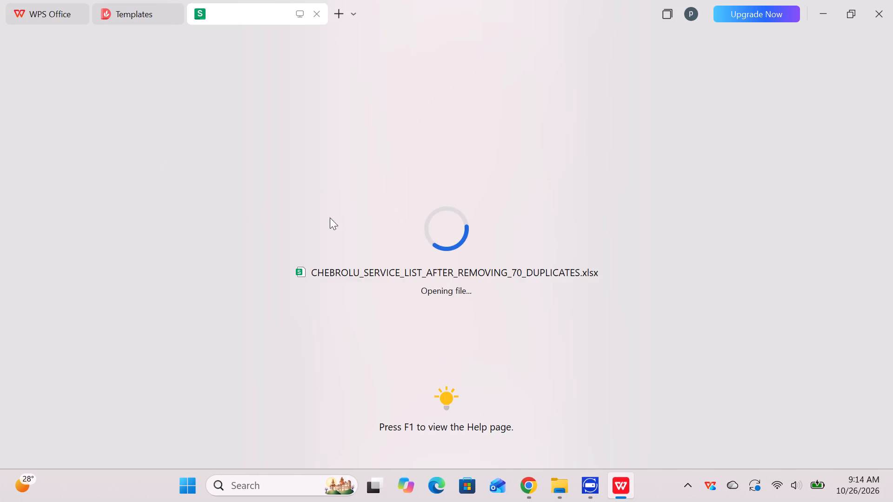
Examine the workbook's 70 Removed Duplicates and ULA Matching Records sheets.
scroll(334, 255, "down", 5)
left_click(211, 450)
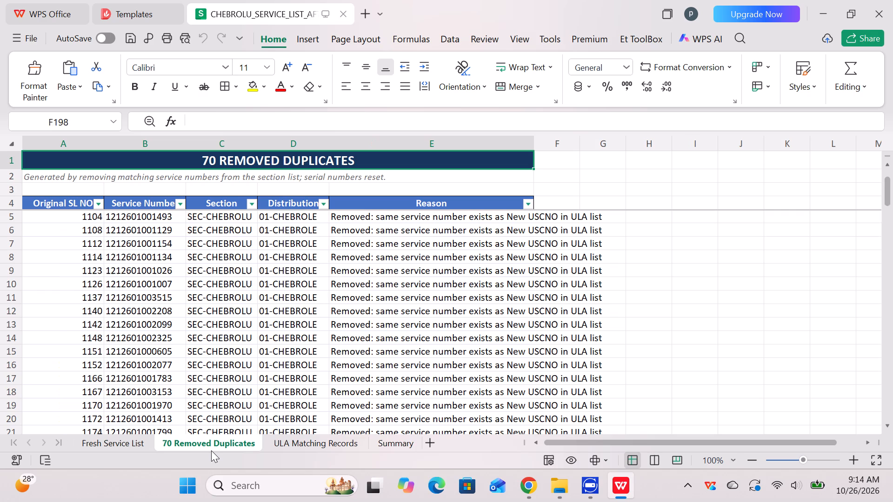
scroll(240, 351, "down", 6)
scroll(240, 351, "up", 1)
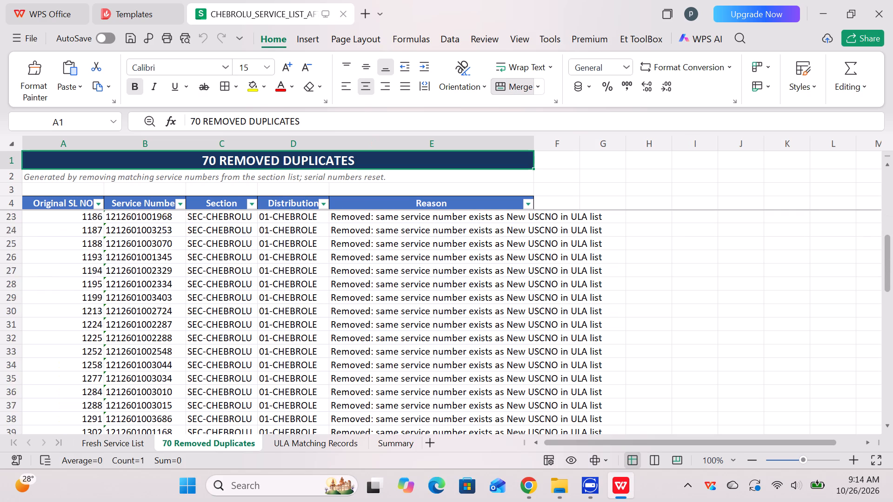
scroll(240, 351, "up", 11)
scroll(246, 343, "down", 4)
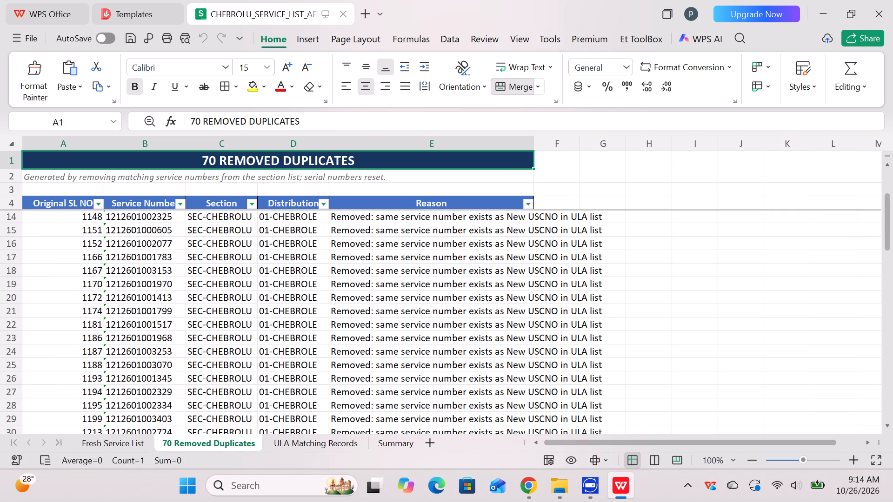
scroll(249, 346, "down", 3)
scroll(252, 349, "up", 10)
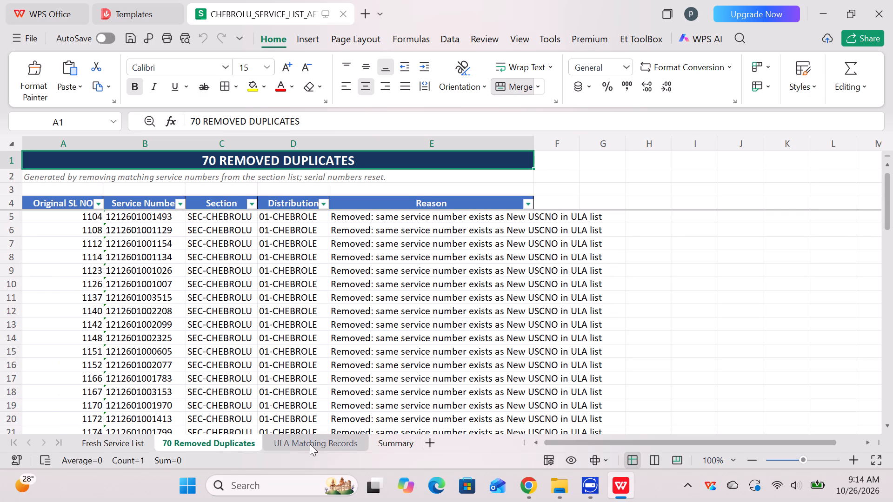
left_click(318, 441)
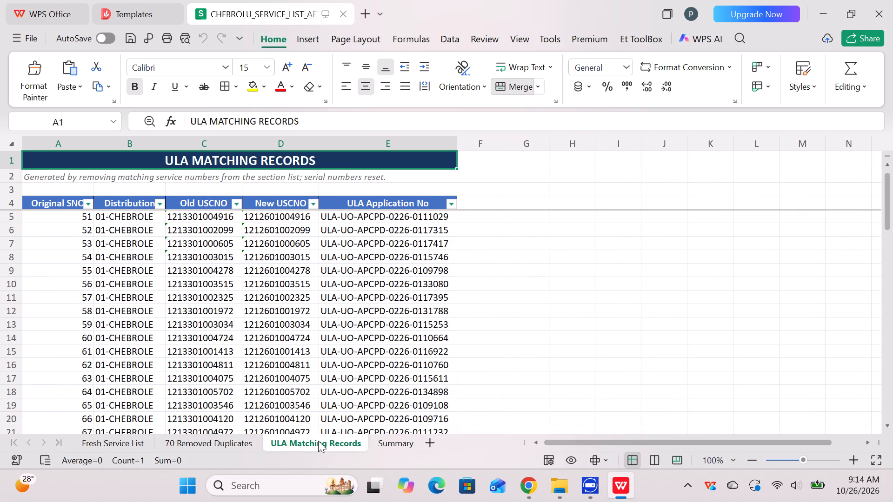
scroll(296, 309, "down", 1)
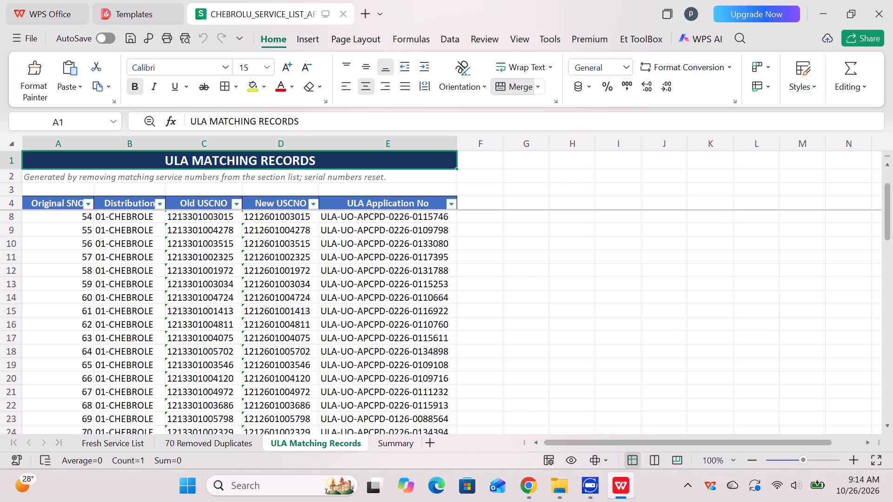
scroll(295, 310, "down", 1)
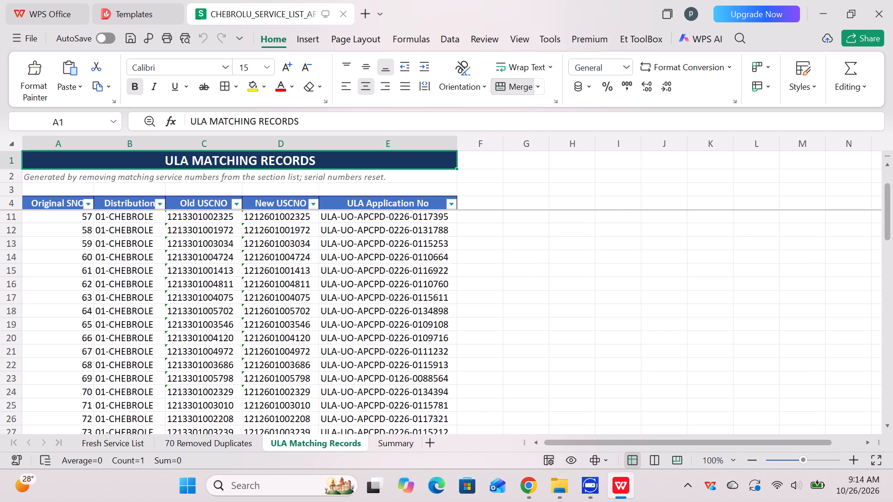
scroll(310, 332, "down", 4)
Delete the Summary sheet from the workbook.
left_click(397, 439)
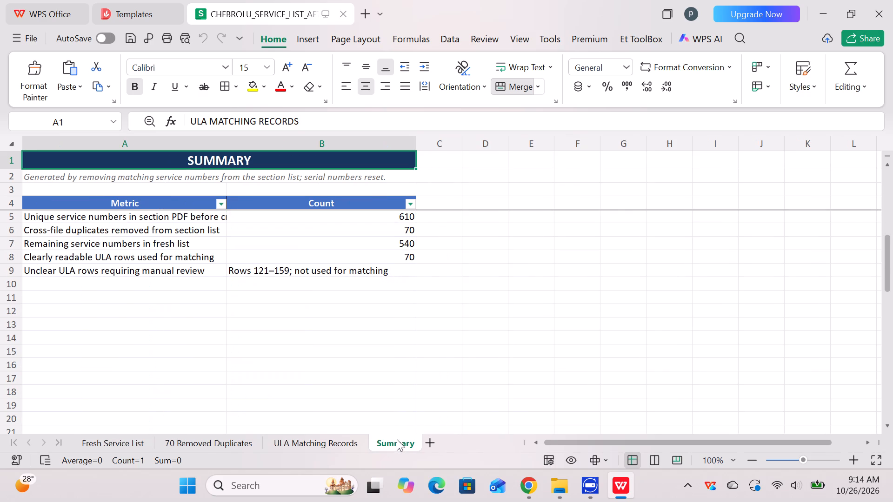
scroll(281, 349, "up", 1)
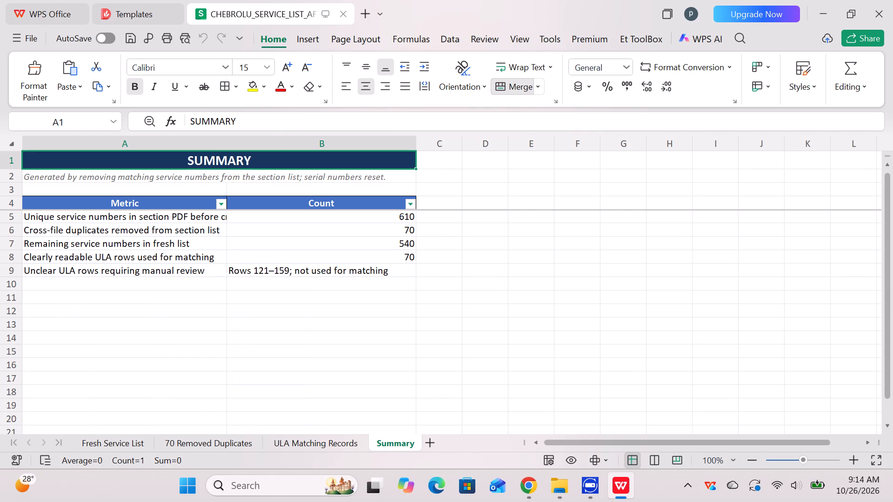
right_click(388, 440)
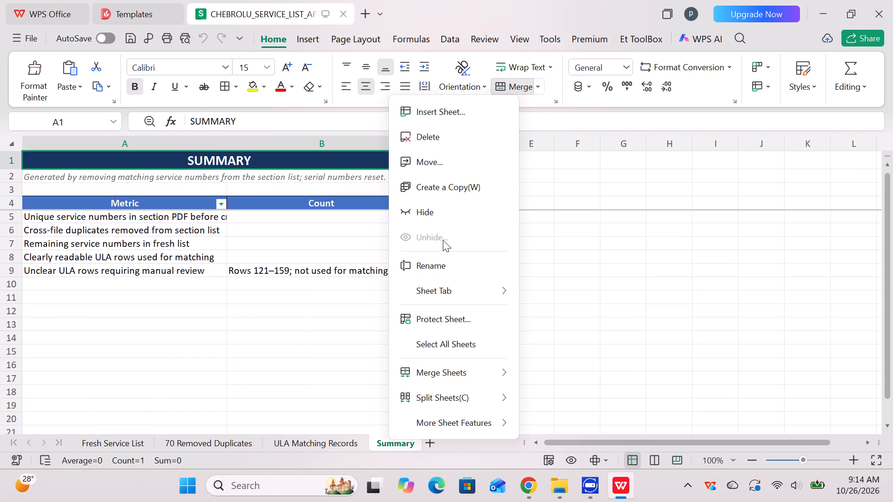
left_click(440, 137)
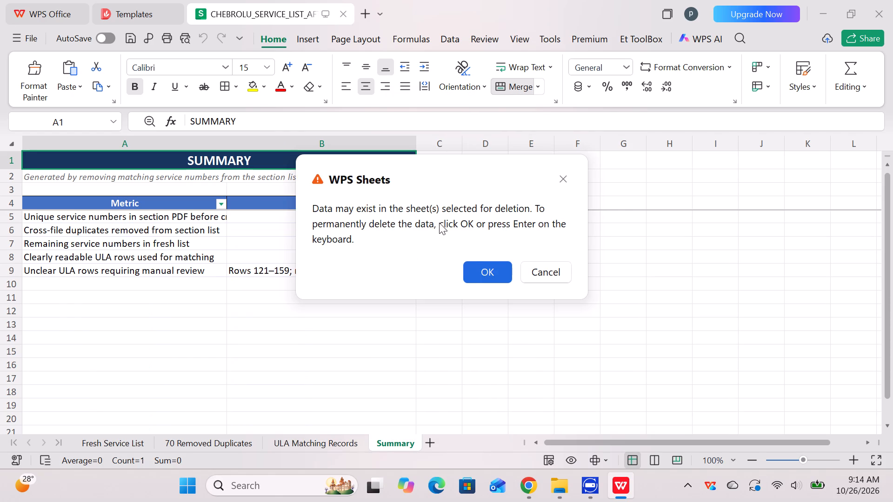
left_click(478, 277)
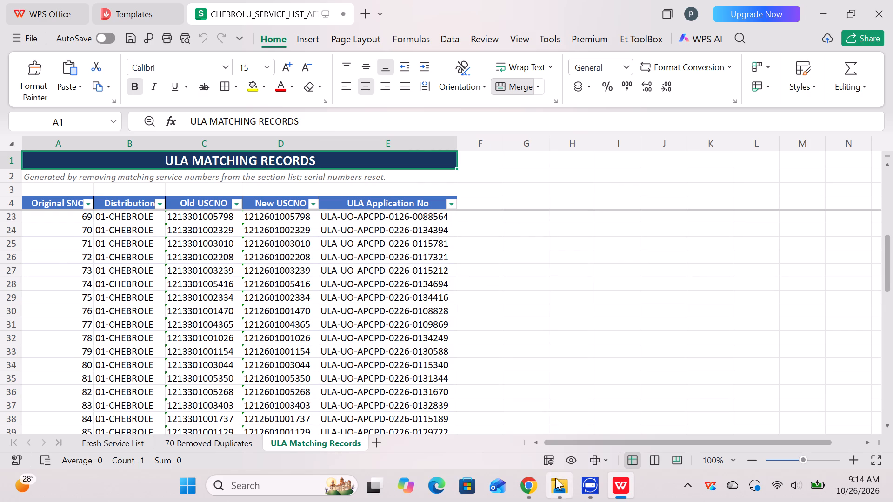
Switch to File Explorer, open the CHEBROLU_SERVICE_LIST_AFTER_REMOVING_70_DUPLICATES PDF from Downloads in WPS Office, and examine its pages through the removed-duplicates section.
left_click(558, 492)
double_click(314, 167)
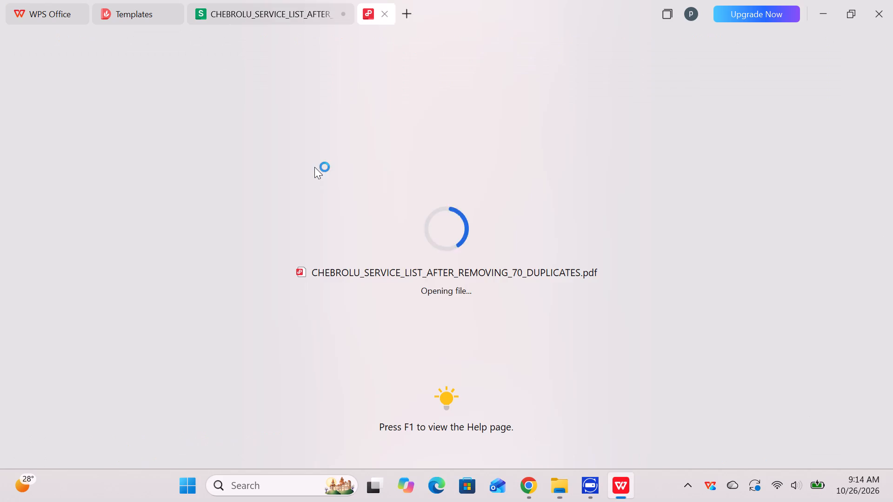
scroll(415, 256, "down", 7)
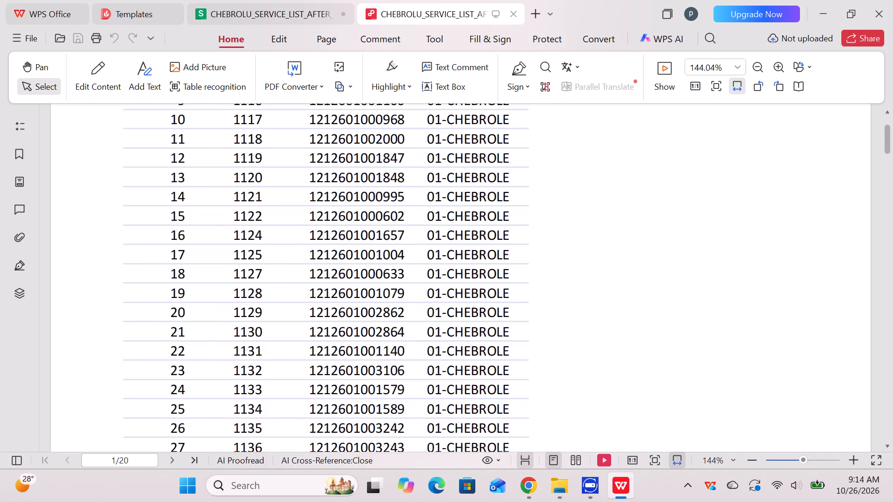
scroll(406, 281, "down", 18)
scroll(398, 285, "down", 11)
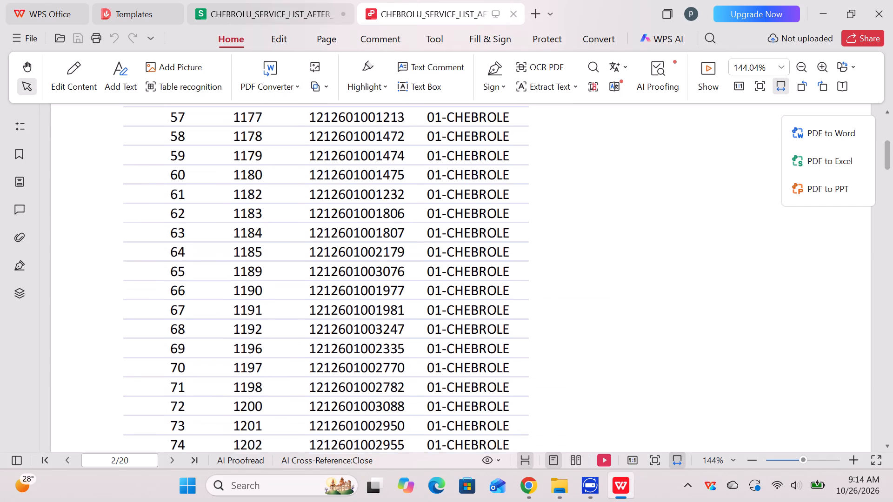
scroll(396, 285, "down", 15)
scroll(391, 296, "down", 18)
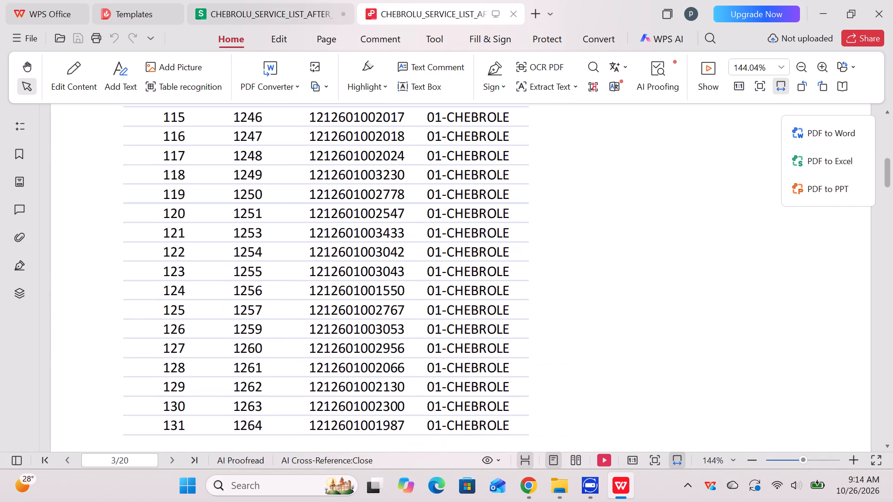
scroll(390, 298, "down", 17)
scroll(390, 310, "down", 14)
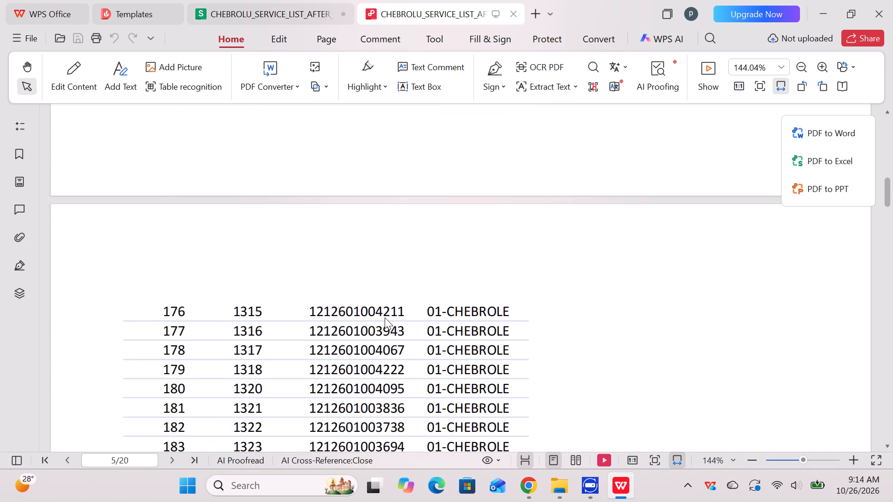
scroll(385, 317, "down", 14)
scroll(370, 334, "down", 19)
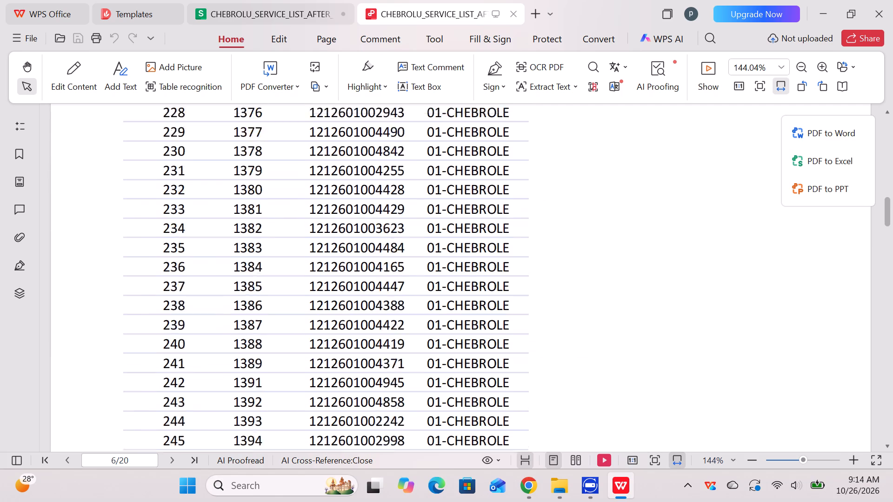
scroll(357, 359, "down", 18)
scroll(347, 371, "down", 18)
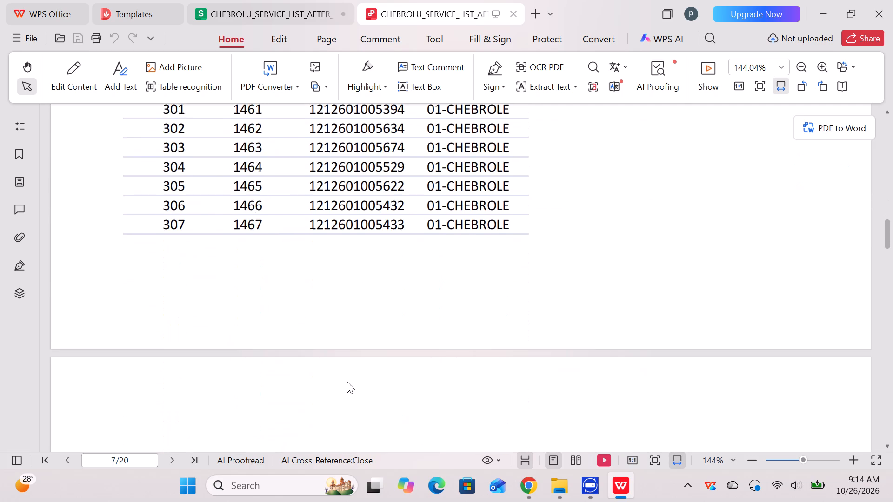
scroll(347, 382, "down", 20)
scroll(347, 382, "down", 20)
scroll(347, 382, "down", 4)
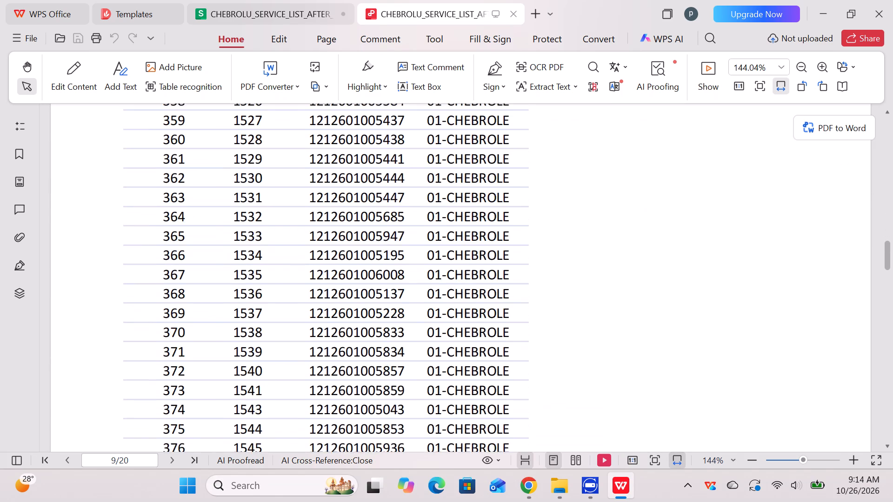
scroll(347, 383, "down", 14)
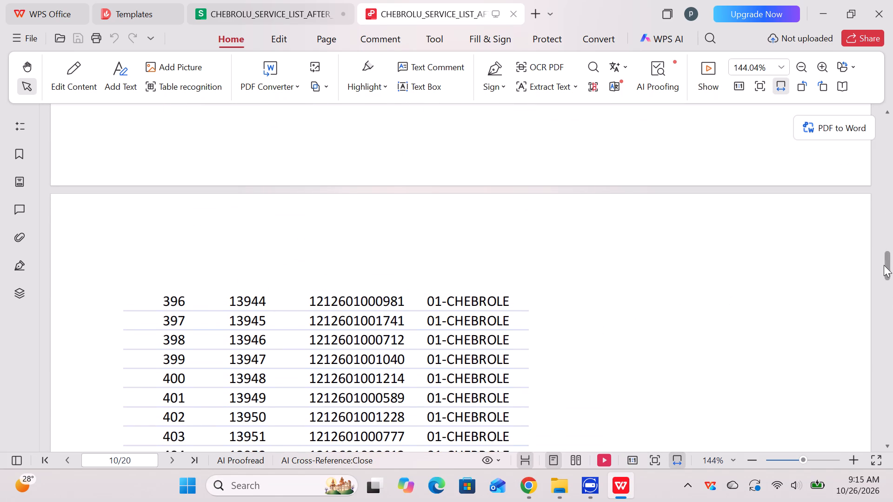
left_click_drag(889, 272, 892, 327)
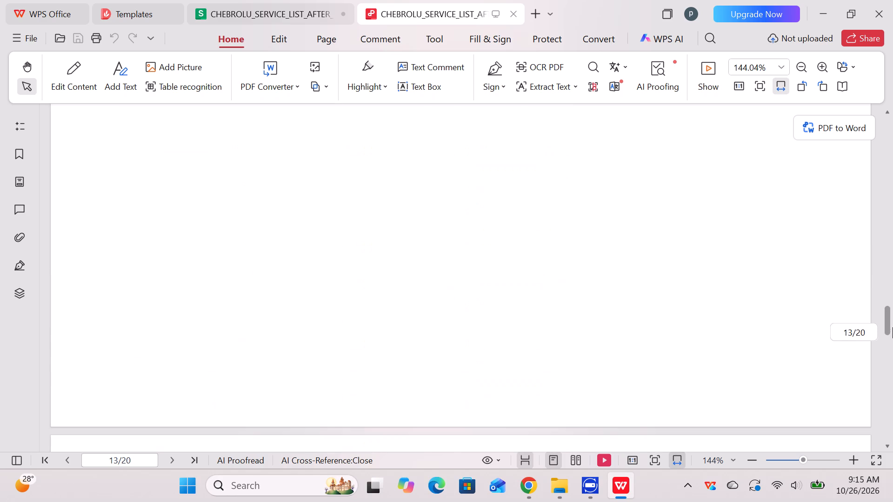
left_click_drag(892, 327, 892, 369)
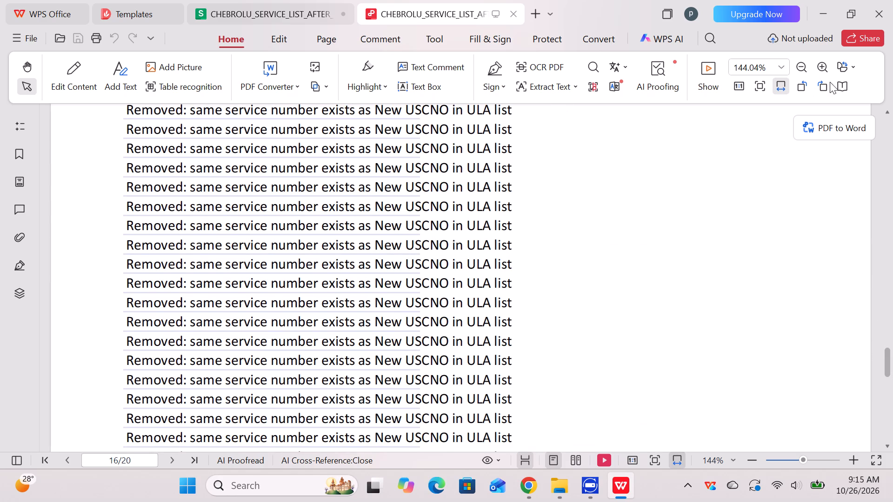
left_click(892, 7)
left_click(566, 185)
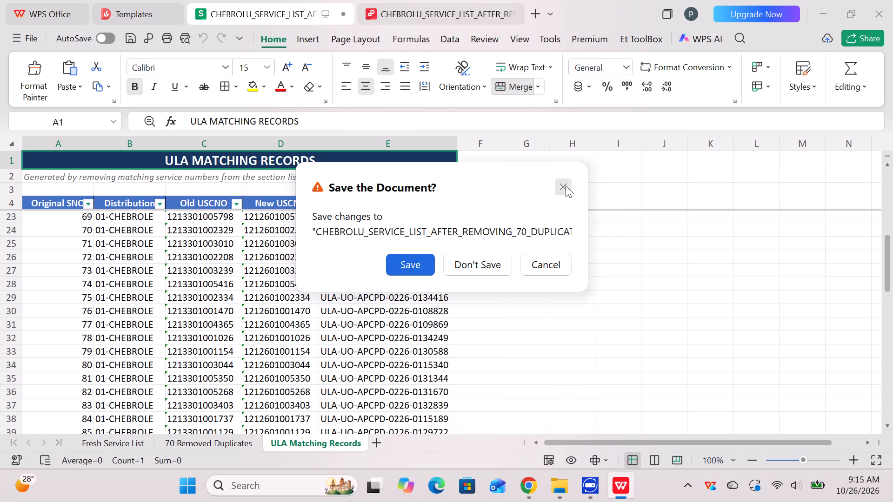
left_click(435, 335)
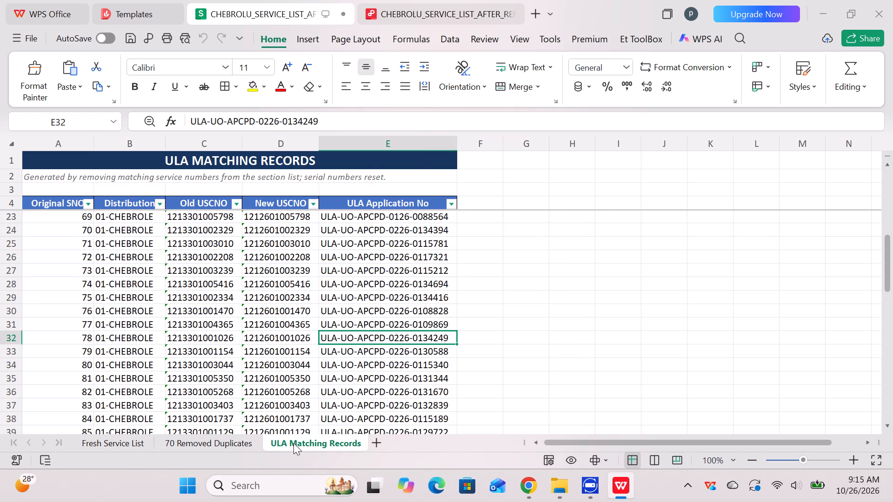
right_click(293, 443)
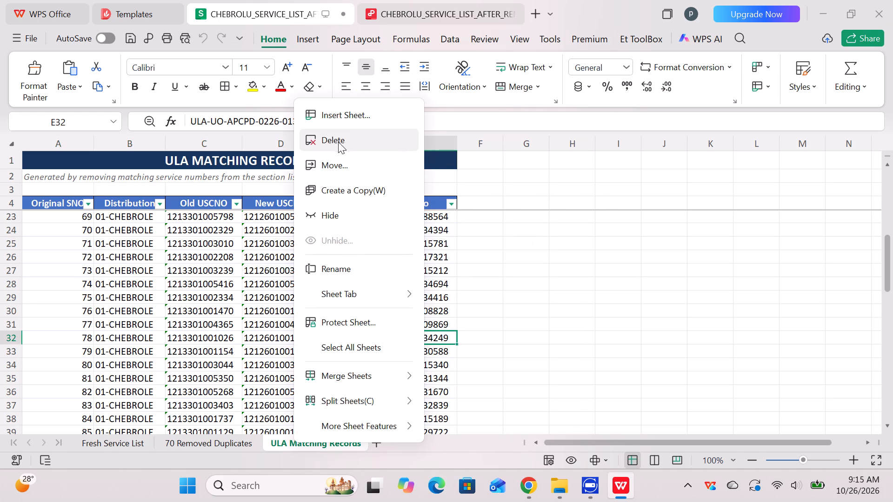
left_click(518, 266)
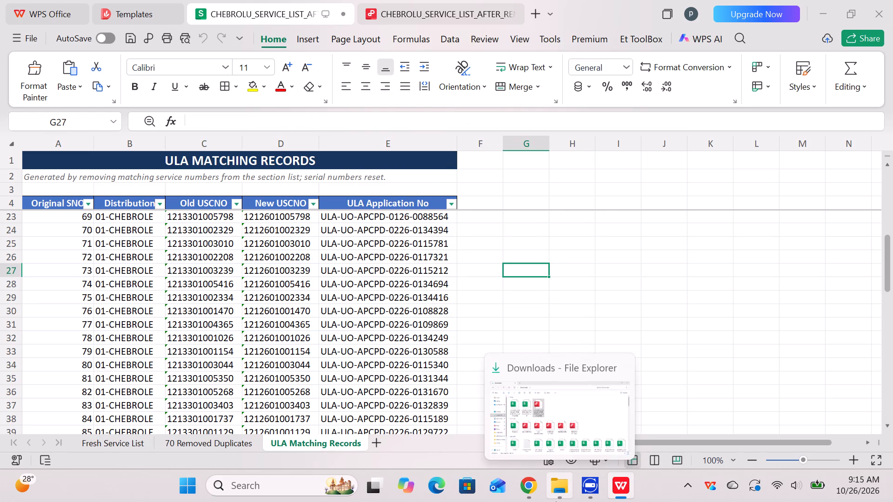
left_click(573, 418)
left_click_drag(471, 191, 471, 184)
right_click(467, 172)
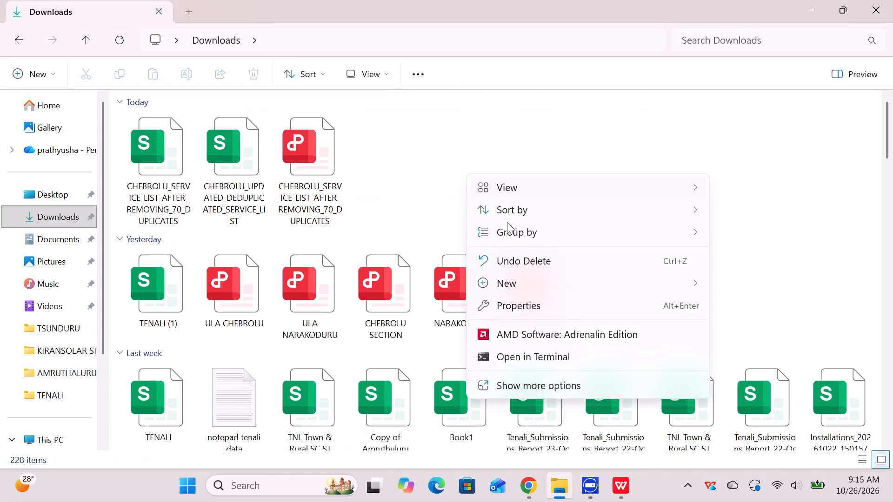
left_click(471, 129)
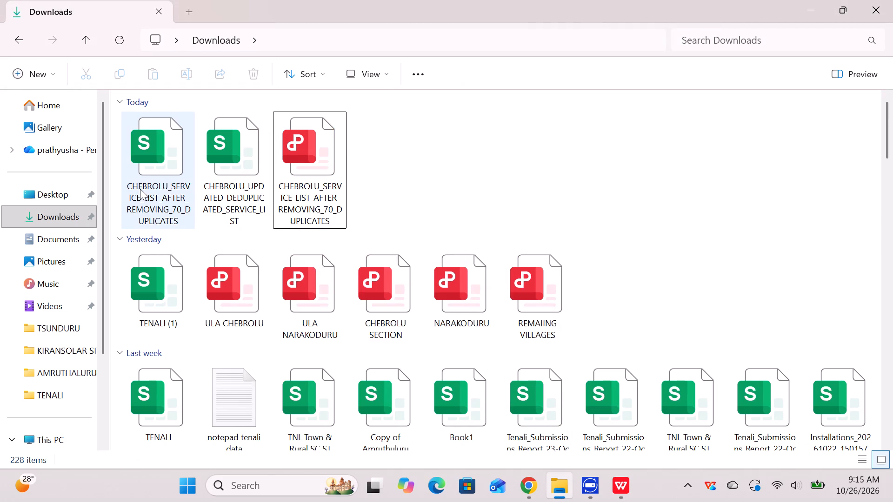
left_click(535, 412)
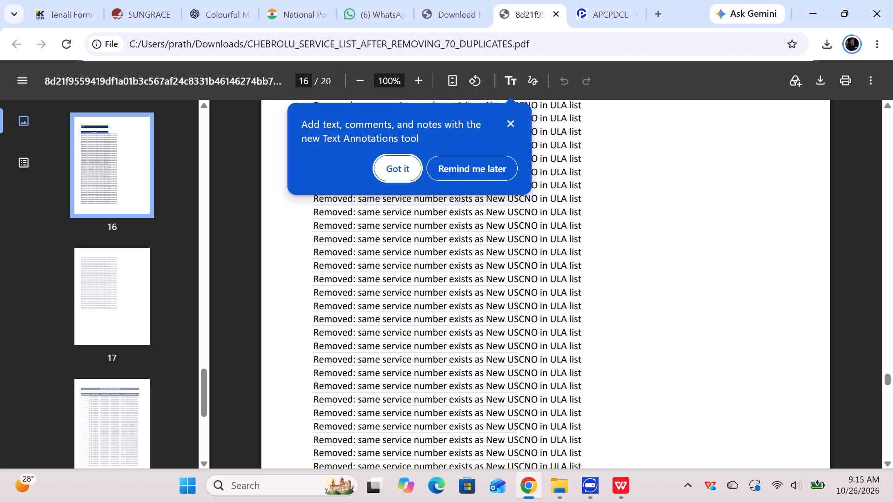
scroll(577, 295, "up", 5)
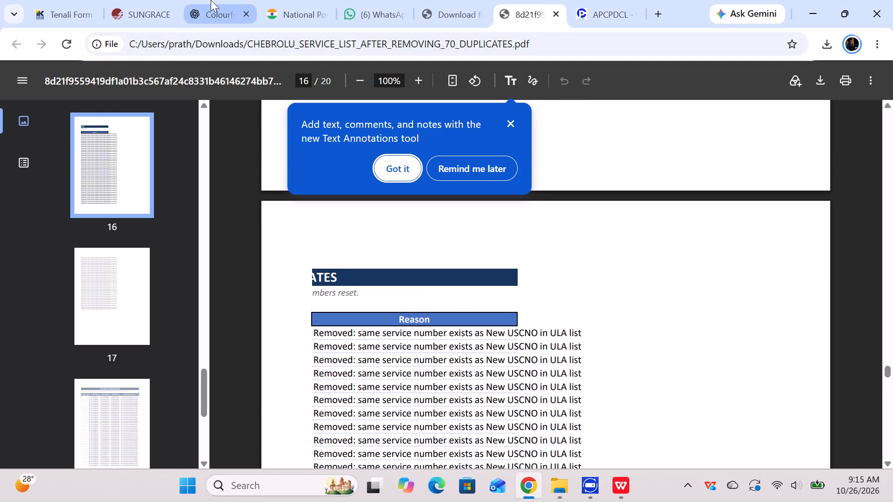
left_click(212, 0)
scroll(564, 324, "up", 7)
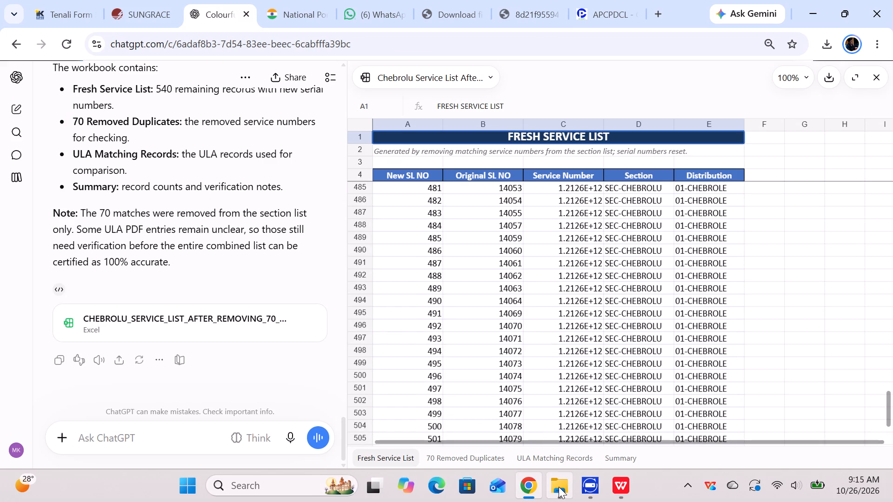
In File Explorer, copy the CHEBROLU_SERVICE_LIST_AFTER_REMOVING_70_DUPLICATES workbook from Downloads into a new folder named "removed chebrolu fresh" inside the TENALI folder.
left_click(553, 397)
left_click(165, 188)
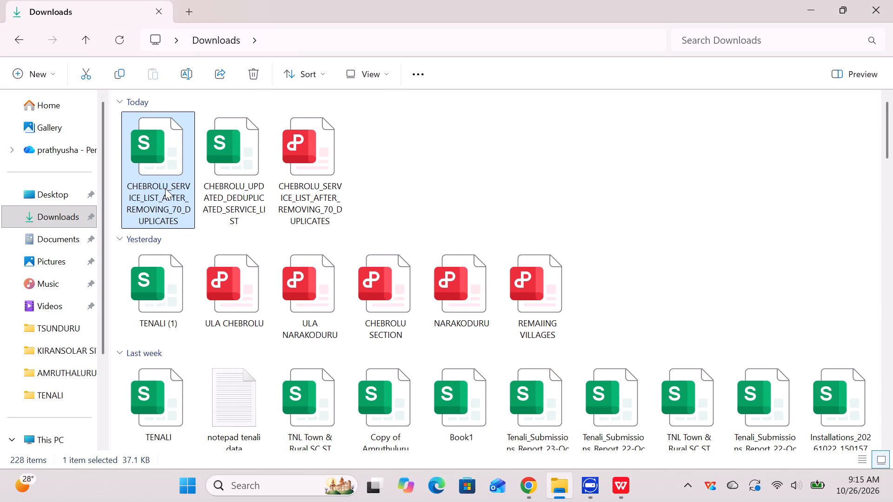
key("ctrl+c")
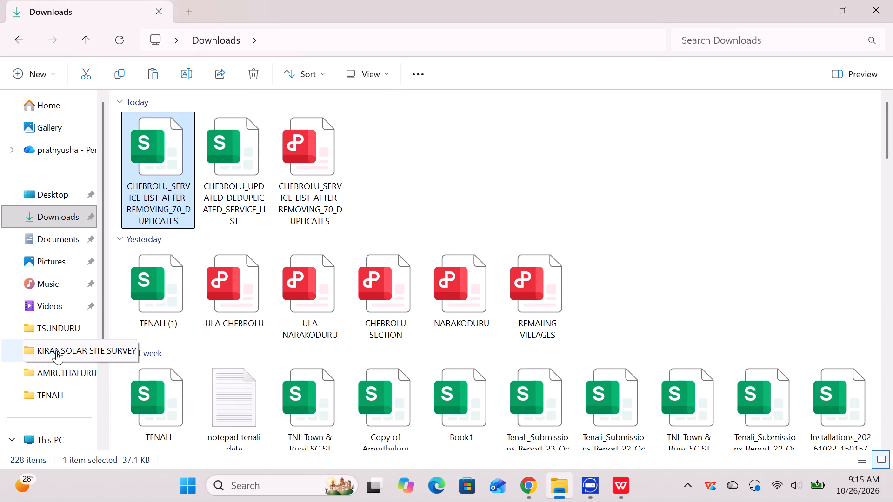
left_click(48, 392)
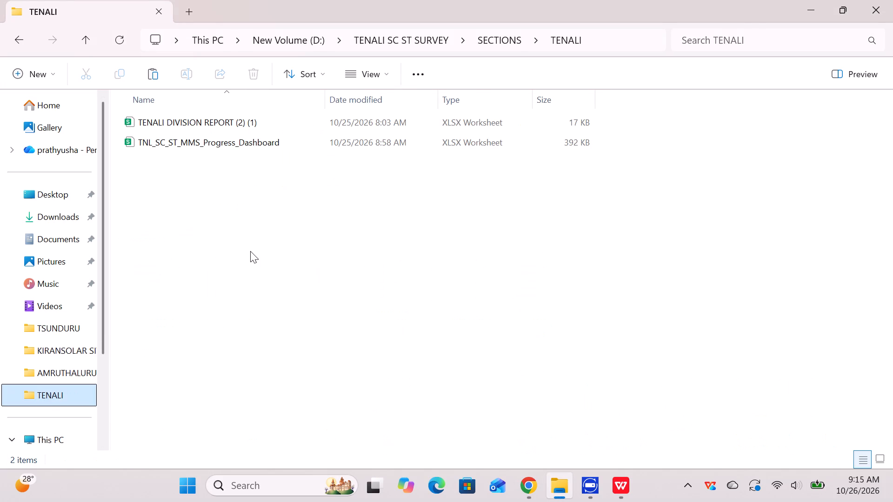
right_click(233, 211)
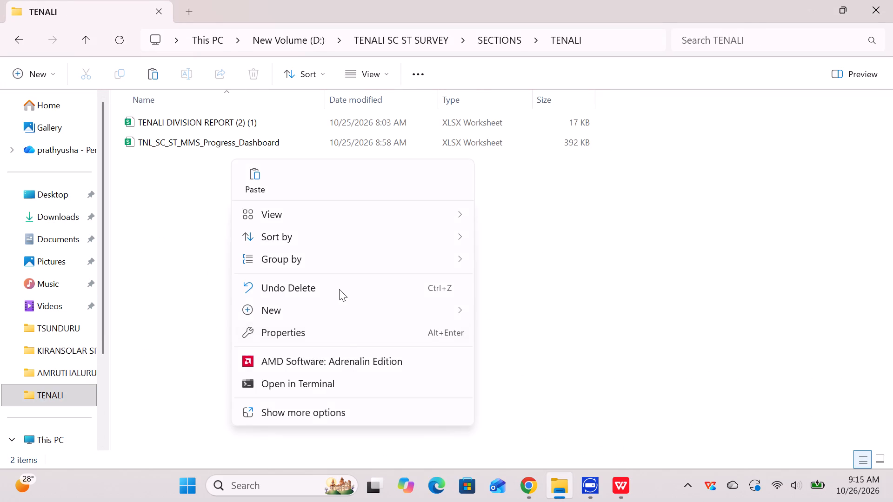
left_click(429, 310)
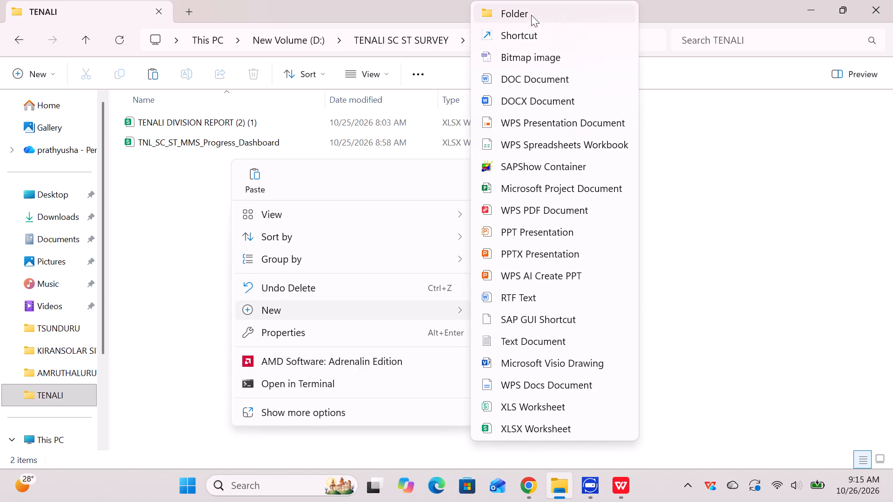
left_click(531, 15)
type("removed chebrolu fresh")
key("Return")
left_click(261, 250)
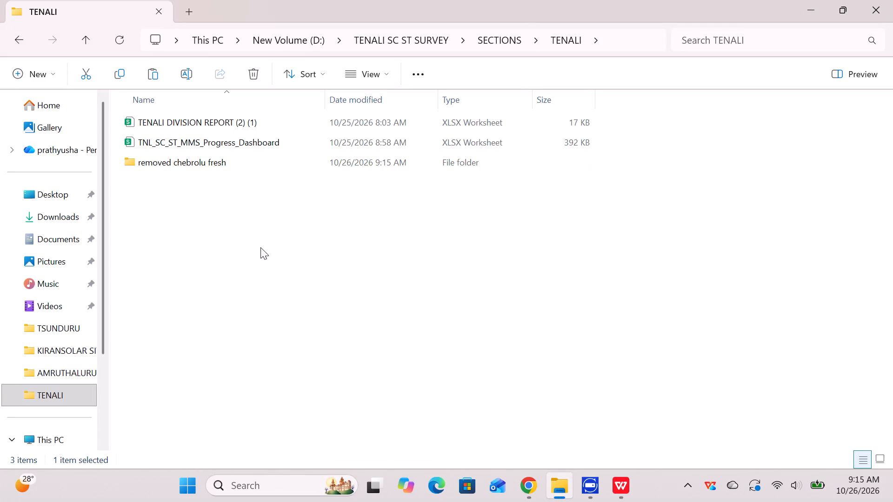
double_click(231, 161)
key("ctrl+v")
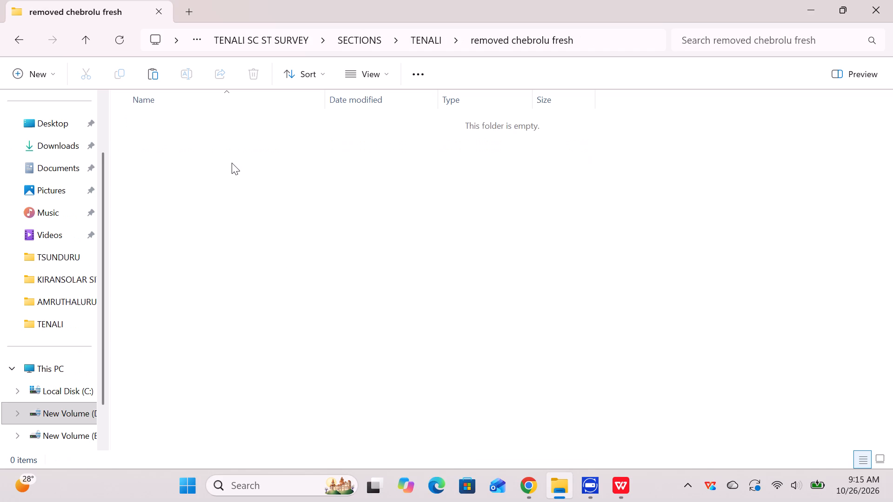
left_click(218, 184)
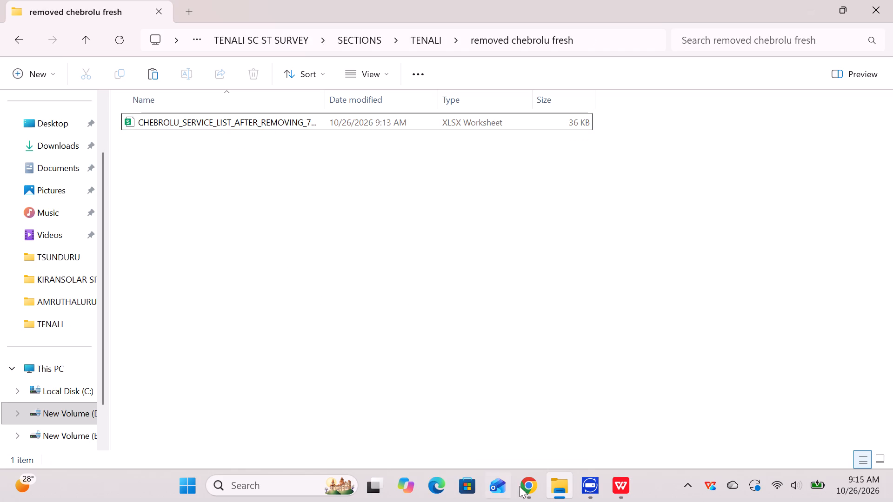
Return to the CHEBROLU_SERVICE_LIST_AFTER_REMOVING_70_DUPLICATES workbook from Downloads in WPS Office and delete its ULA Matching Records sheet.
left_click(562, 426)
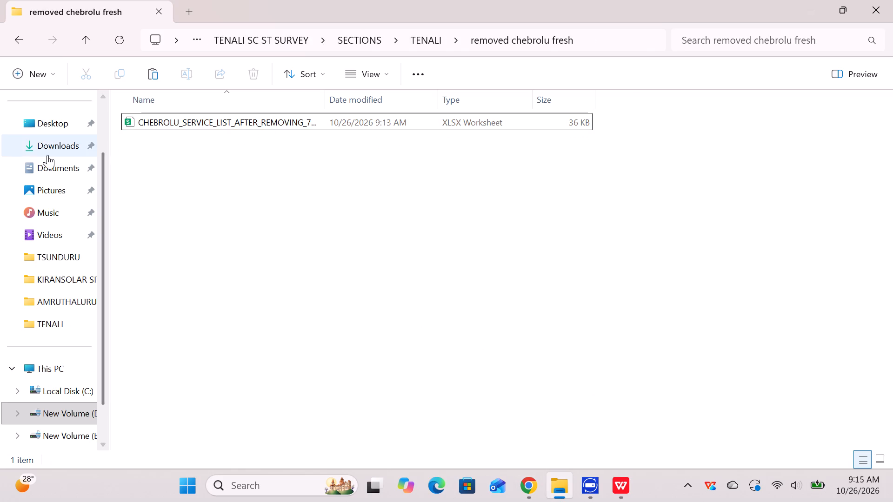
left_click(47, 154)
double_click(215, 161)
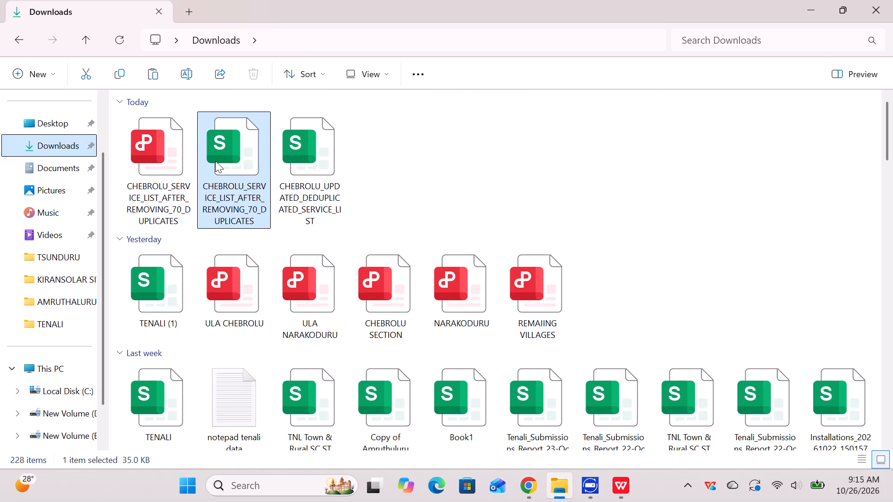
right_click(281, 443)
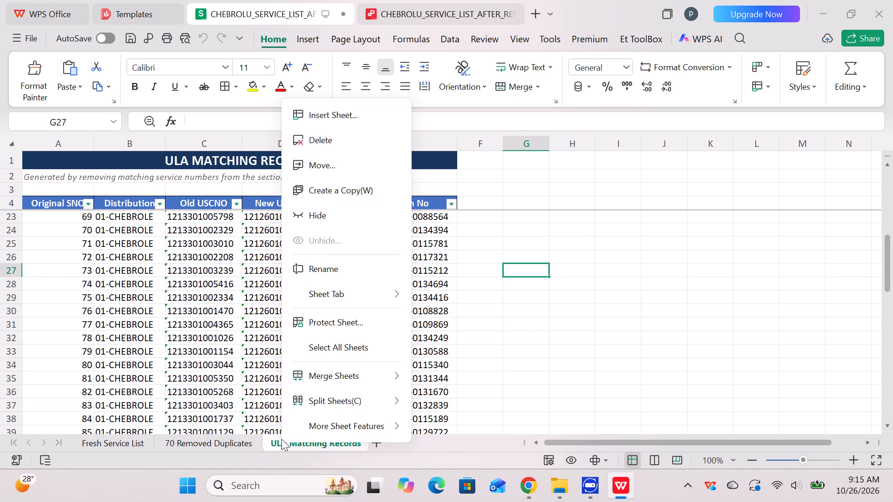
left_click(318, 139)
left_click(480, 275)
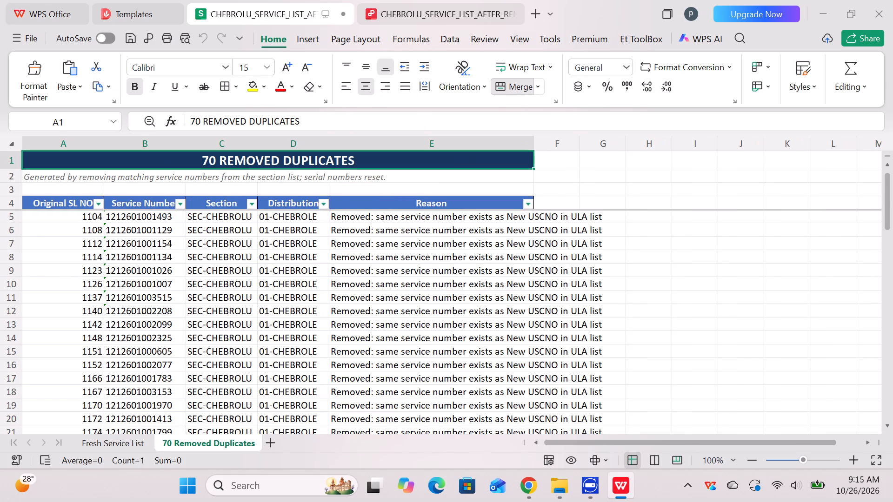
Delete the 70 Removed Duplicates sheet from the workbook.
right_click(213, 444)
left_click(274, 141)
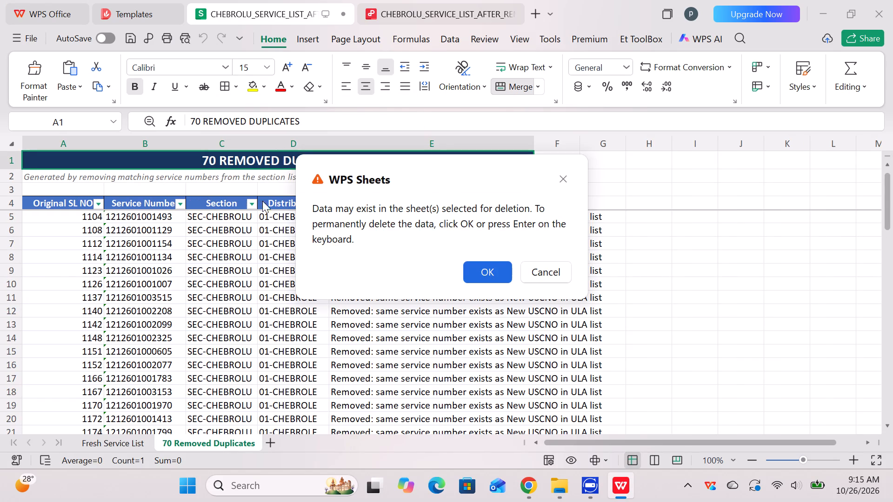
left_click(478, 271)
left_click(397, 332)
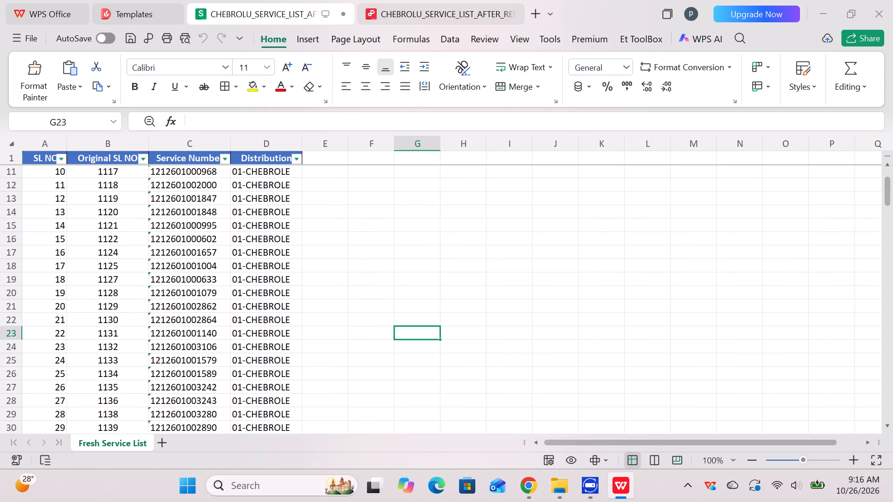
Save the workbook containing only the Fresh Service List sheet.
key("ctrl+s")
key("ctrl+s")
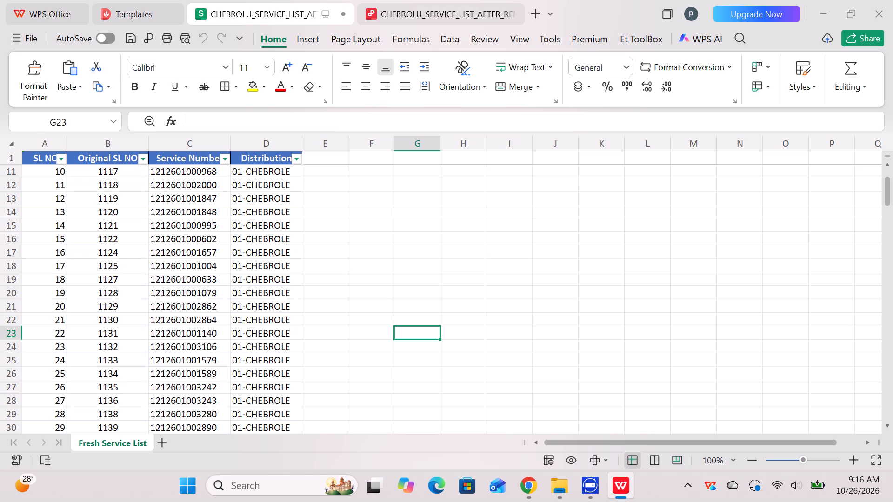
Save the workbook that holds the Fresh Service List sheet and close WPS Office.
key("ctrl+s")
left_click(880, 13)
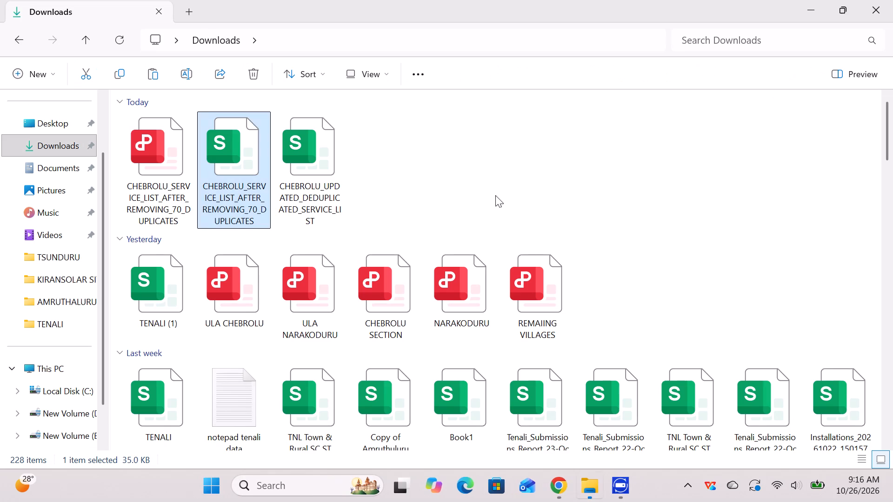
Delete the old CHEBROLU_SERVICE_LIST_AFTER_REMOVING_70_DUPLICATES PDF from the Downloads folder.
left_click(177, 193)
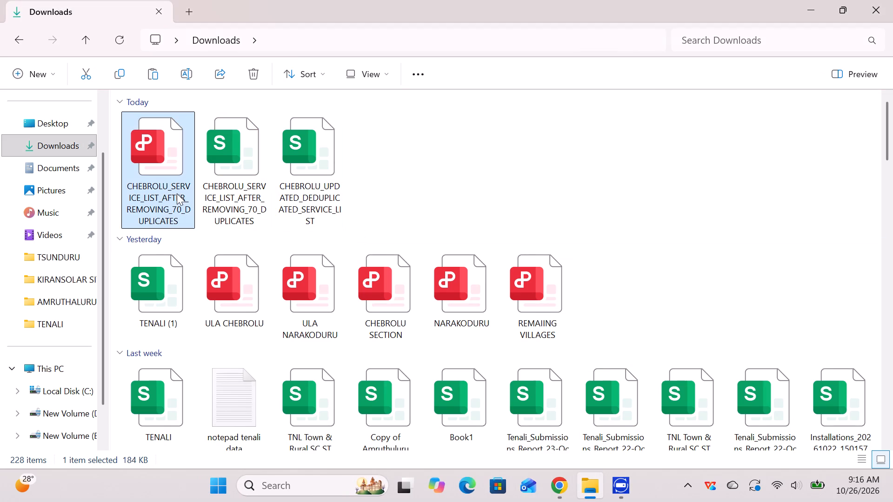
key("ctrl+d")
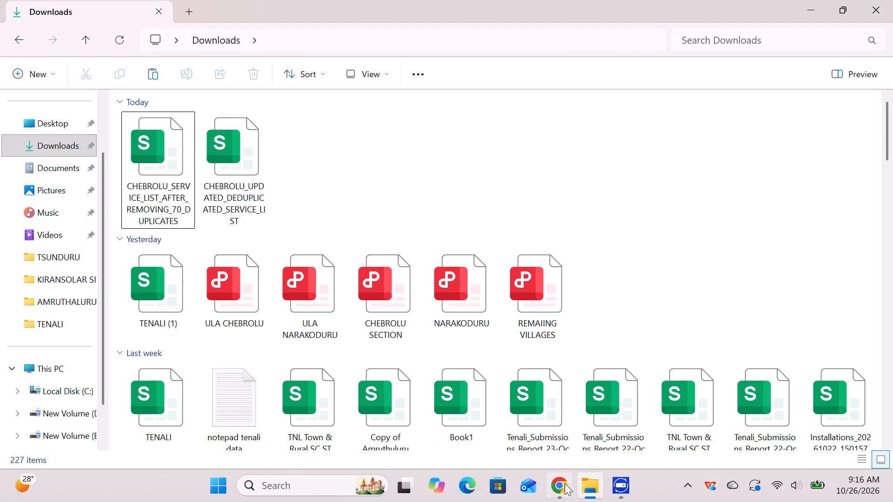
left_click(568, 395)
left_click(450, 2)
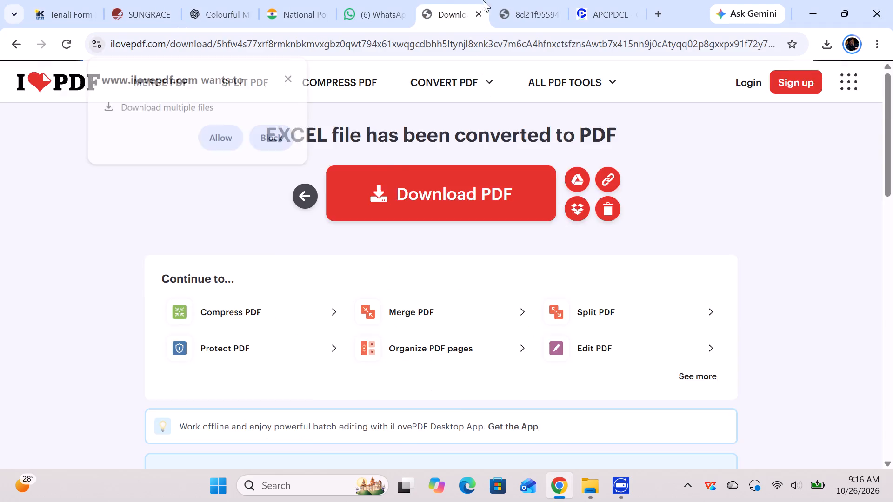
left_click(502, 0)
left_click(438, 16)
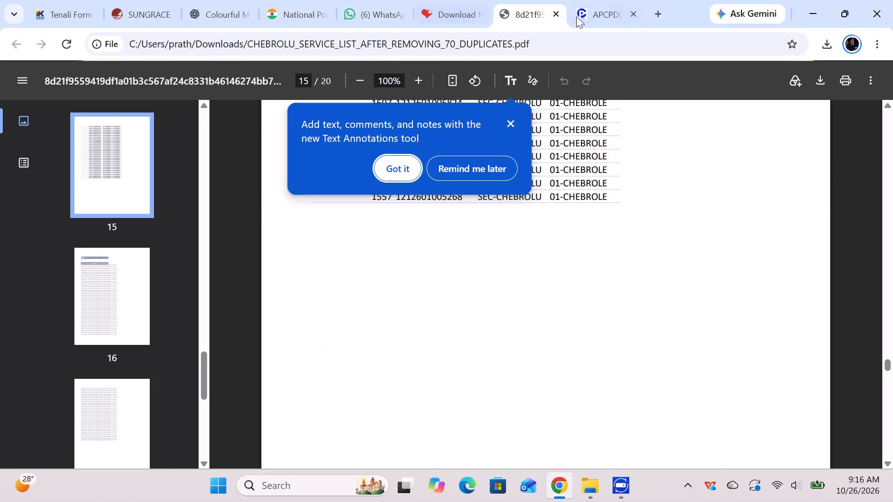
left_click(559, 16)
Return to the iLovePDF download page for the converted file and reload it.
left_click(460, 18)
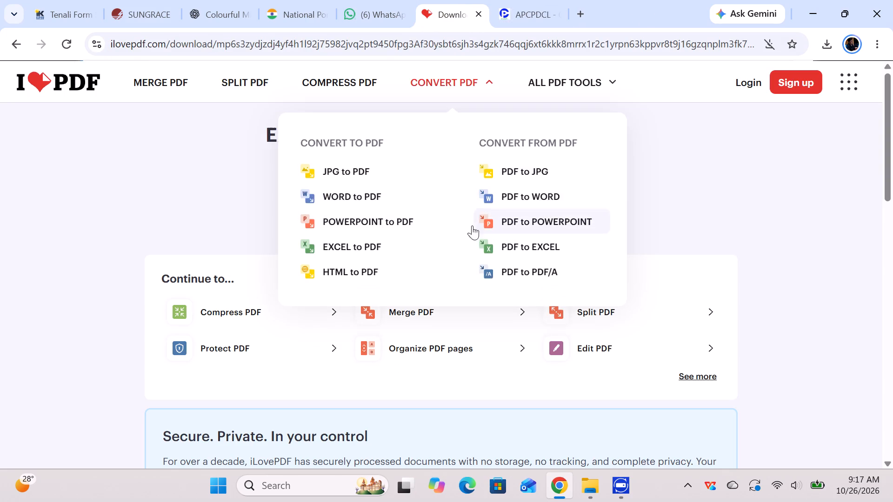
scroll(471, 226, "up", 6)
key("ctrl+r")
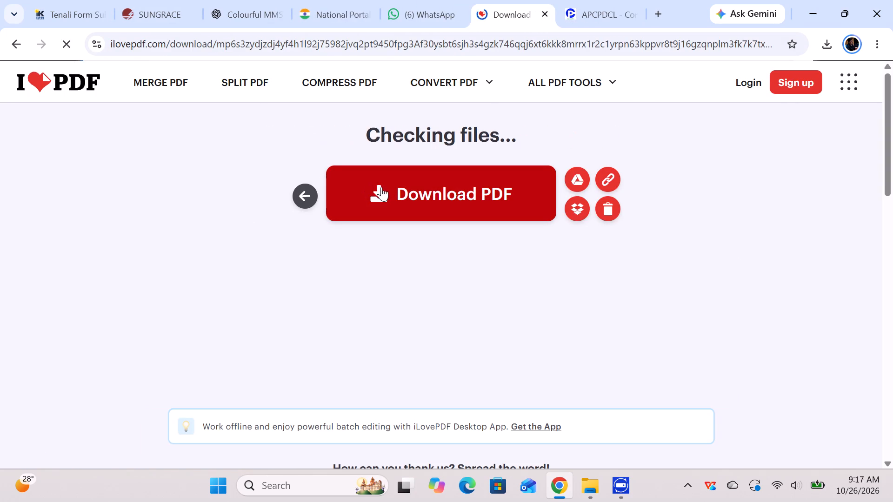
Switch to the SUNGRACE installations page in the browser.
left_click(144, 0)
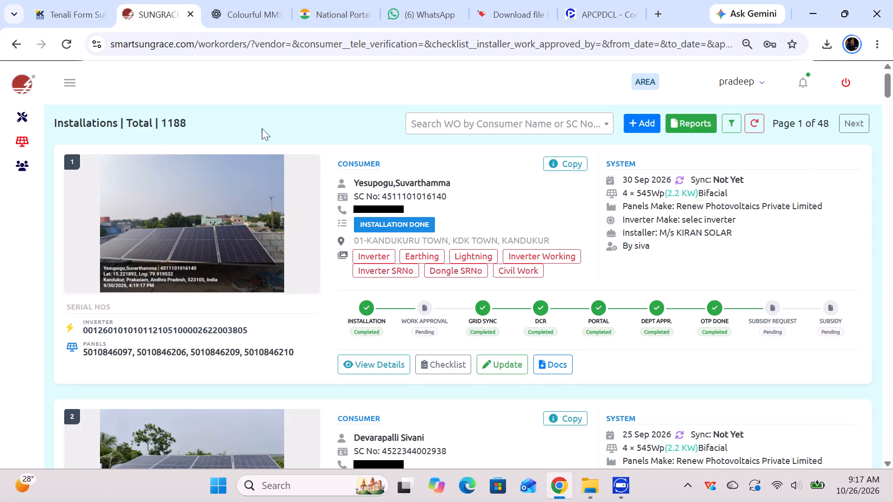
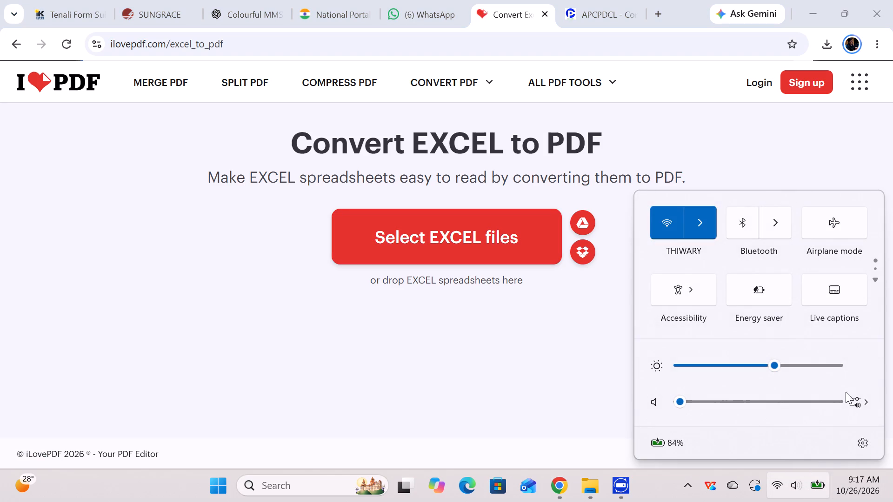
Raise the system sound volume to its maximum and dismiss the quick settings.
left_click_drag(686, 403, 832, 413)
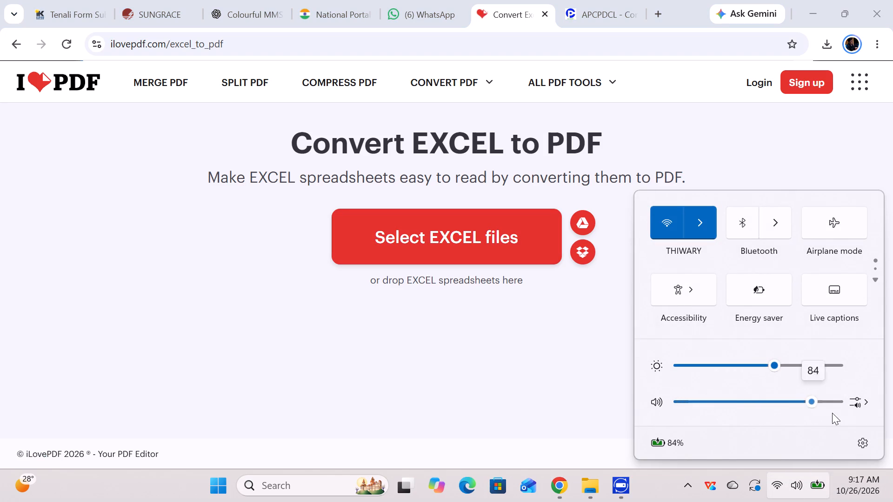
left_click_drag(832, 413, 880, 413)
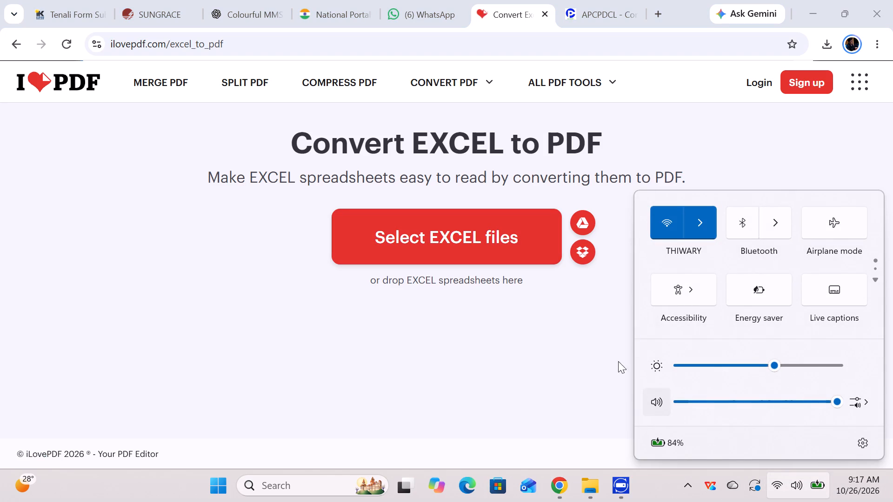
left_click(594, 352)
Upload the CHEBROLU_SERVICE_LIST_AFTER_REMOVING_70_DUPLICATES spreadsheet from Downloads to iLovePDF and convert it to PDF.
left_click(466, 244)
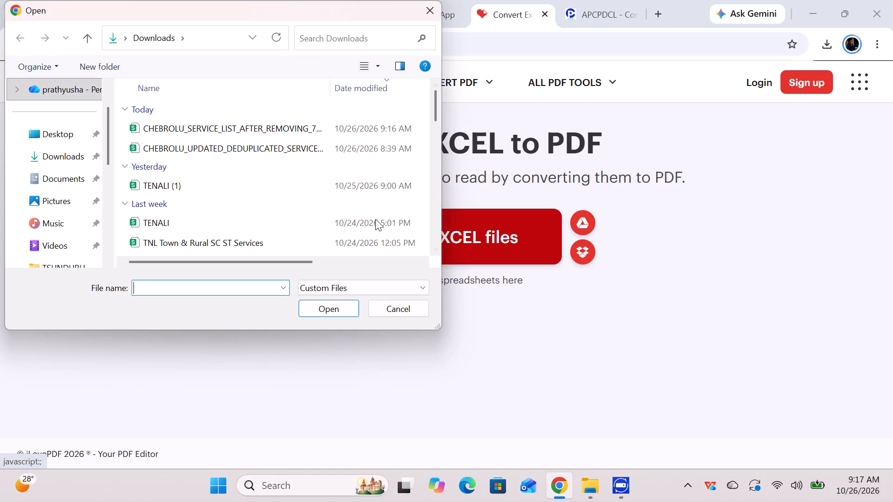
left_click(161, 135)
left_click(336, 309)
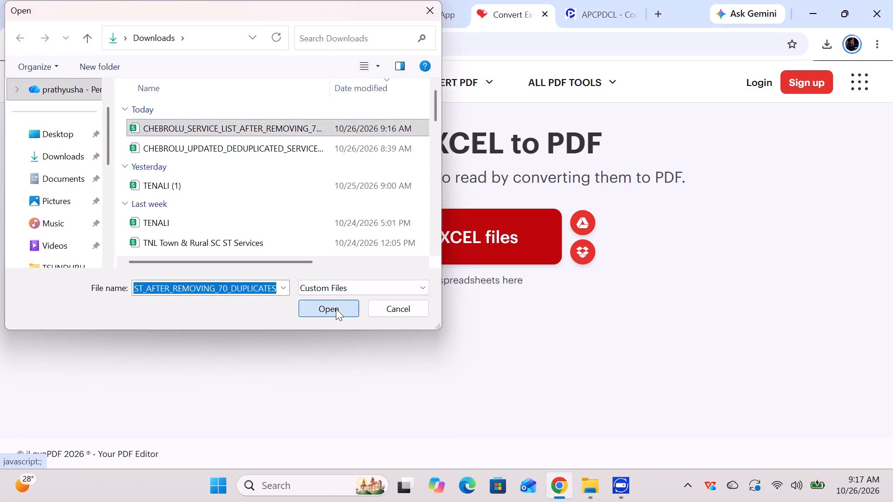
left_click(726, 431)
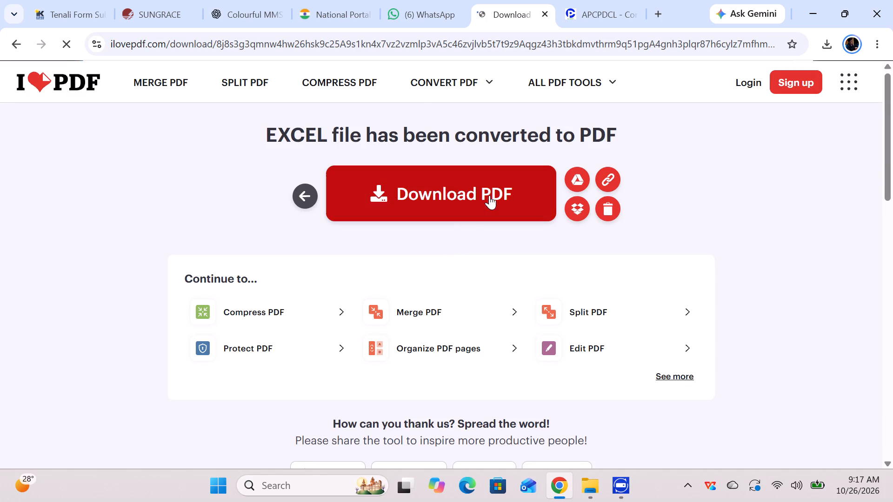
Download the PDF converted from the Excel service list from the iLovePDF download page.
left_click(454, 204)
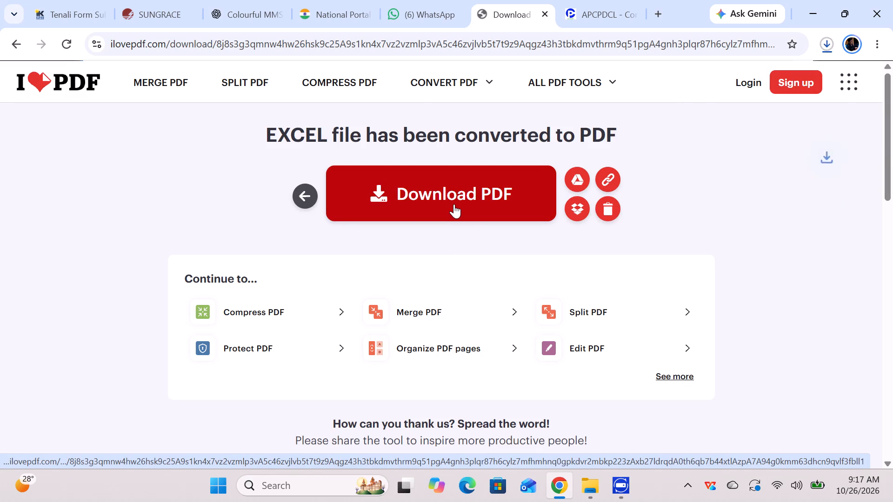
Open the downloaded CHEBROLU_SERVICE_LIST_AFTER_REMOVING_70_DUPLICATES PDF and look through the service list to its last page and back.
left_click(717, 69)
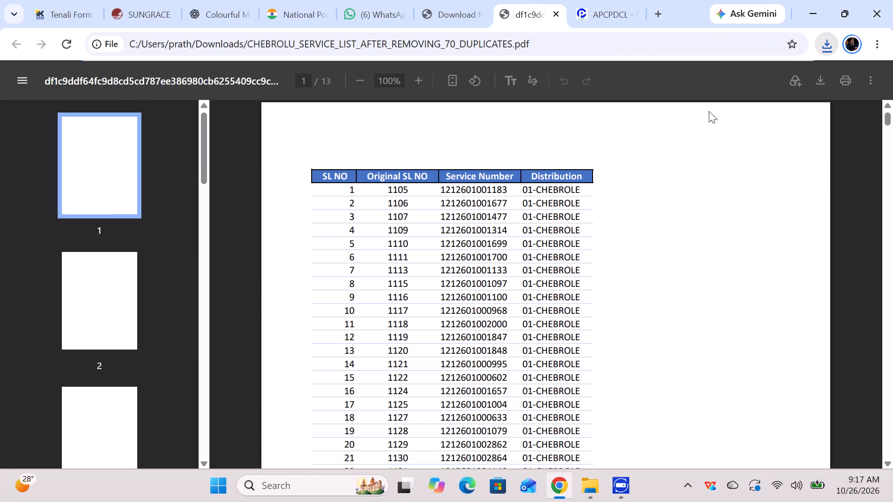
scroll(497, 286, "down", 9)
scroll(494, 312, "down", 15)
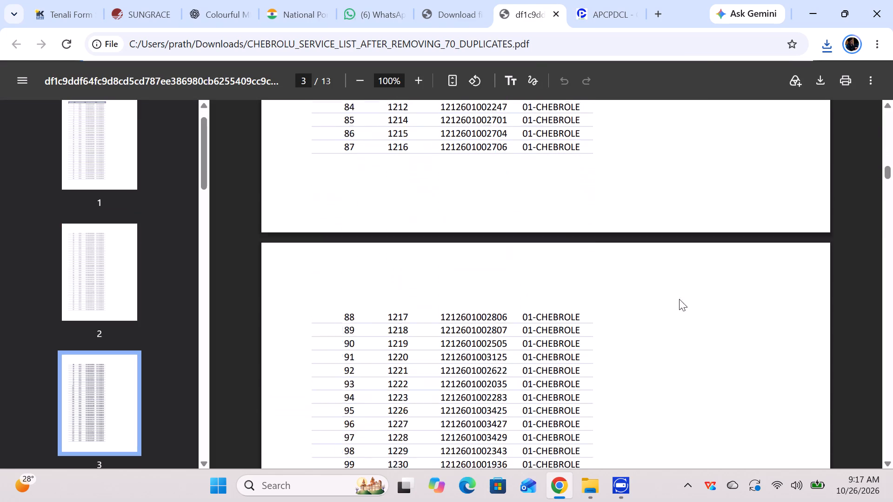
left_click_drag(885, 177, 892, 456)
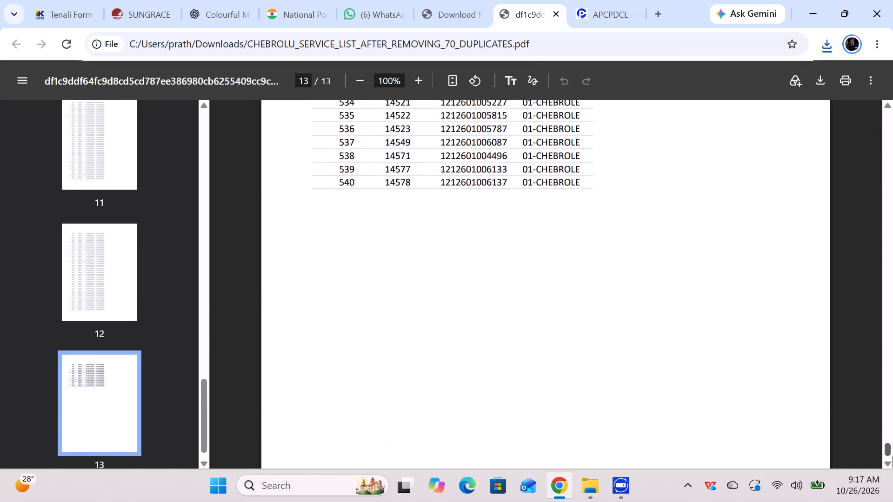
left_click_drag(892, 456, 889, 366)
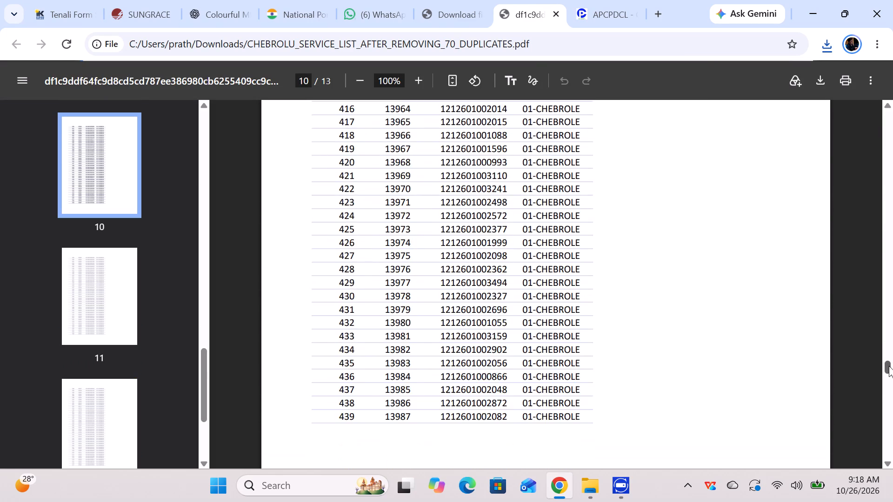
left_click_drag(889, 366, 870, 186)
scroll(698, 240, "up", 13)
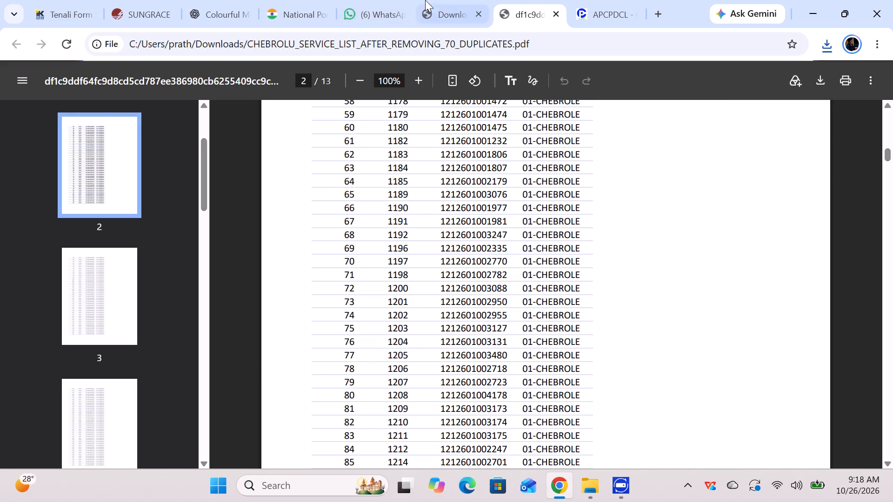
Return to the iLovePDF download page for the converted Excel file.
left_click(446, 0)
scroll(515, 223, "up", 4)
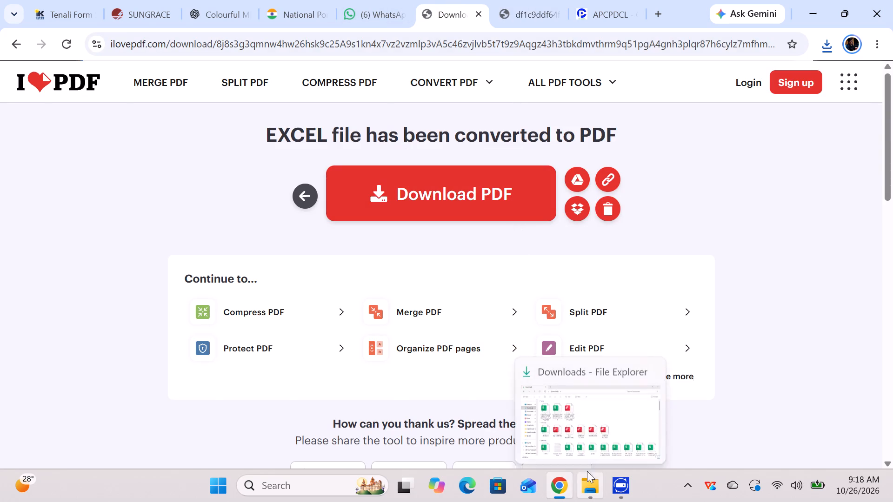
Switch to the Downloads folder in File Explorer and refresh its contents.
left_click(584, 421)
left_click(124, 41)
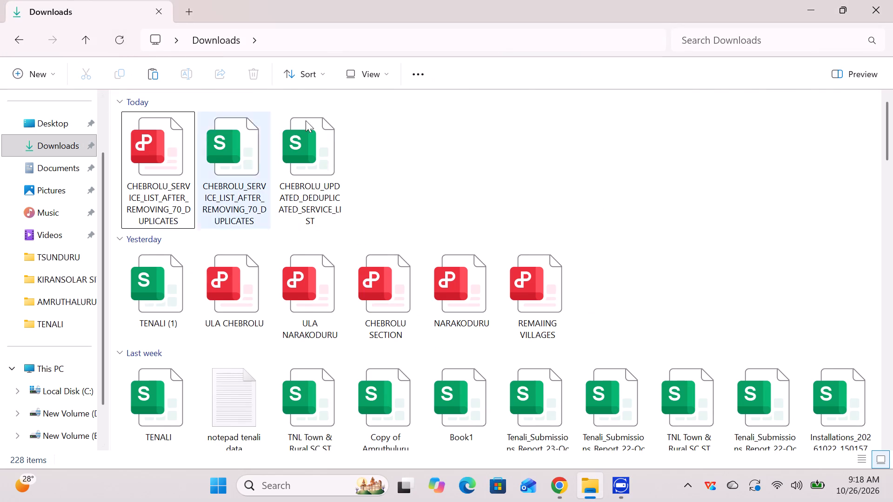
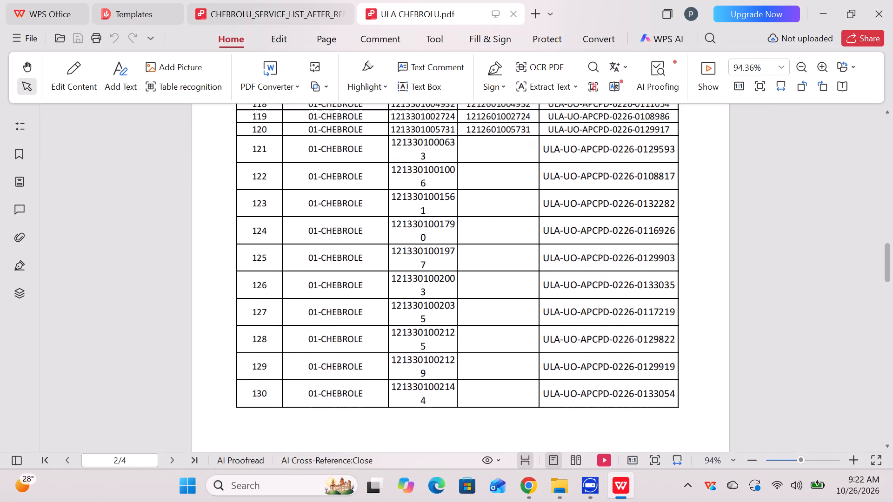
Review the CHEBROLE service entries in ULA CHEBROLU.pdf from the second page back to the start of the first page.
scroll(460, 343, "up", 18)
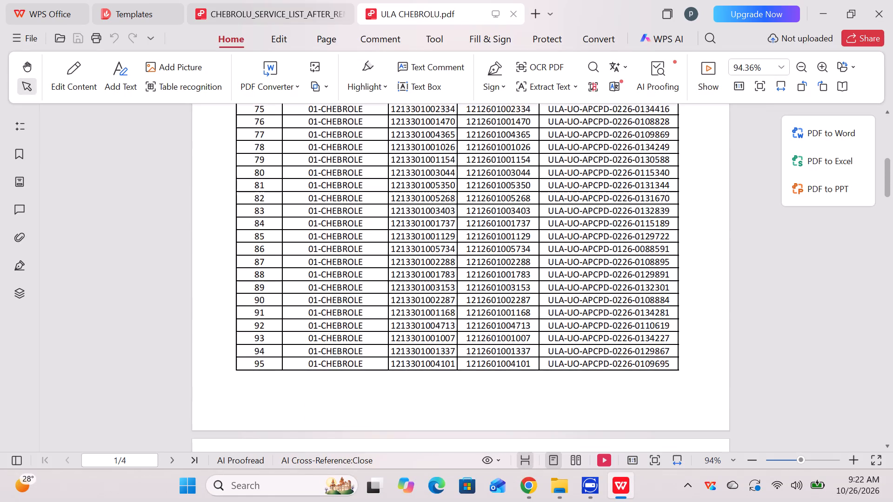
scroll(459, 341, "up", 15)
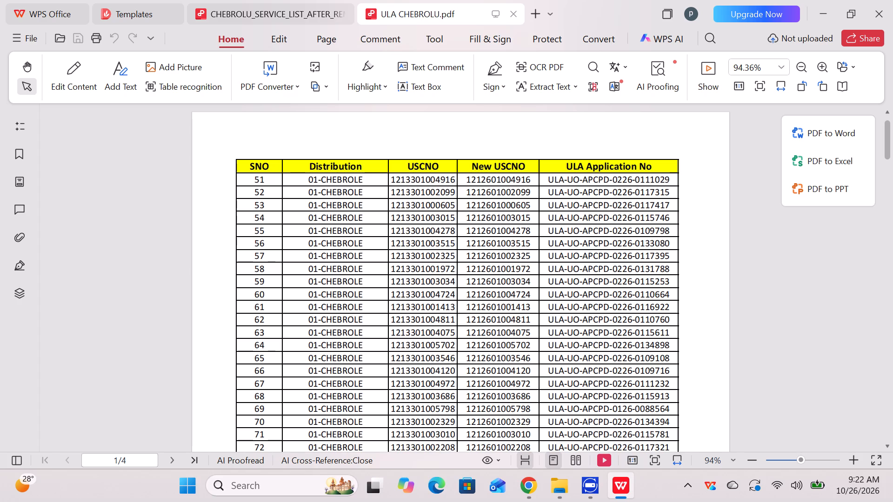
scroll(462, 251, "up", 7)
Examine the service rows from SNO 51 to 120 in ULA CHEBROLU.pdf, checking their USCNO and New USCNO entries.
left_click_drag(249, 183, 294, 446)
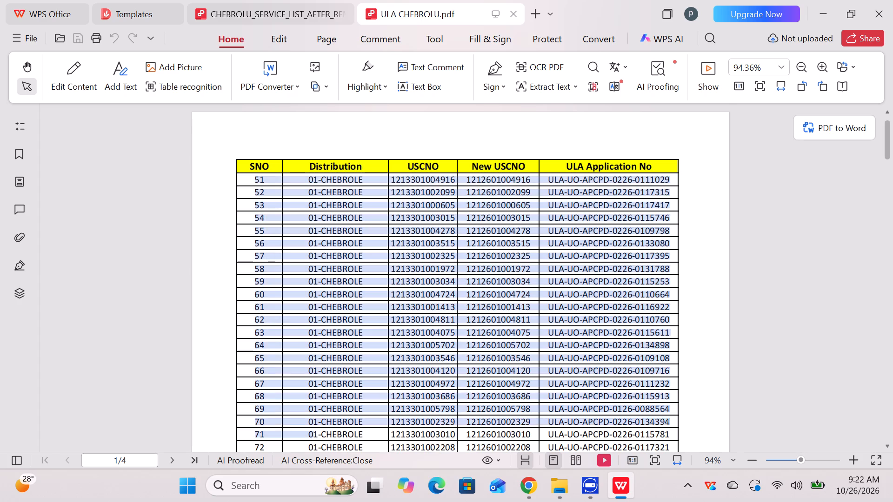
left_click_drag(294, 446, 408, 386)
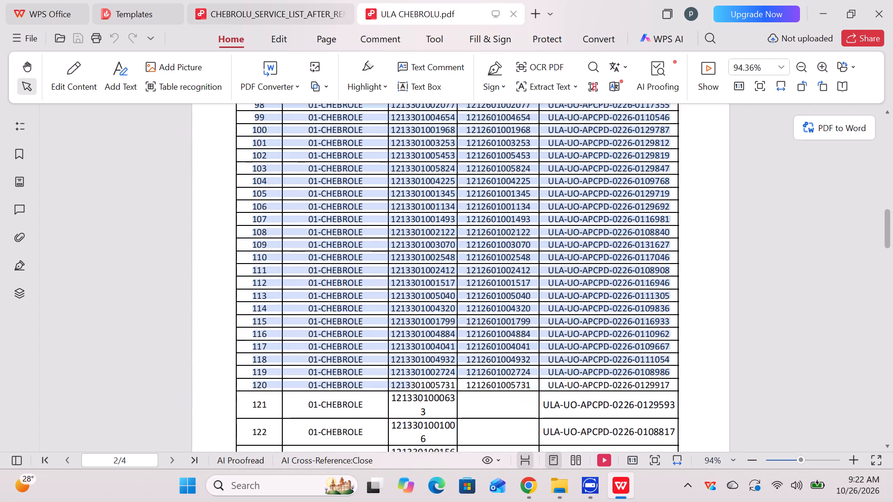
left_click_drag(408, 386, 408, 391)
left_click(408, 391)
left_click(500, 357)
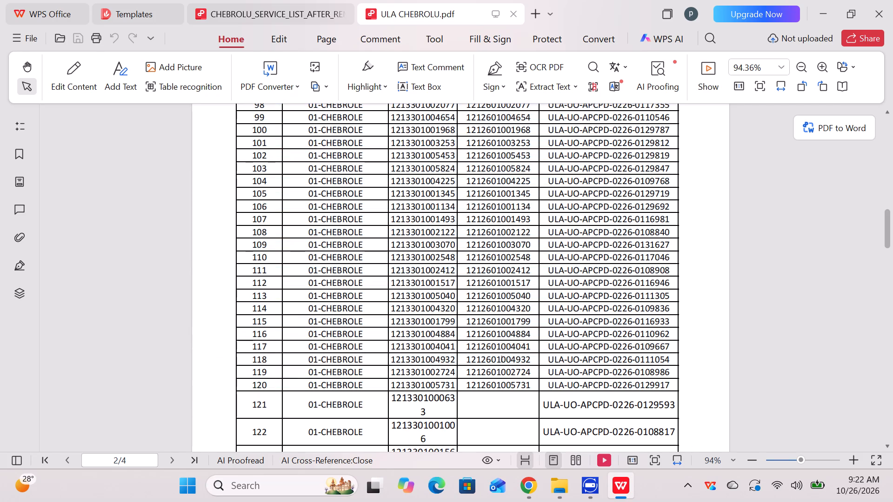
scroll(350, 278, "up", 1)
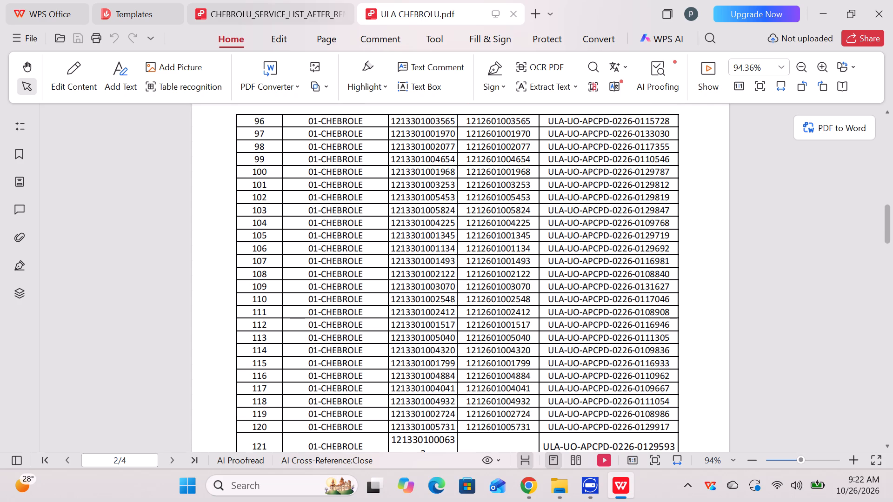
scroll(467, 438, "down", 1)
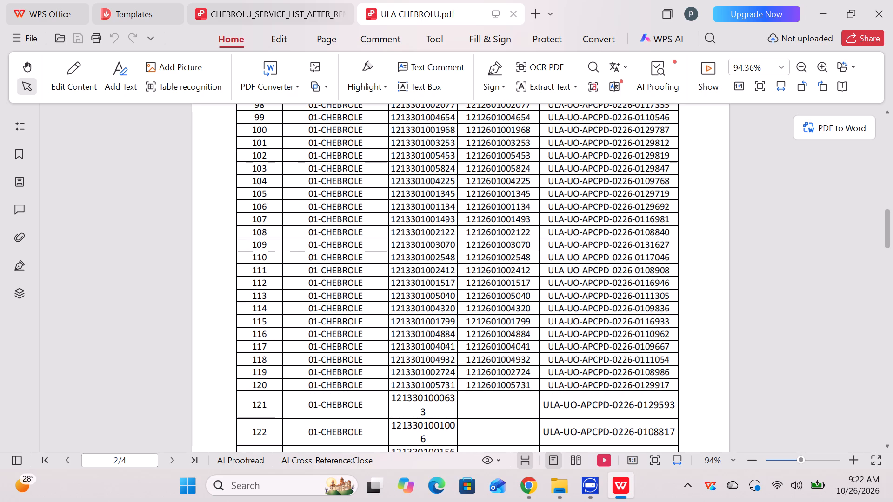
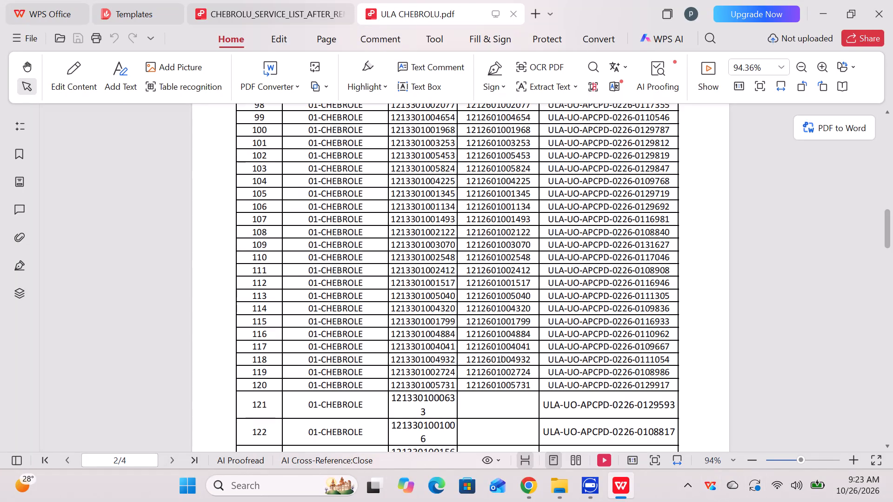
Switch to File Explorer and open the TNL_SC_ST_MMS_Progress_Dashboard workbook from the TENALI folder.
left_click(537, 254)
left_click(568, 423)
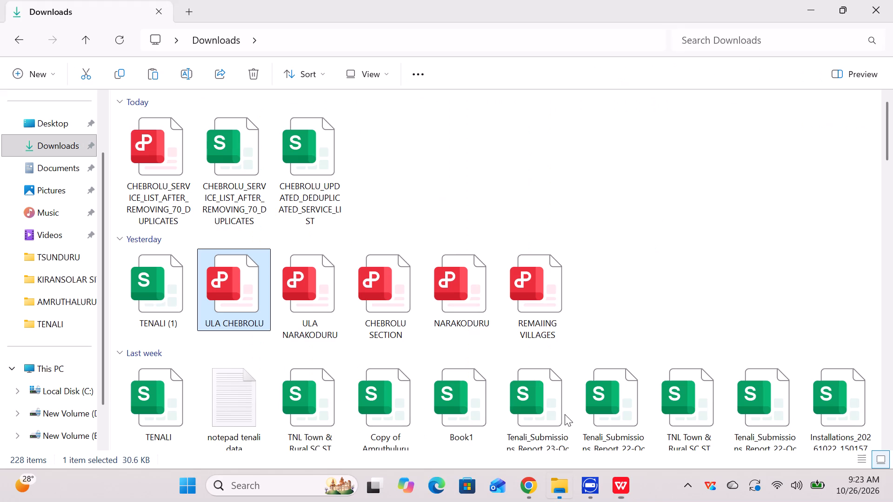
scroll(370, 249, "up", 3)
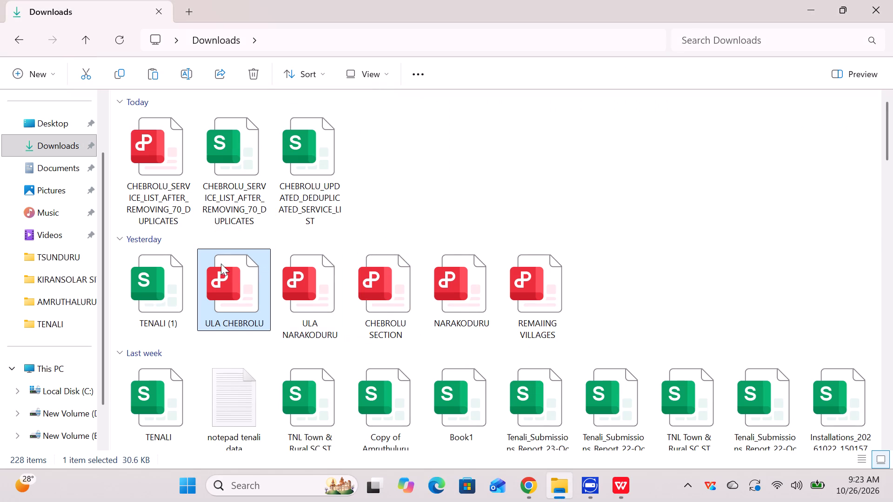
left_click(58, 321)
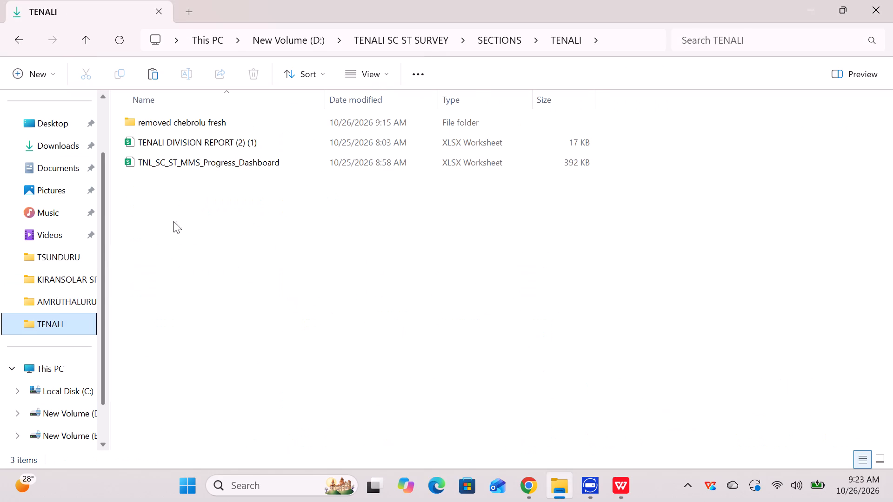
double_click(219, 164)
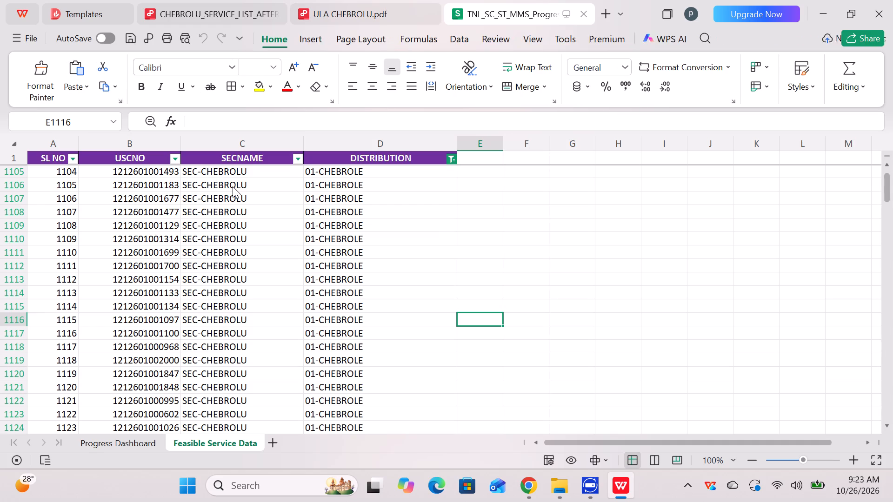
Search the DISTRIBUTION column's filter values on the Feasible Service Data sheet for "gun", without applying a new filter.
scroll(180, 386, "down", 6)
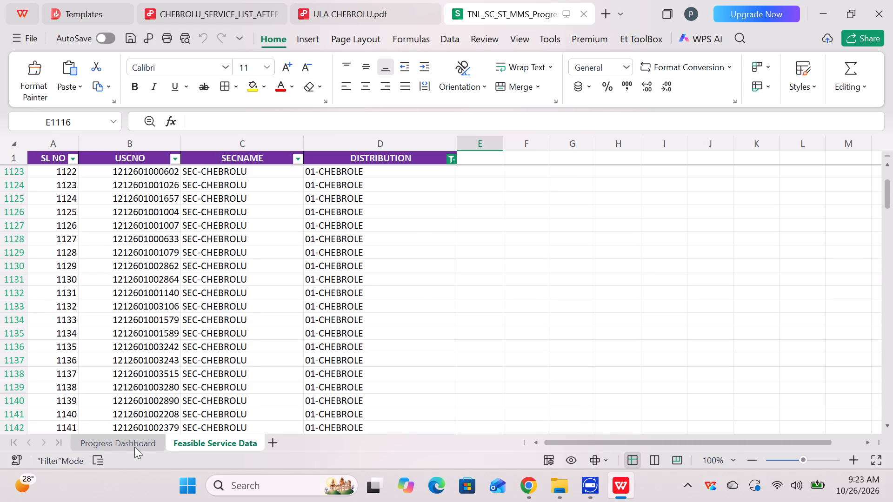
left_click(134, 447)
left_click(196, 442)
scroll(255, 312, "down", 3)
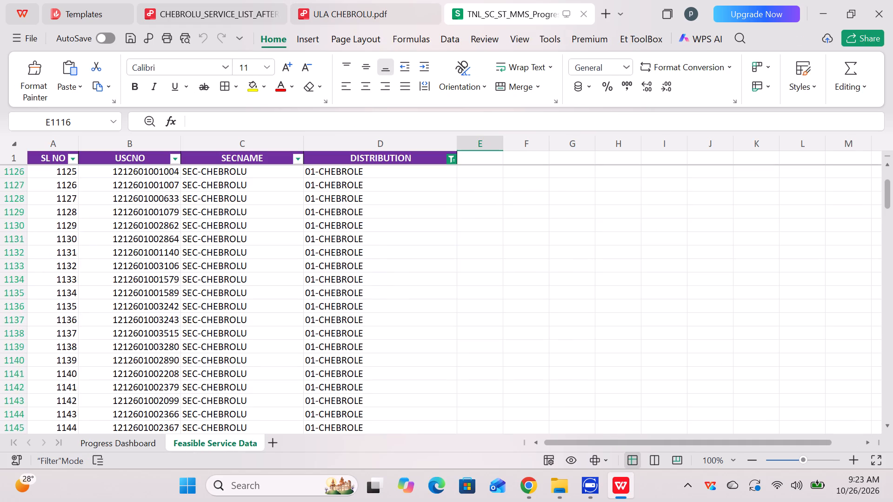
scroll(245, 314, "down", 4)
scroll(215, 302, "up", 17)
scroll(468, 309, "up", 5)
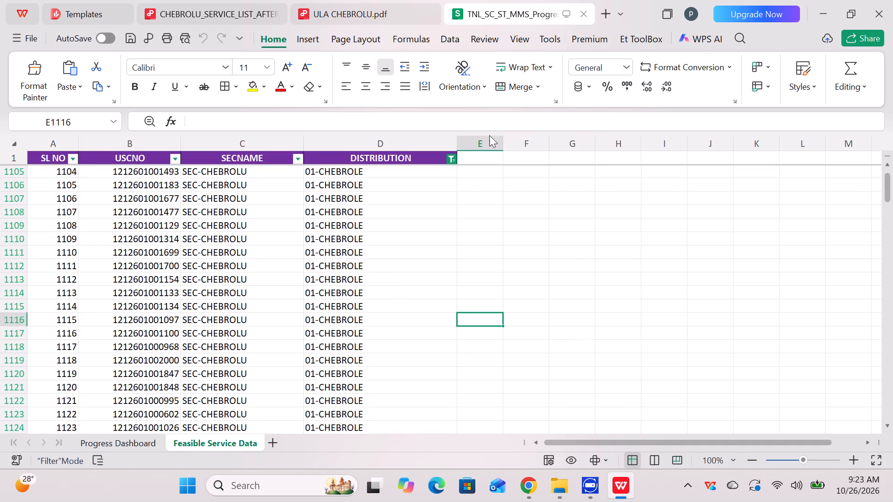
left_click(449, 161)
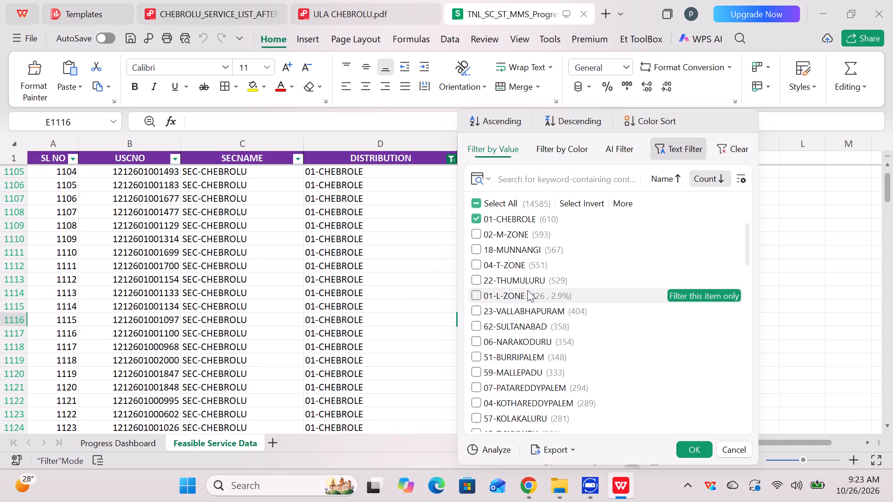
left_click(498, 218)
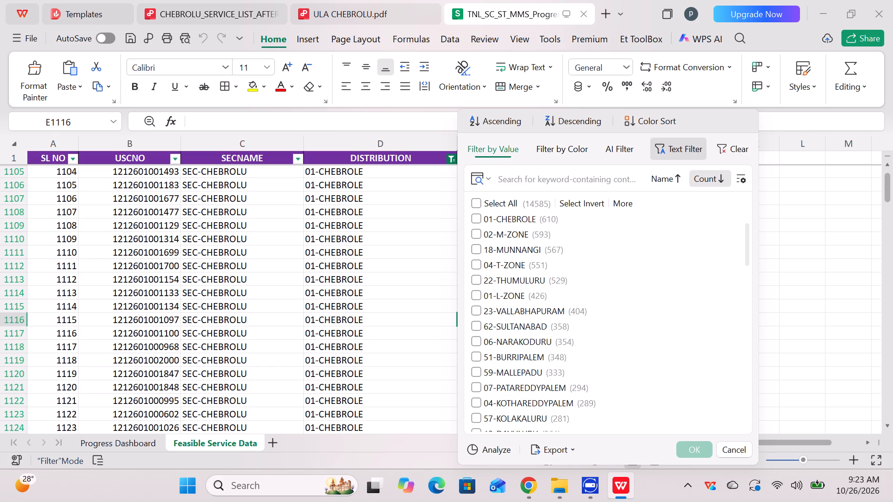
left_click(514, 182)
type("gun")
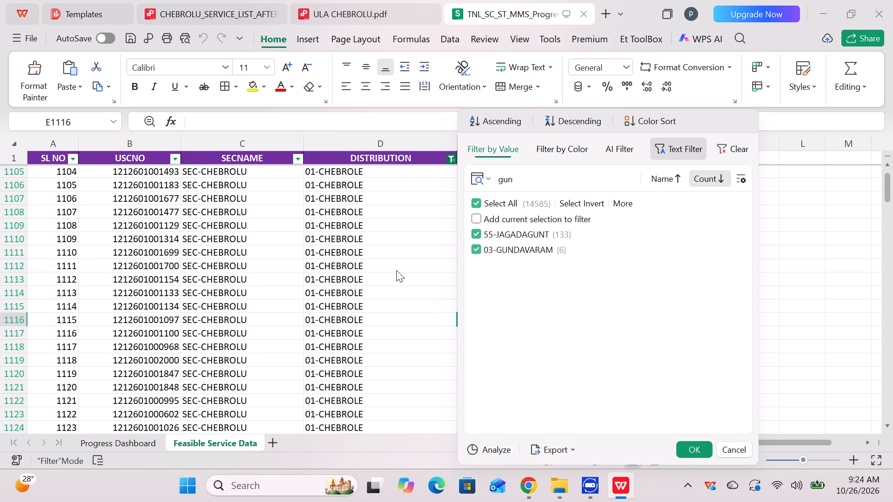
left_click(414, 270)
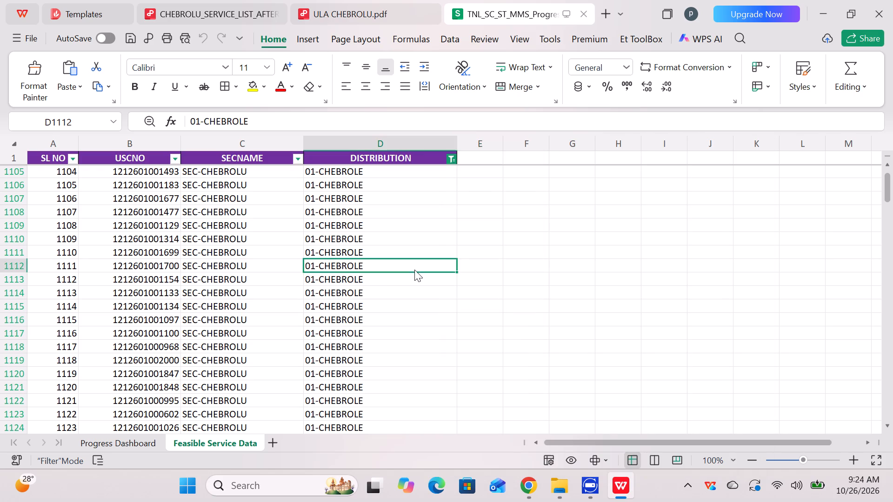
Close WPS Office together with the dashboard workbook and the open Chebrolu PDFs.
left_click(887, 13)
left_click(315, 183)
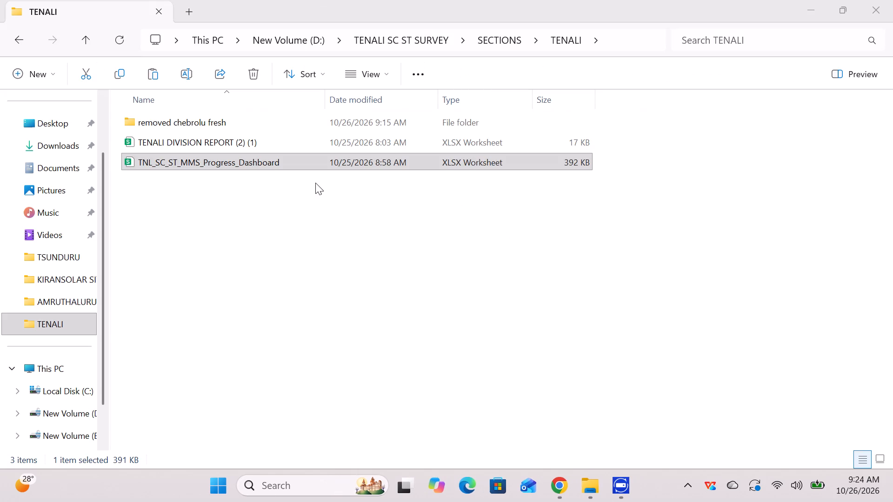
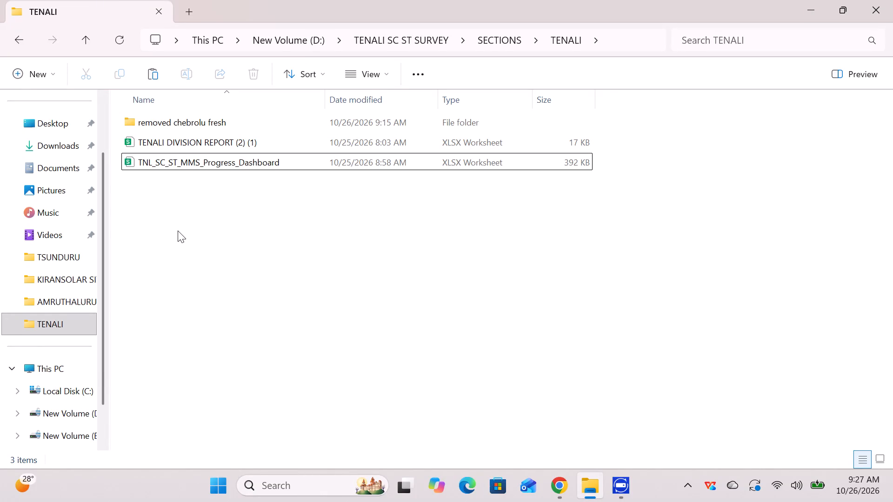
Open the TENALI (1) workbook from the Downloads folder in Excel.
scroll(64, 382, "down", 4)
scroll(64, 382, "up", 6)
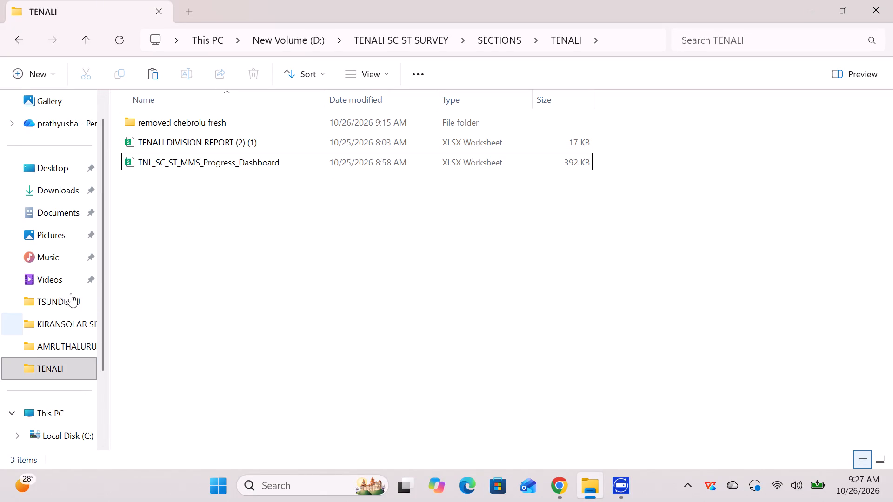
scroll(53, 202, "up", 2)
left_click(58, 218)
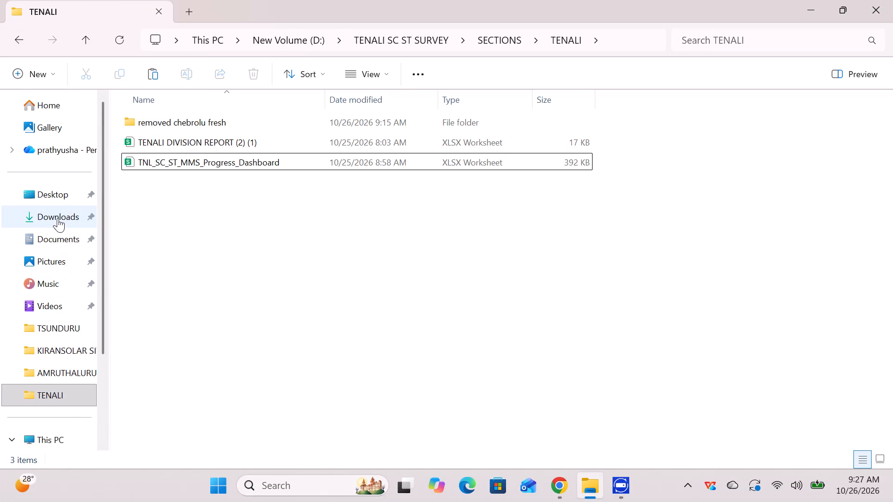
scroll(636, 194, "down", 2)
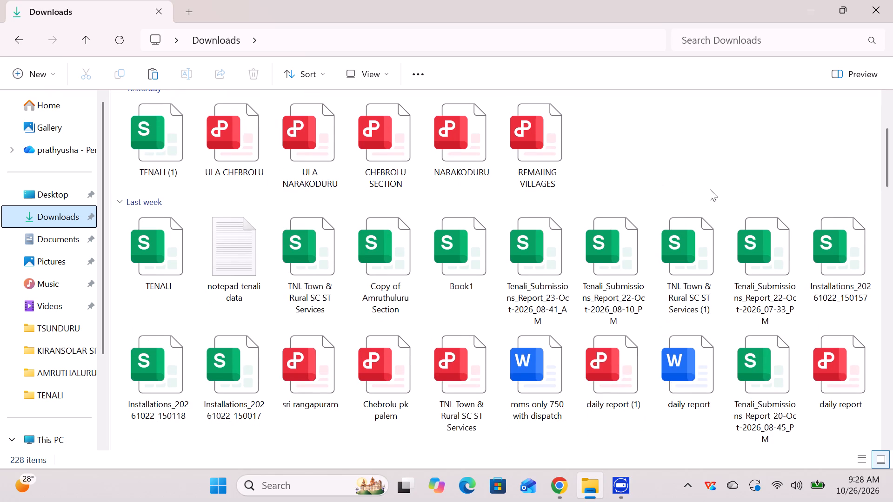
scroll(648, 116, "up", 3)
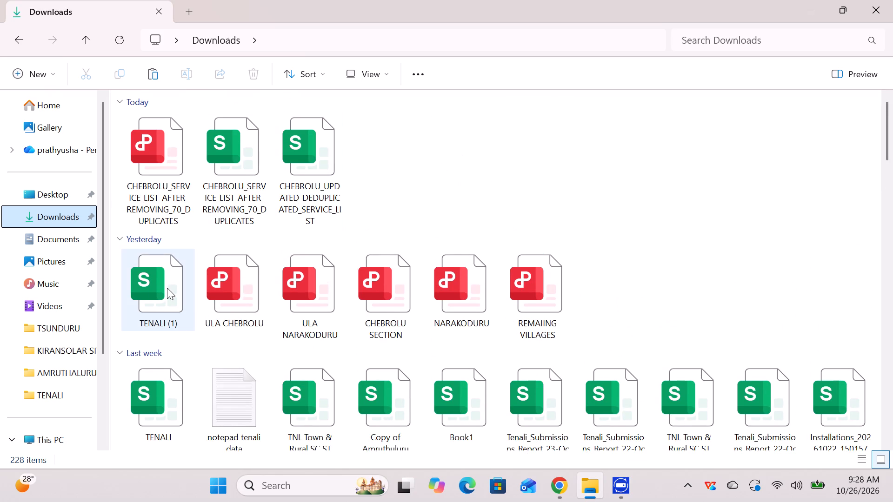
left_click(145, 291)
right_click(145, 291)
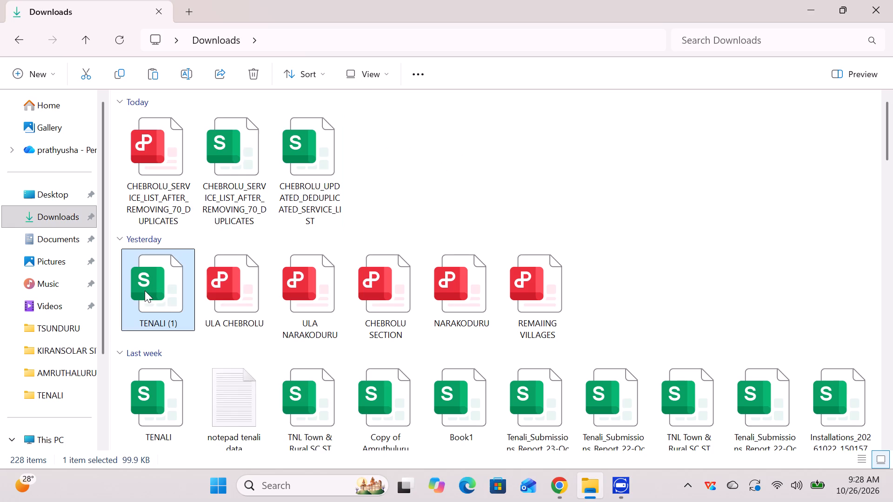
left_click(354, 157)
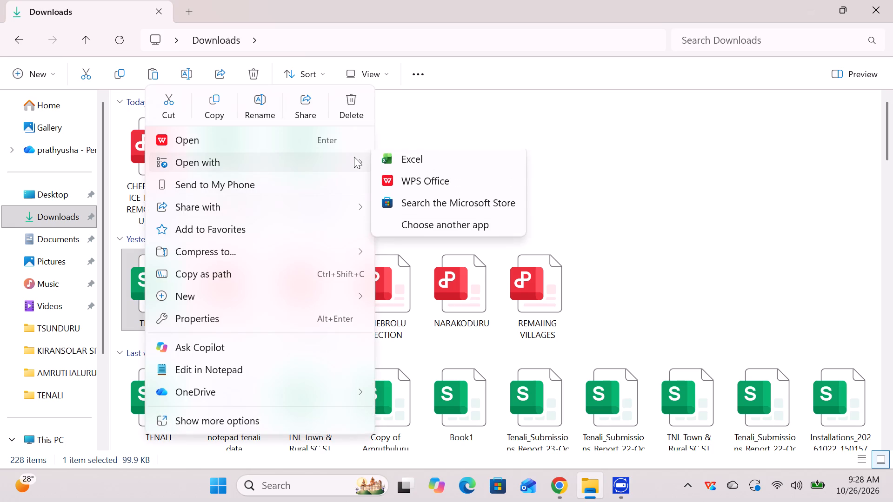
left_click(435, 161)
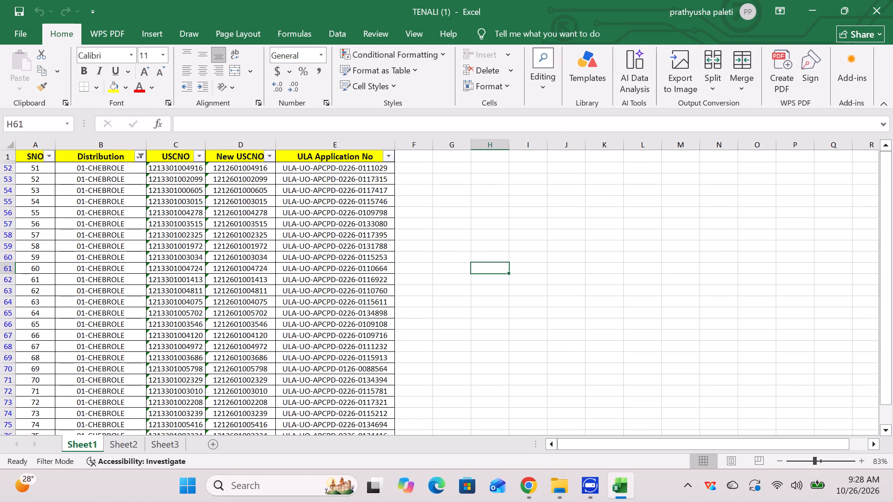
Filter Sheet1's Distribution column to 02-GODAVARRU (C) only, searching the filter values for "godav".
left_click(139, 153)
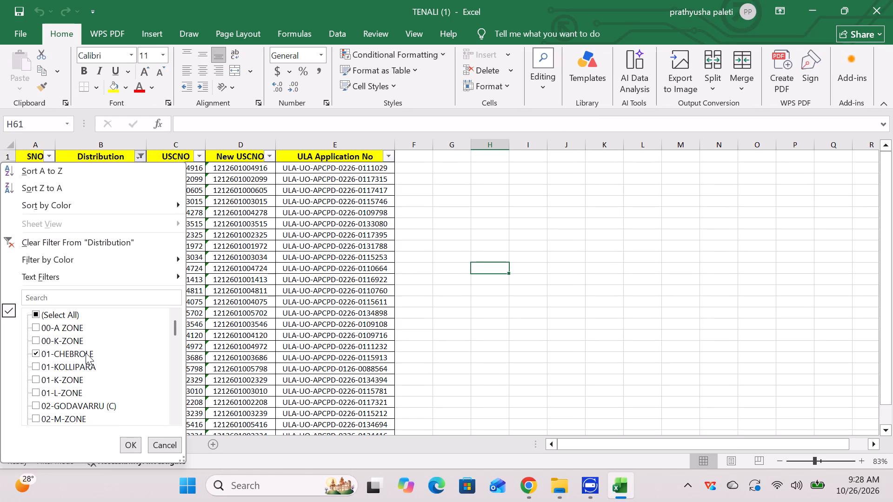
left_click(80, 354)
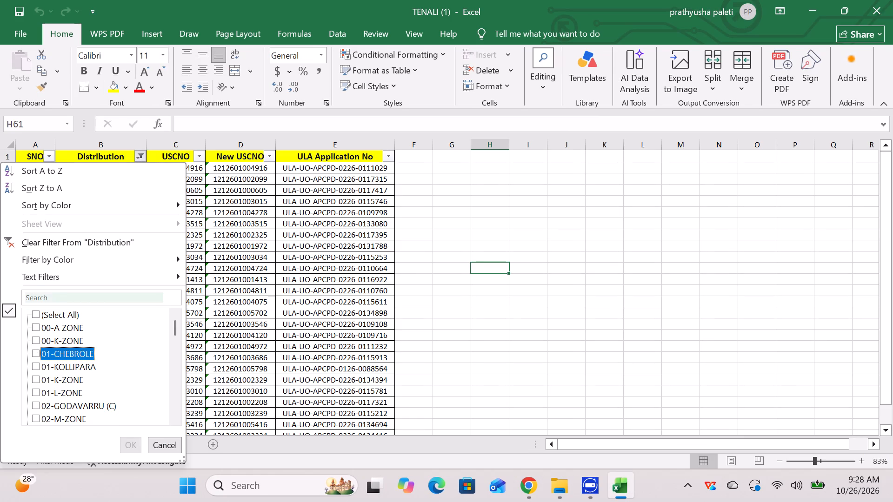
left_click(89, 296)
type("godav")
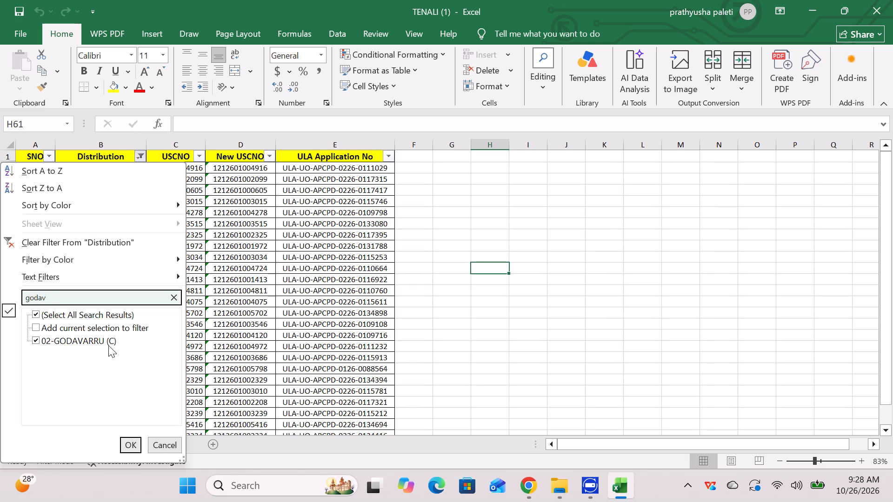
left_click(133, 442)
Select all the filtered 02-GODAVARRU (C) cells in the Distribution column to check their count.
scroll(193, 290, "down", 3)
scroll(193, 290, "up", 3)
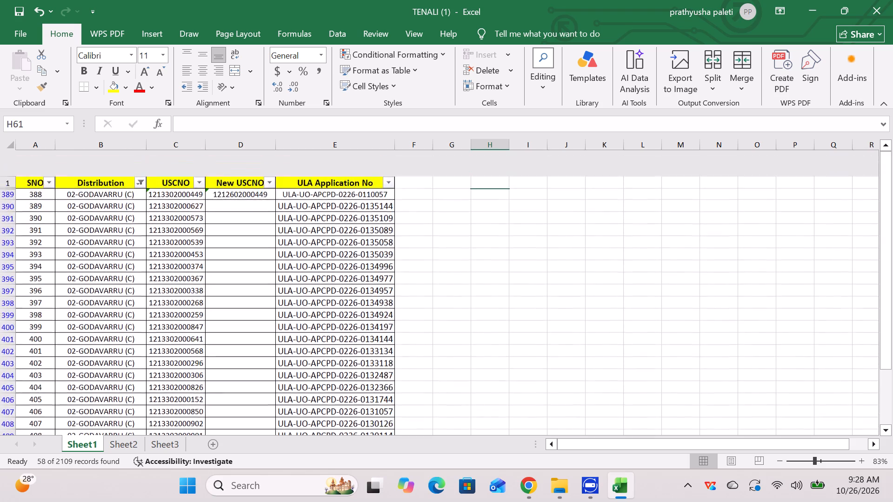
scroll(193, 290, "up", 2)
left_click_drag(95, 169, 128, 473)
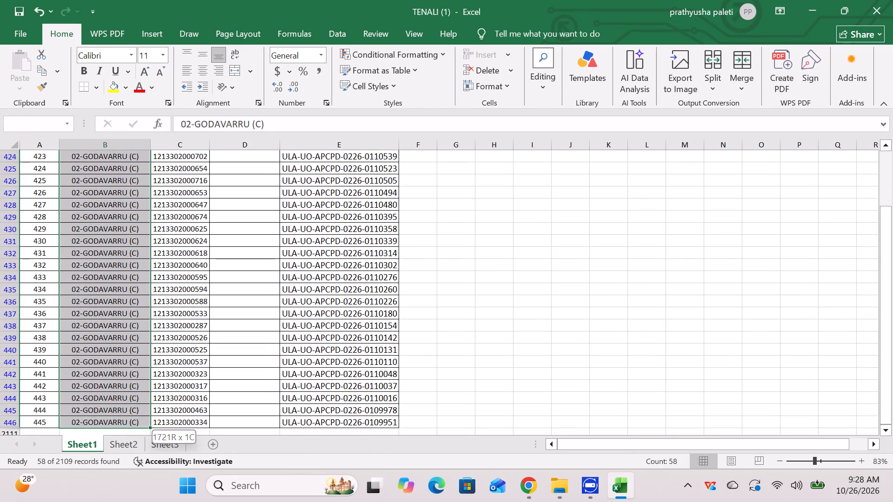
left_click_drag(128, 473, 131, 404)
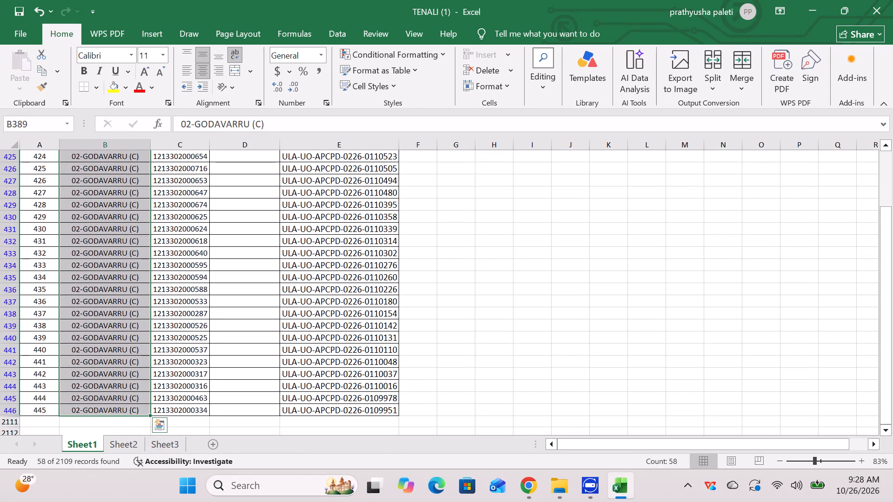
Save the TENALI (1) workbook and close it.
left_click(467, 361)
key("ctrl+s")
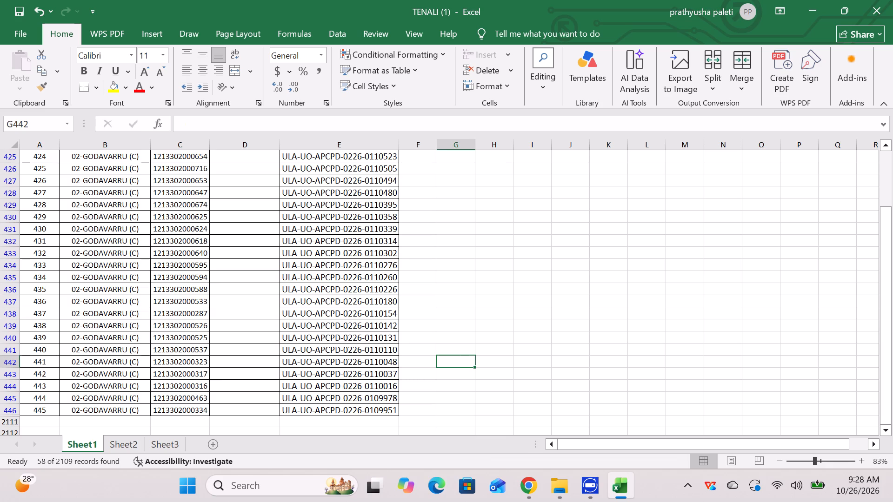
left_click(892, 0)
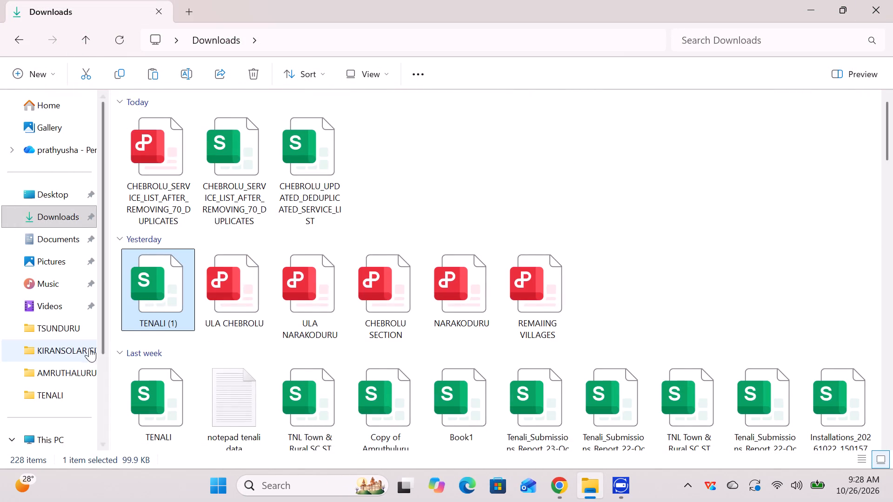
Open the TENALI DIVISION REPORT (2) (1) workbook from the TENALI folder and look through its sheets, ending on Sheet1.
left_click(64, 386)
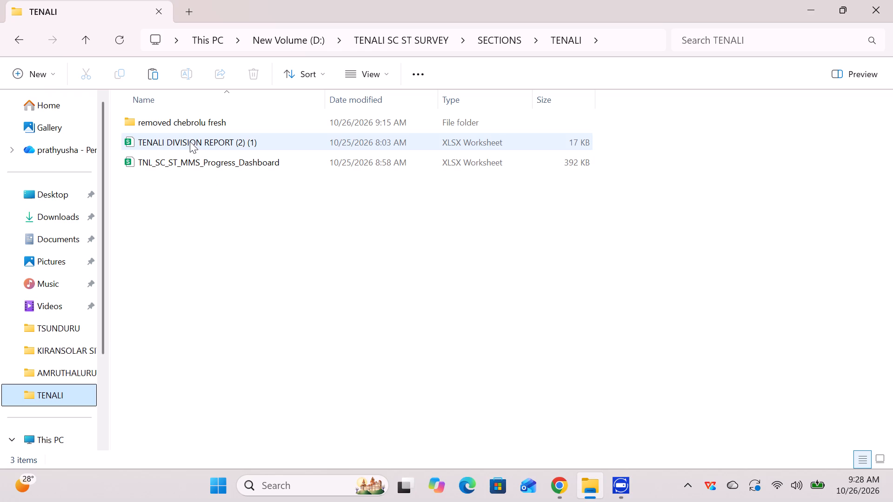
double_click(190, 141)
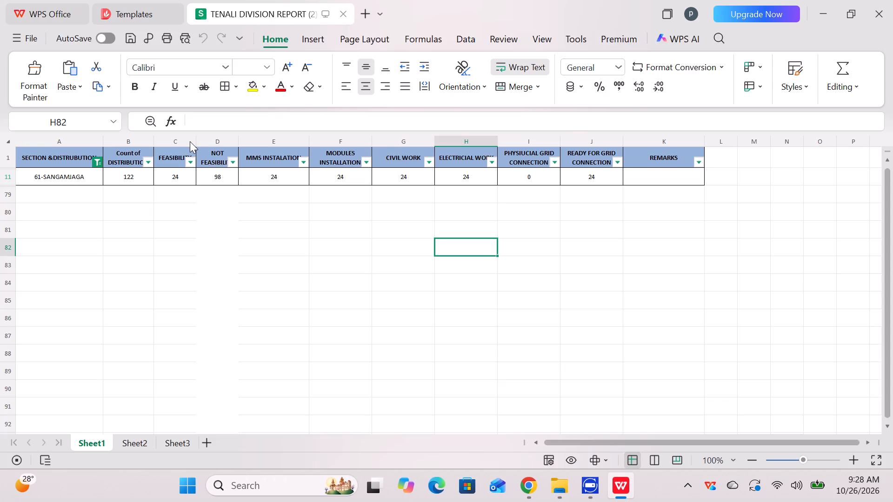
left_click(135, 446)
left_click(159, 442)
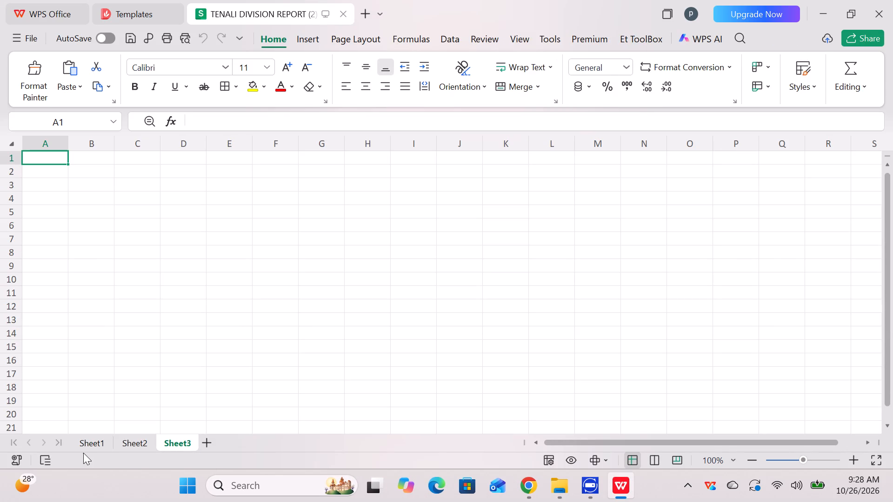
left_click(90, 445)
scroll(171, 275, "up", 1)
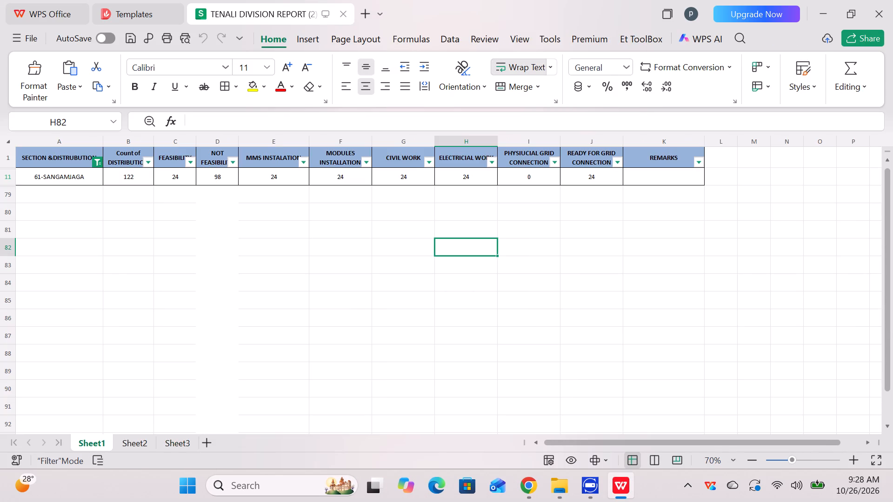
Filter the SECTION & DISTRUBUTION column to 02-GODAVARRU (C) only, searching the filter values for "goda".
left_click(97, 163)
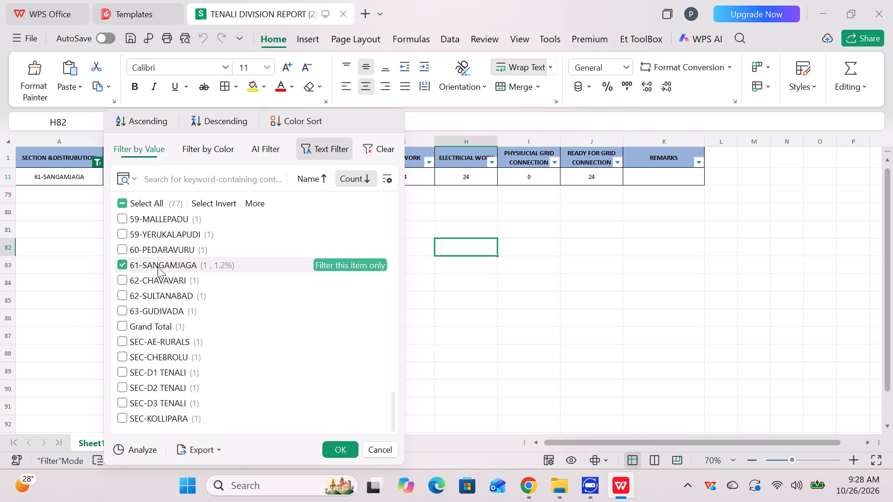
left_click(157, 266)
left_click(160, 180)
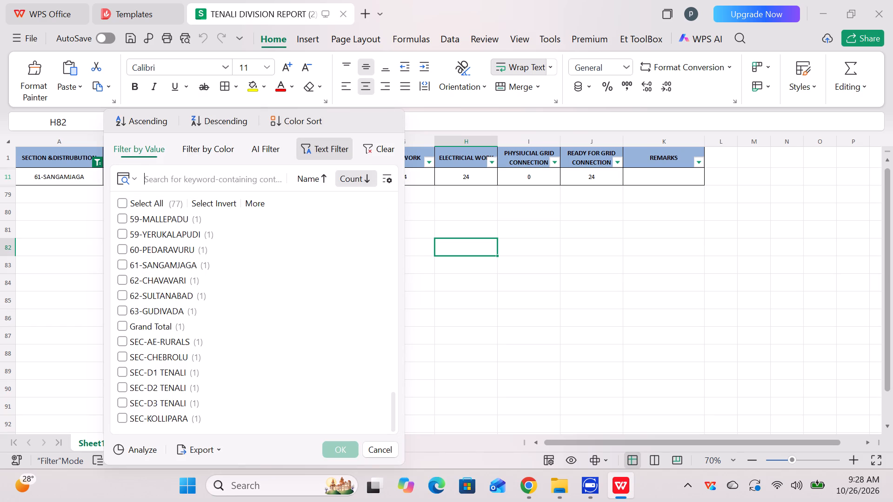
type("goda")
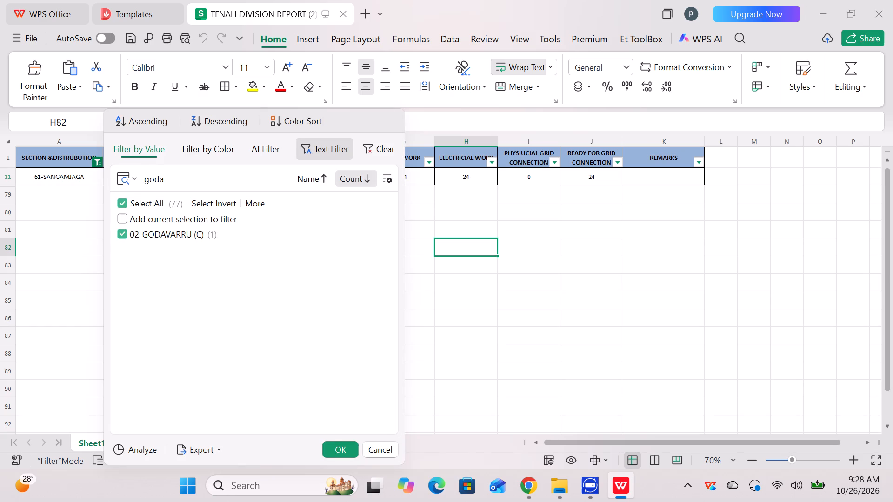
left_click(189, 237)
left_click(189, 237)
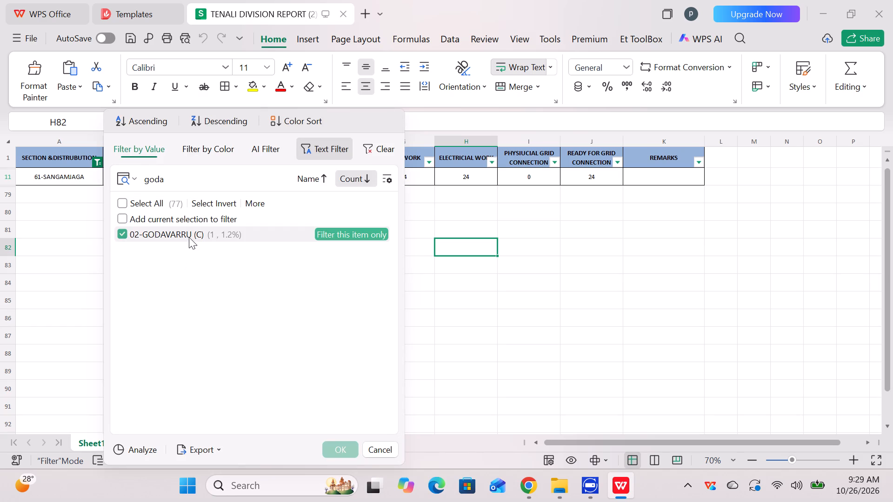
left_click(343, 449)
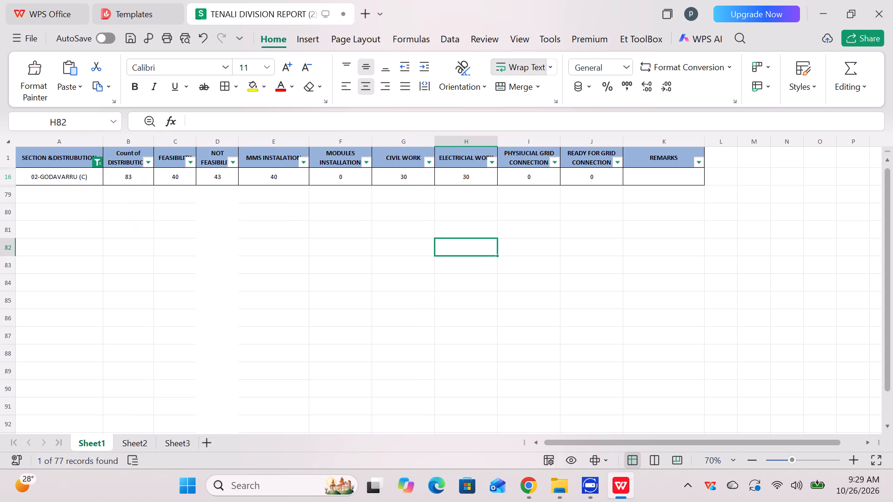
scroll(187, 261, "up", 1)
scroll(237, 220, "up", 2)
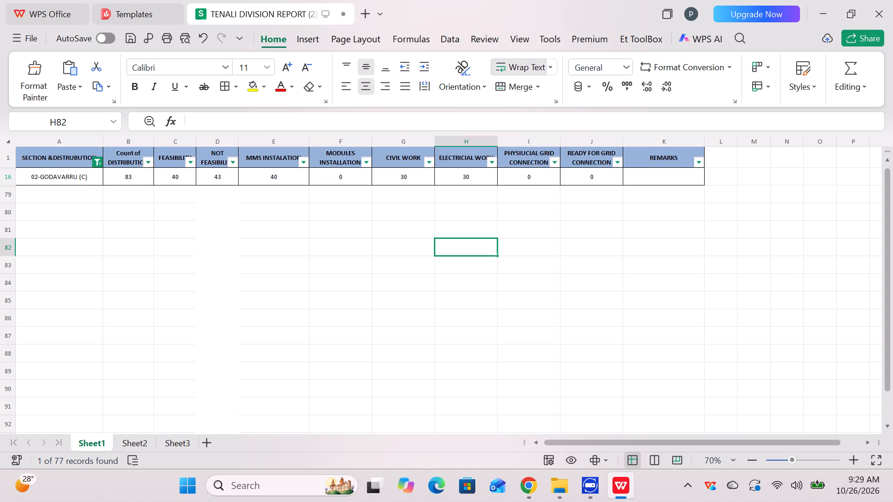
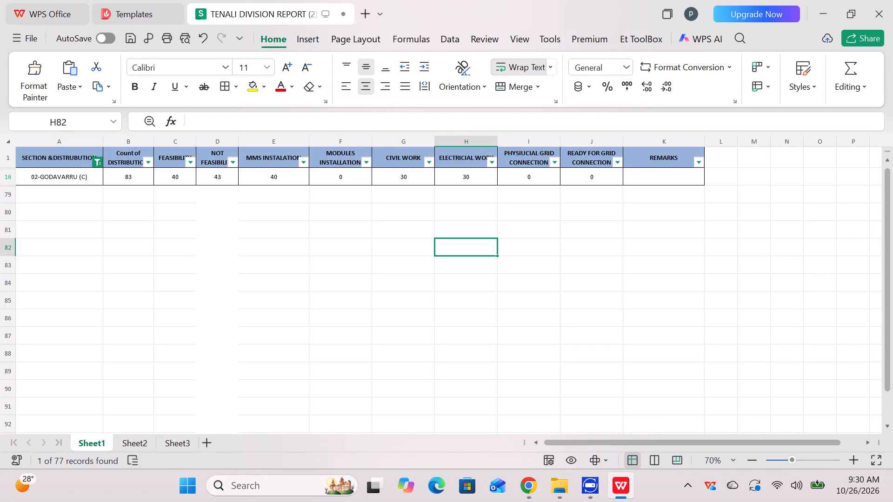
View Sheet2 and Sheet3 of the division report, save the workbook and close it.
left_click(140, 441)
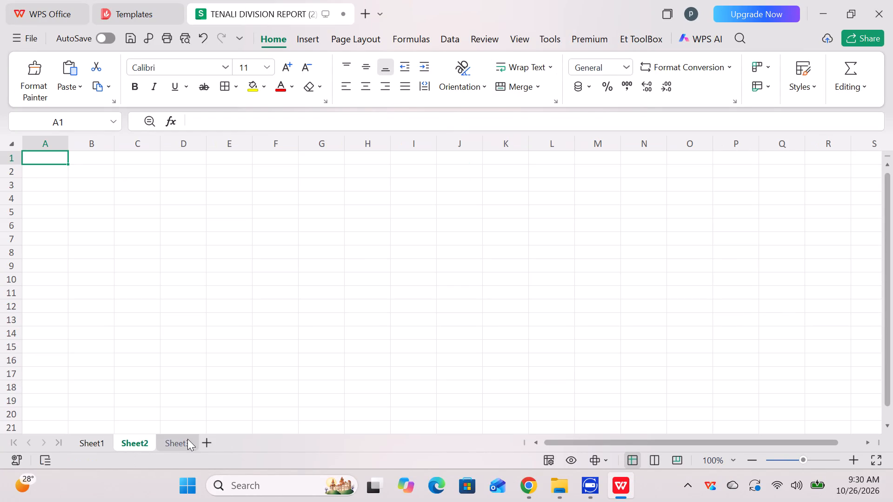
left_click(187, 439)
left_click(882, 13)
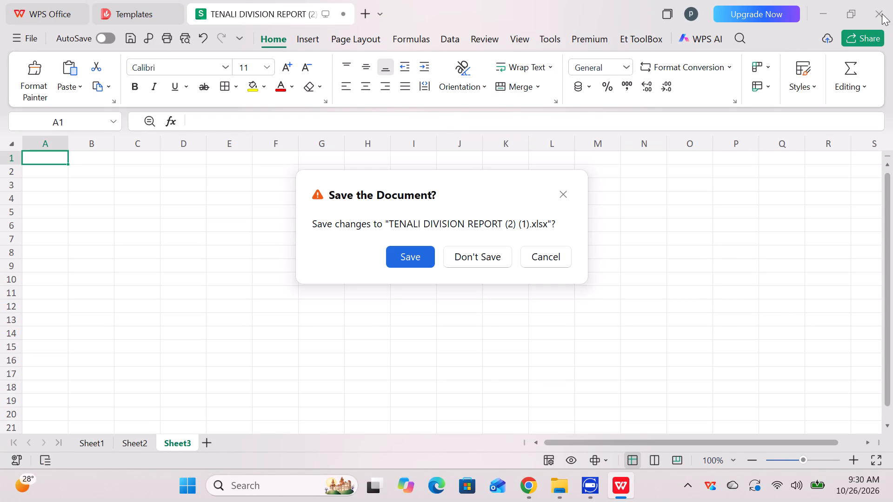
left_click(563, 196)
left_click(303, 256)
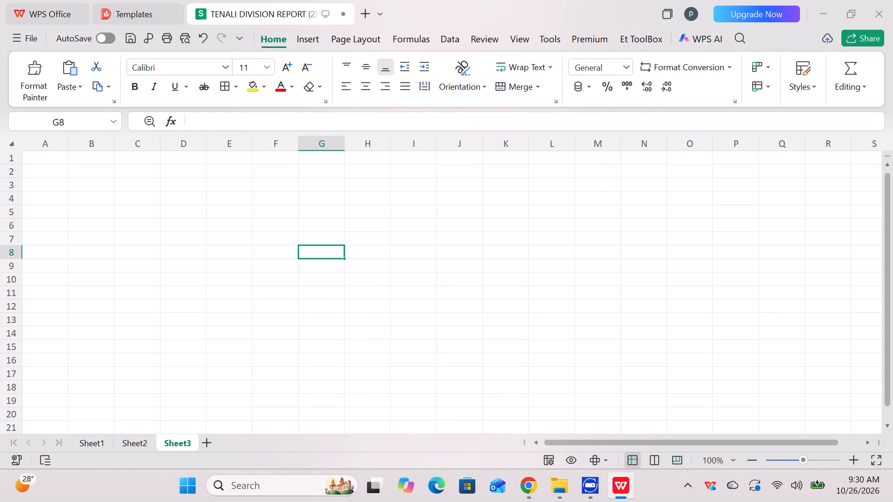
key("ctrl+s")
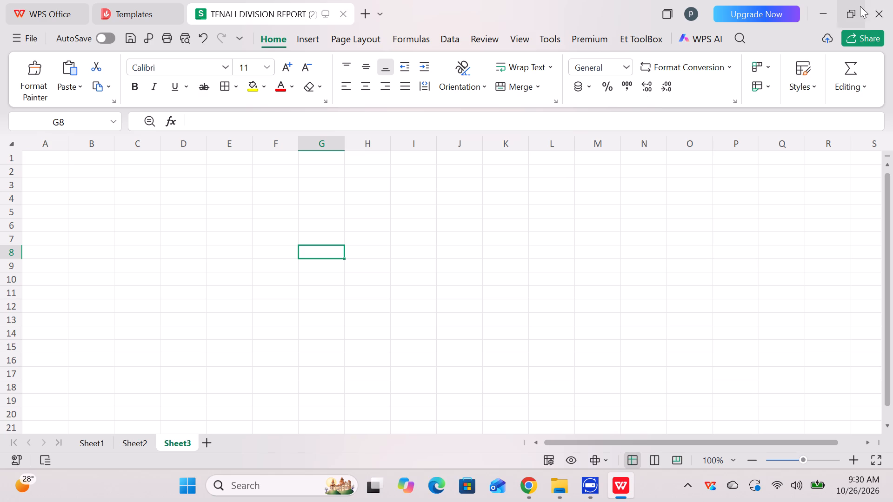
left_click(887, 9)
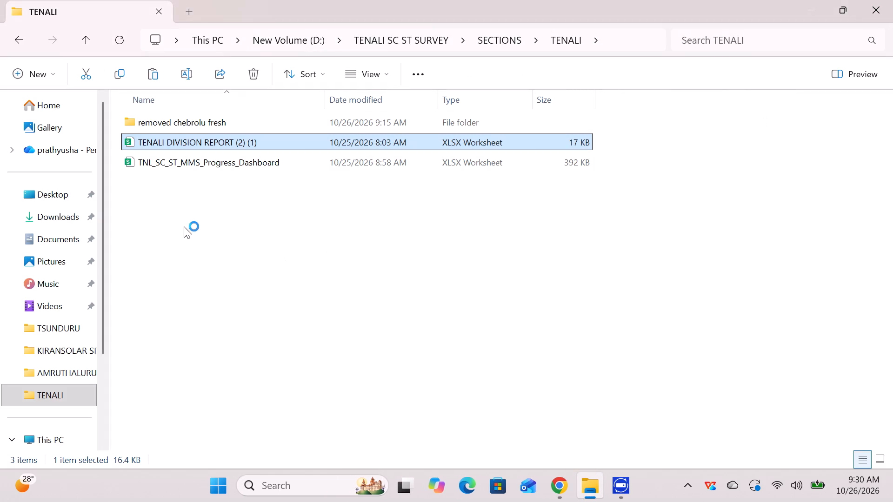
Rename the TENALI DIVISION REPORT (2) (1) file in the TENALI folder as Tenali_Dashboard.
left_click(184, 226)
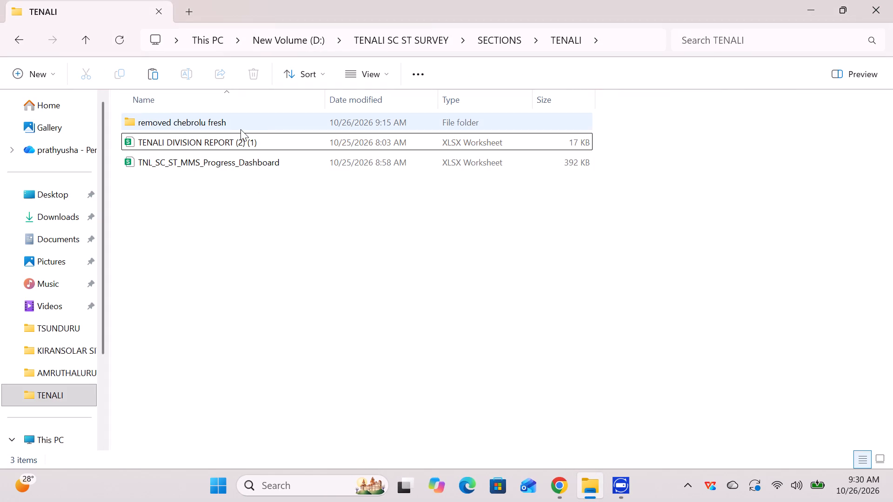
left_click(237, 141)
left_click(190, 77)
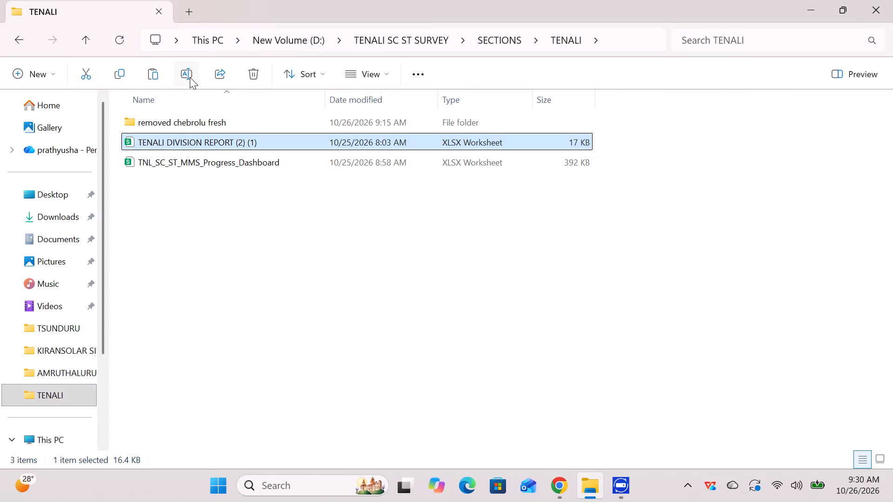
key("t")
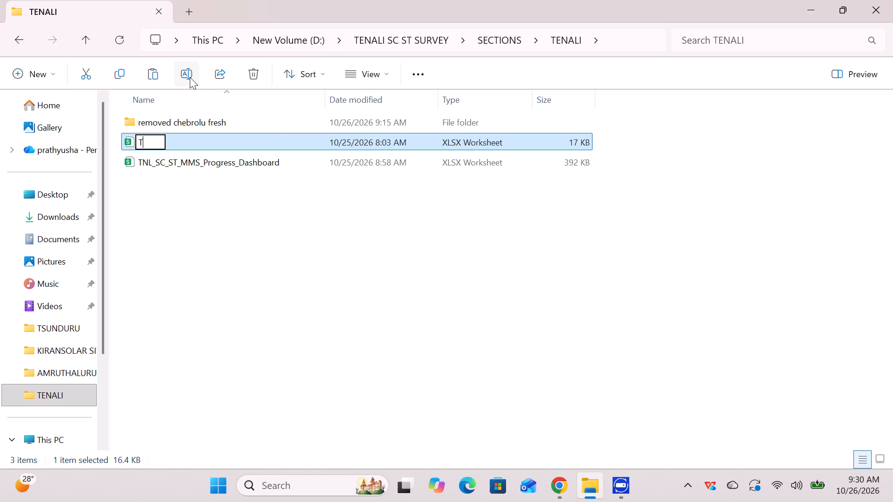
type("enali")
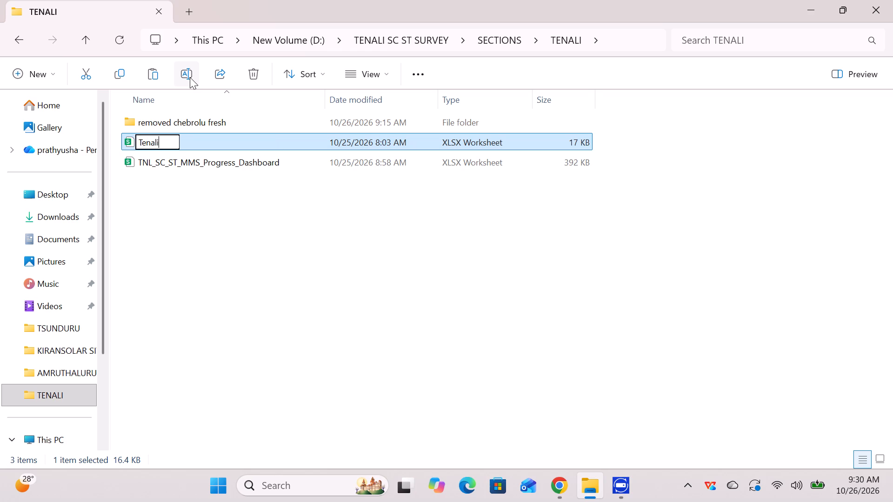
type("ashboard")
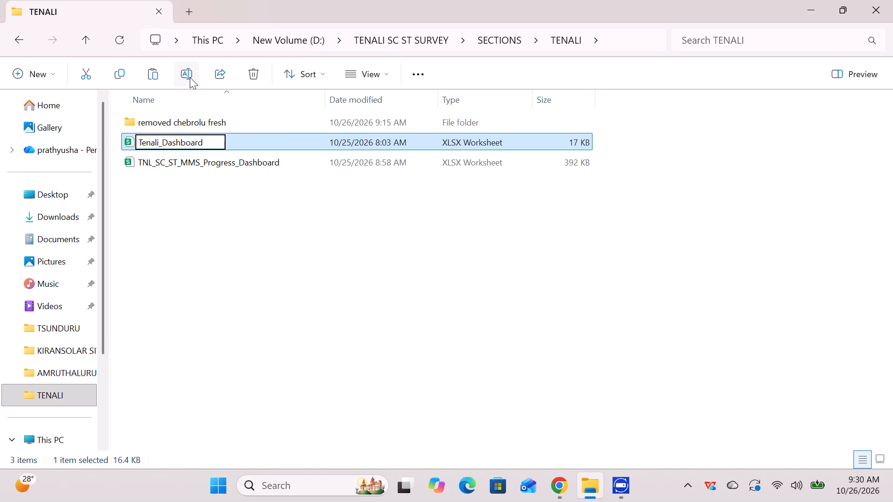
left_click(240, 227)
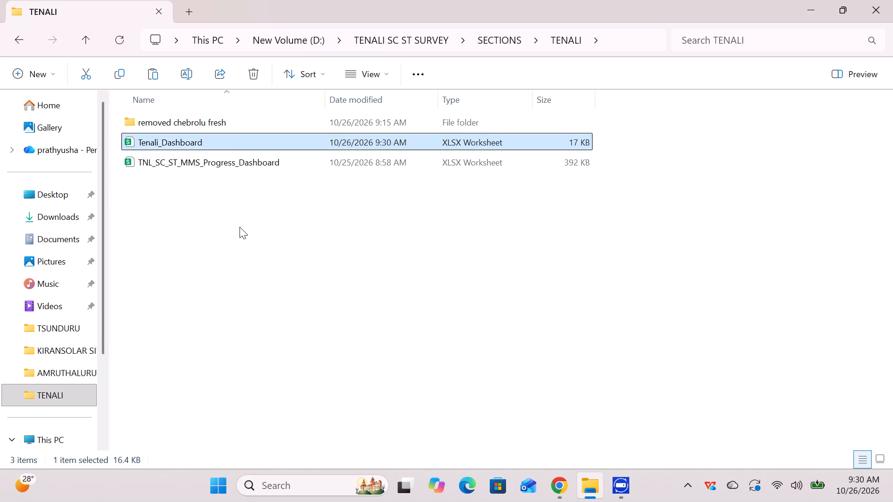
Open the TNL_SC_ST_MMS_Progress_Dashboard workbook from the TENALI folder.
double_click(206, 165)
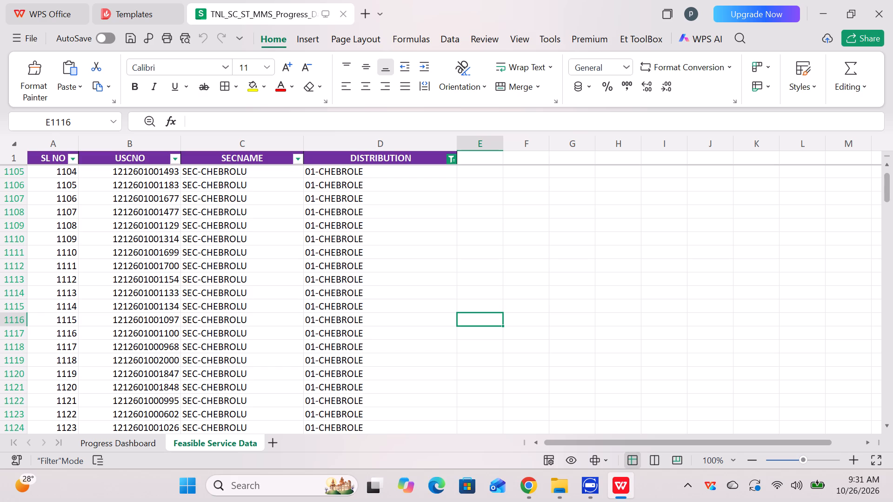
Narrow the DISTRIBUTION column on the Feasible Service Data sheet and centre its contents horizontally and vertically.
left_click(400, 148)
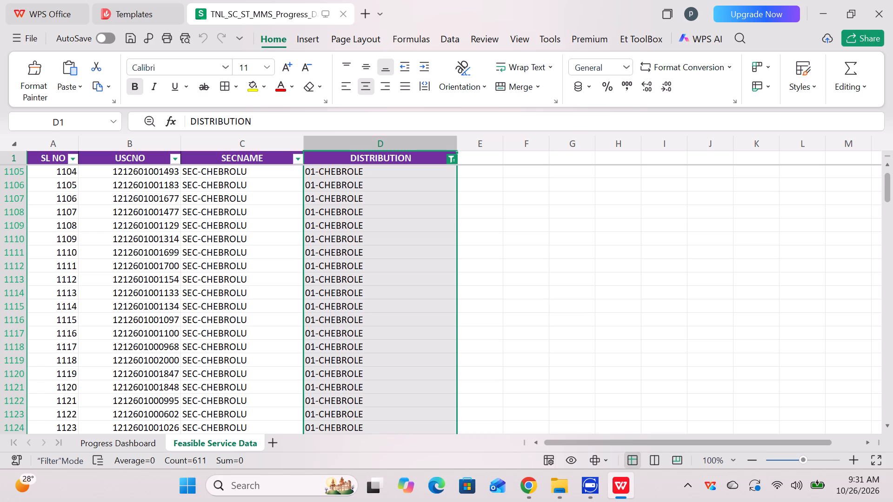
left_click_drag(456, 146, 392, 159)
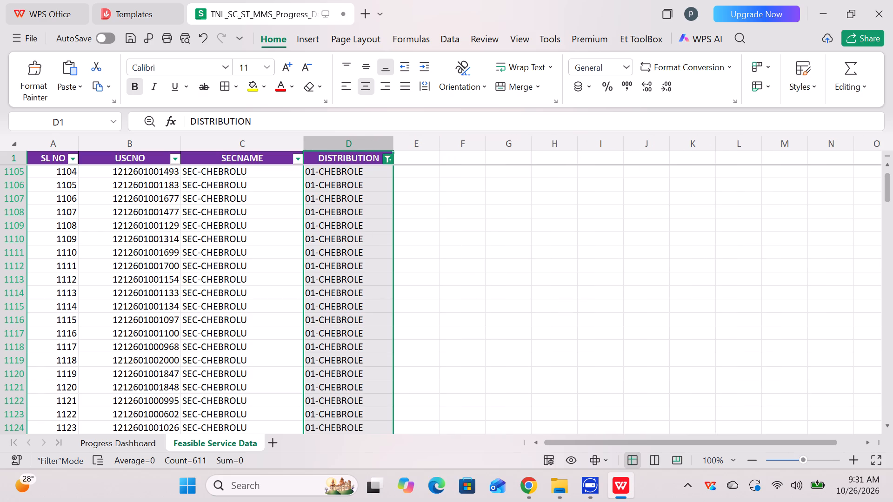
left_click(353, 147)
left_click(364, 69)
left_click(364, 83)
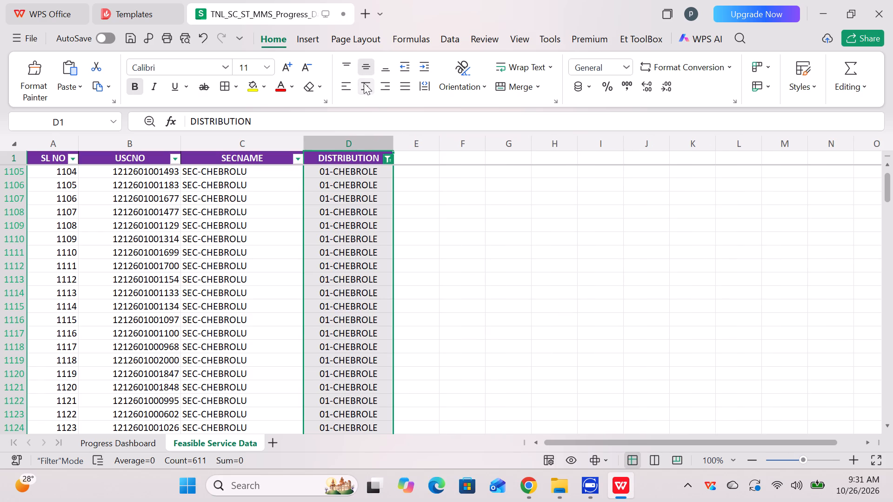
left_click(457, 279)
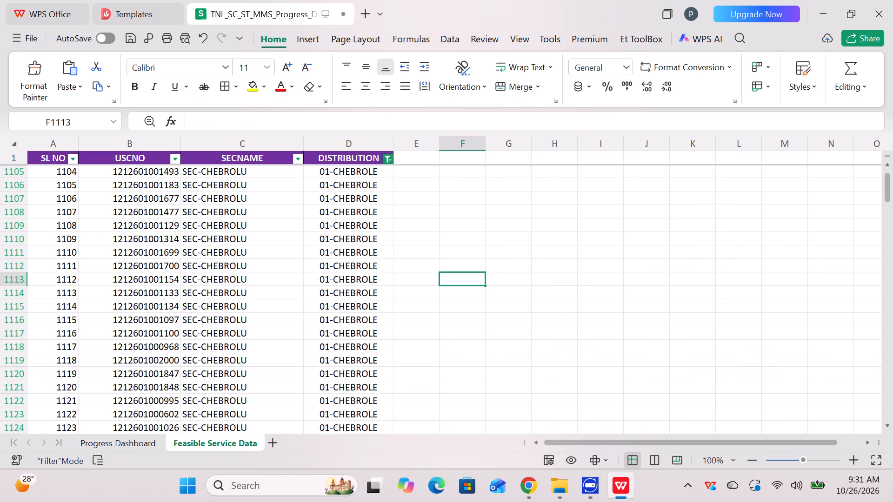
Centre the contents of the USCNO column horizontally and save the workbook.
left_click(139, 149)
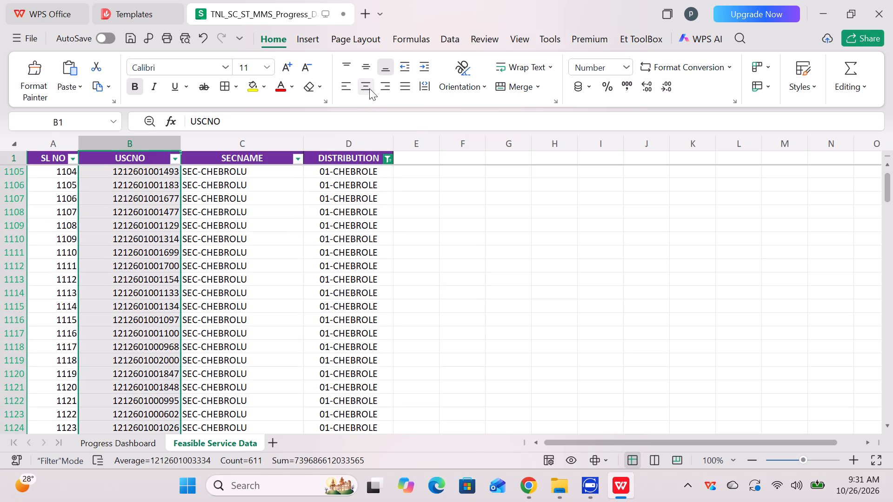
left_click(369, 88)
left_click(285, 305)
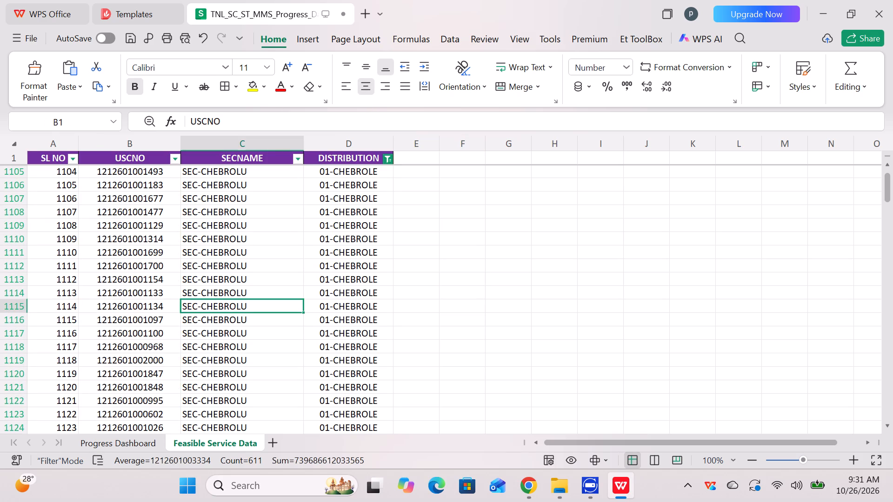
key("ctrl+s")
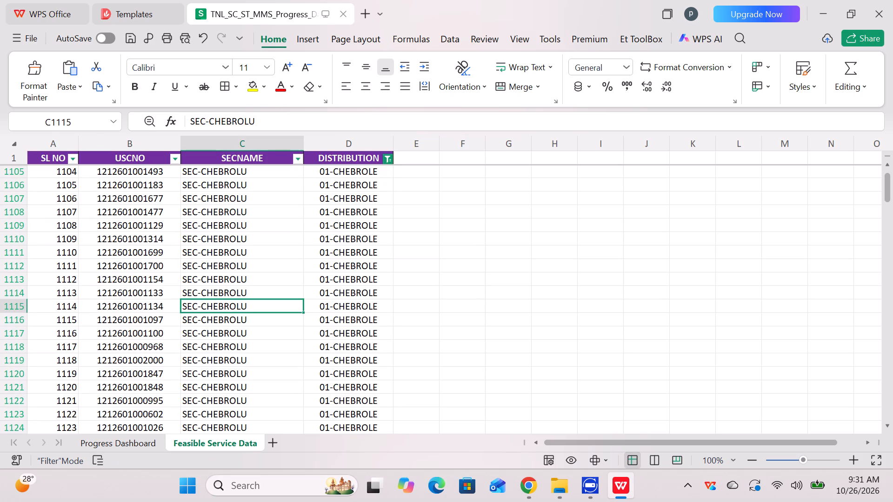
Centre the contents of the SECNAME column horizontally and narrow the column slightly.
left_click(240, 147)
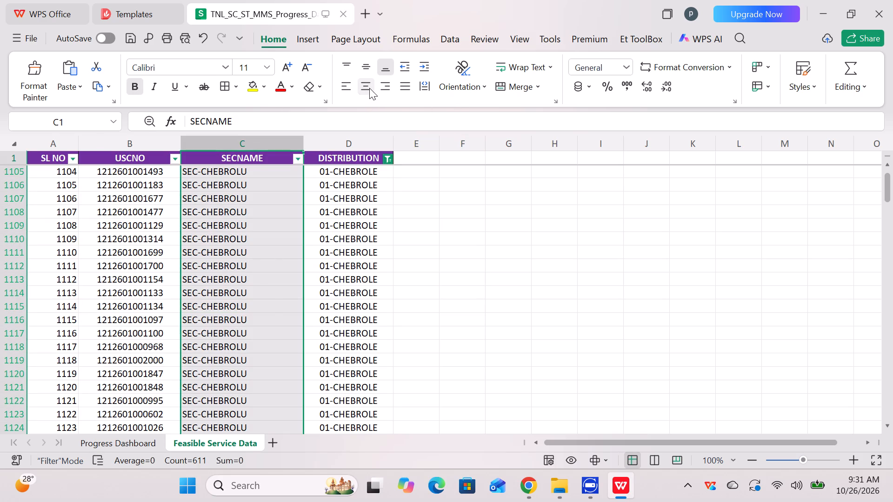
left_click(368, 88)
left_click(448, 263)
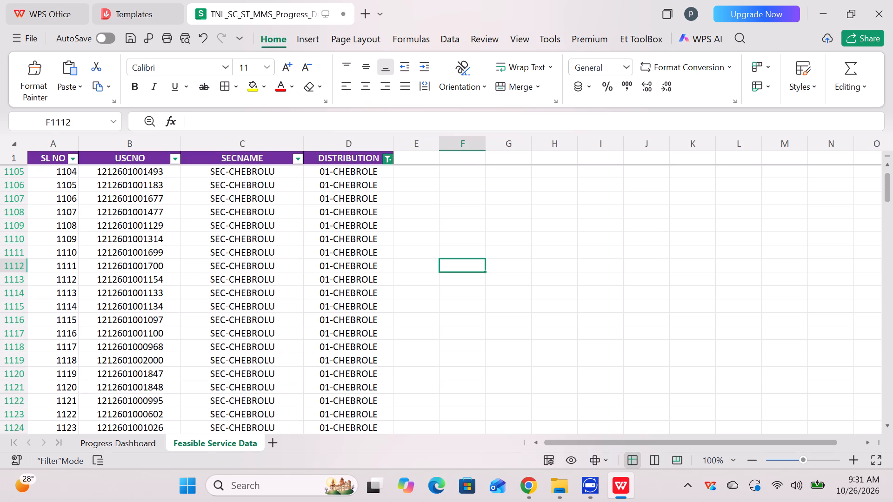
left_click(261, 144)
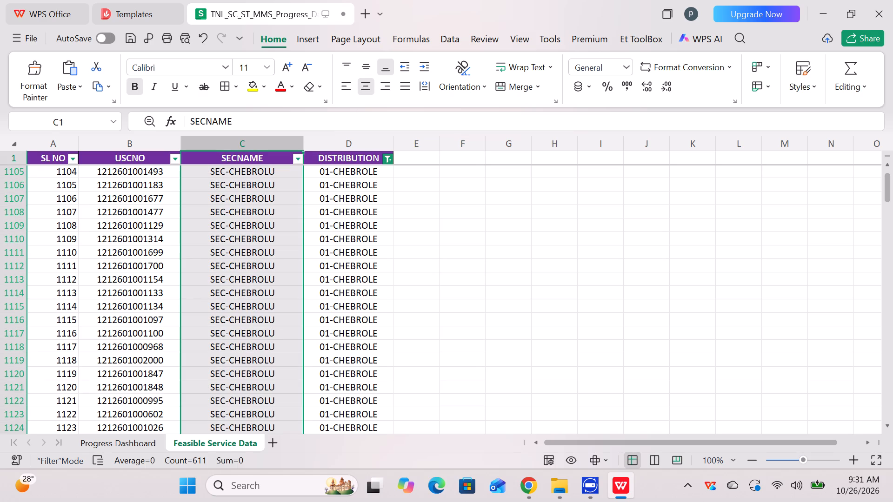
left_click_drag(304, 145, 282, 149)
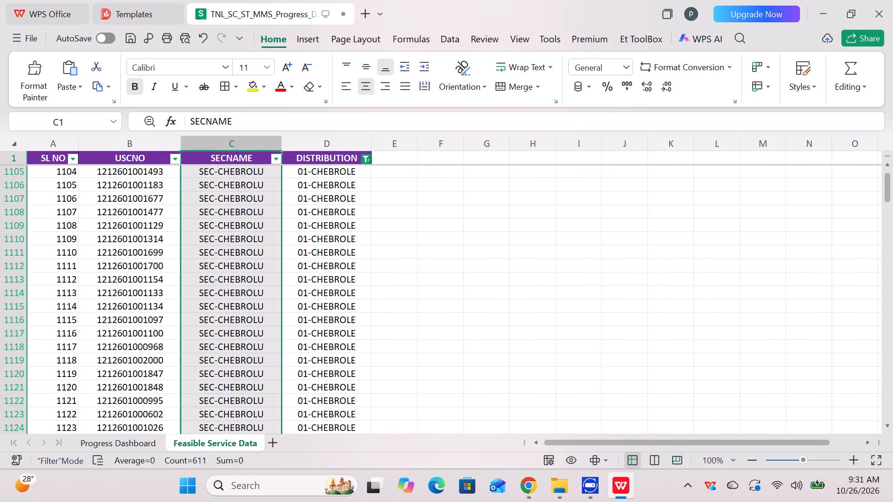
Narrow the SL NO column, centre its contents horizontally and save the workbook.
left_click(57, 146)
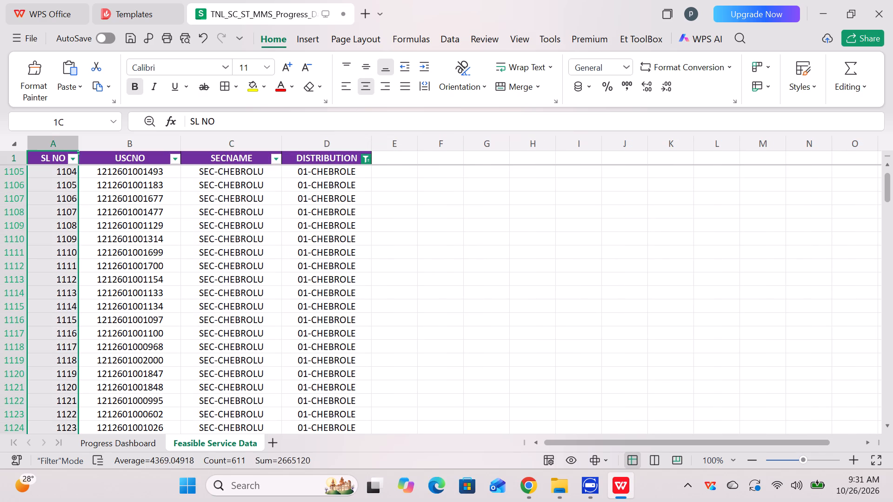
left_click_drag(78, 144, 65, 145)
left_click(367, 87)
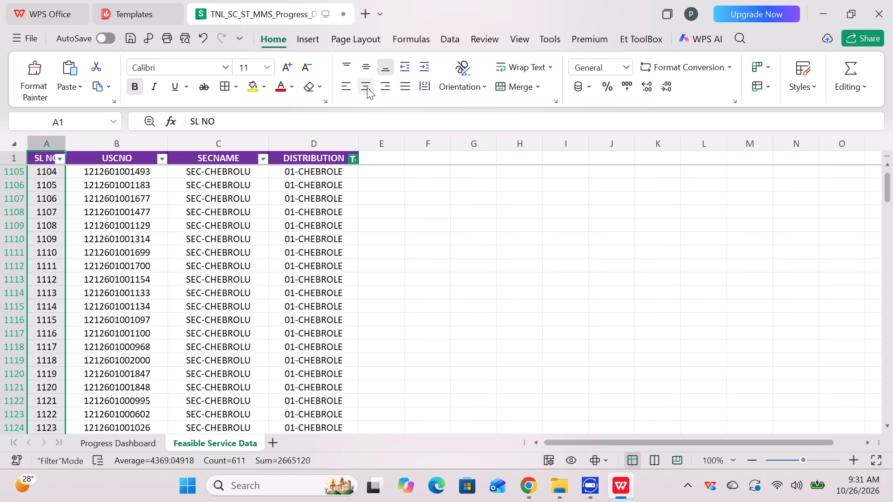
left_click(393, 247)
key("ctrl+s")
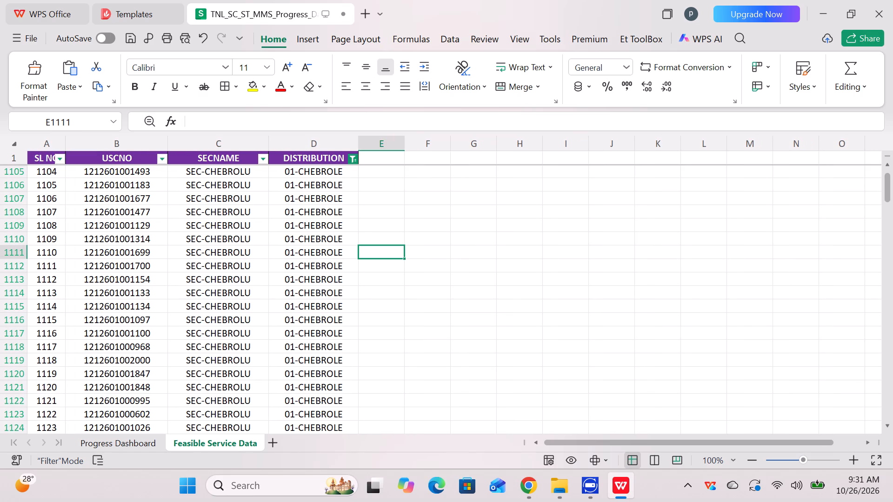
Change the DISTRIBUTION filter from 01-CHEBROLE to 02-GODAVARRU (C) only, searching the filter values for "go".
scroll(352, 321, "down", 3)
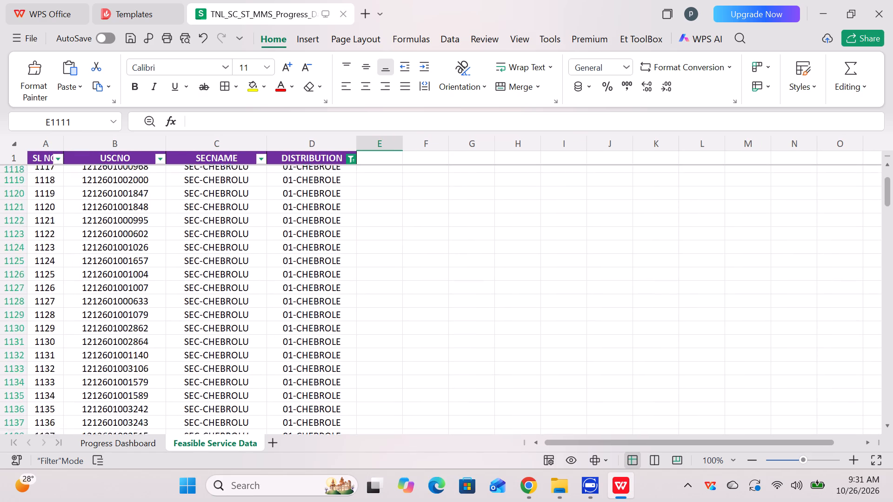
scroll(352, 321, "up", 6)
scroll(251, 258, "up", 2)
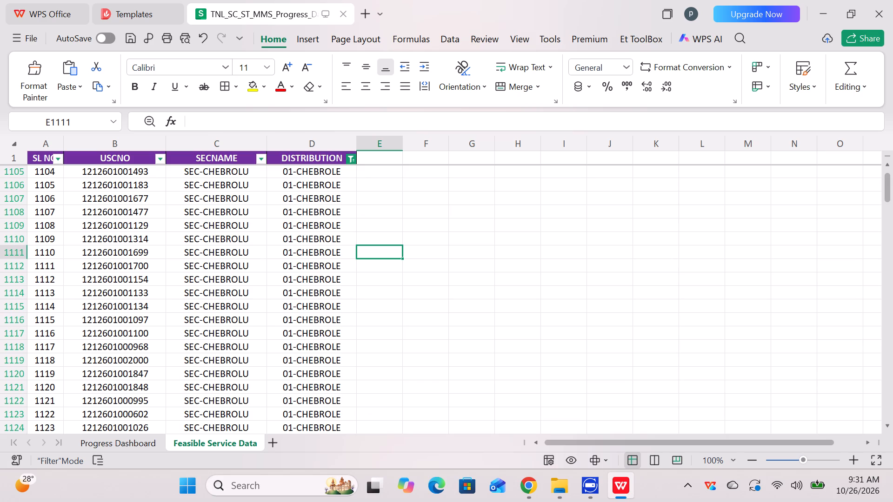
left_click(351, 159)
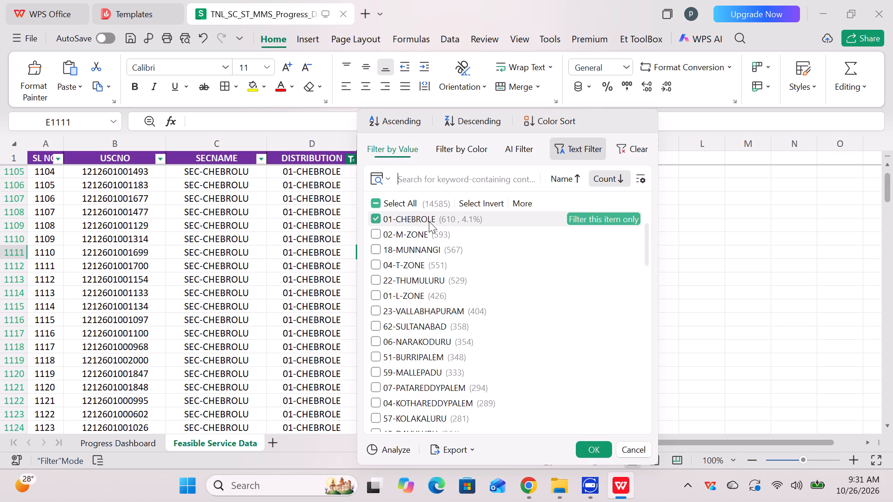
left_click(419, 223)
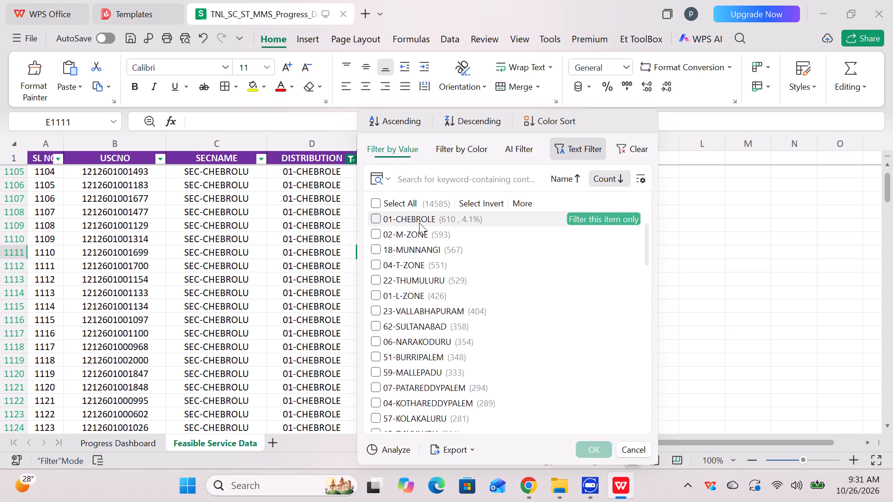
left_click(420, 182)
type("go")
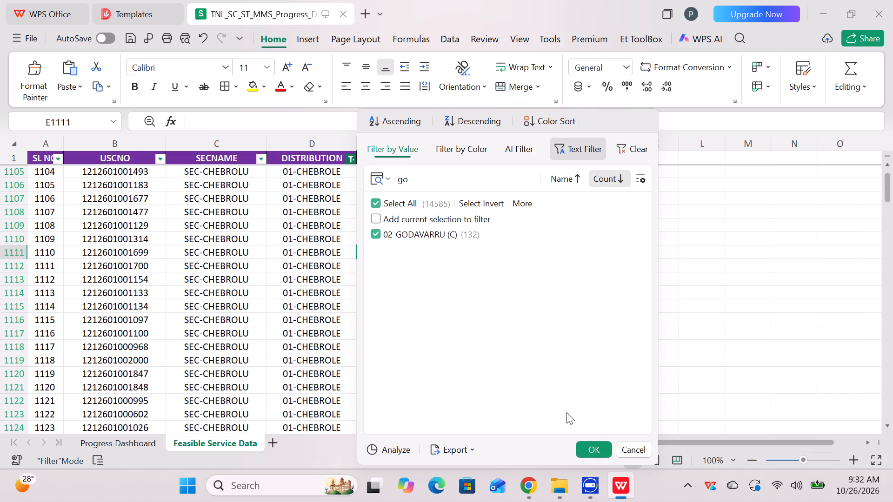
left_click(591, 450)
Look through the filtered 02-GODAVARRU (C) rows and return to the start of the list.
scroll(354, 310, "down", 2)
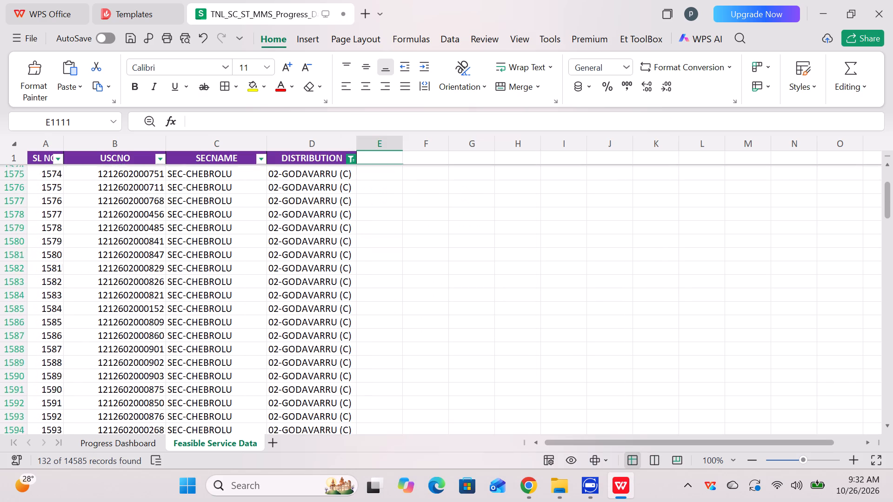
scroll(354, 310, "down", 4)
scroll(354, 310, "up", 4)
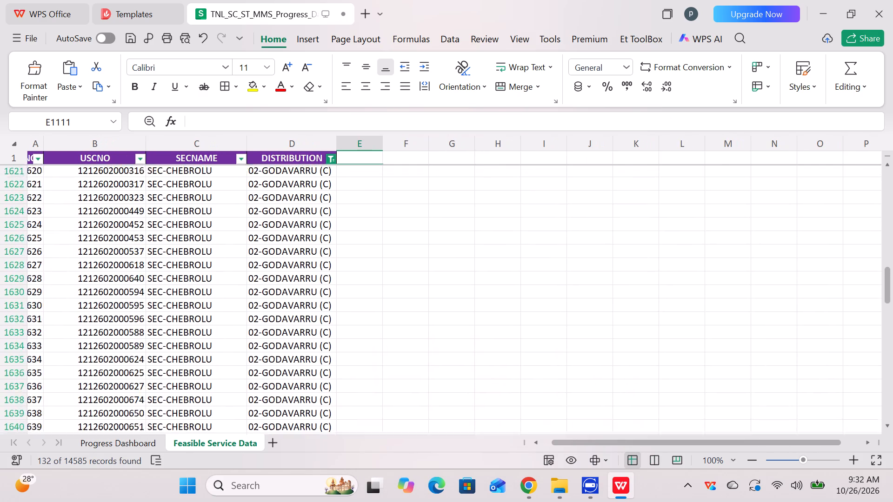
scroll(354, 310, "up", 7)
Centre the contents of the USCNO column horizontally and narrow the column slightly.
left_click(113, 150)
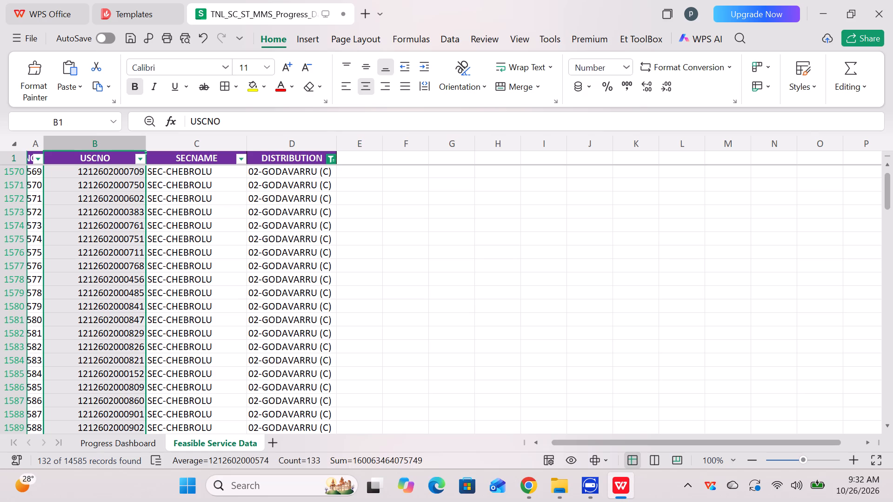
left_click(367, 83)
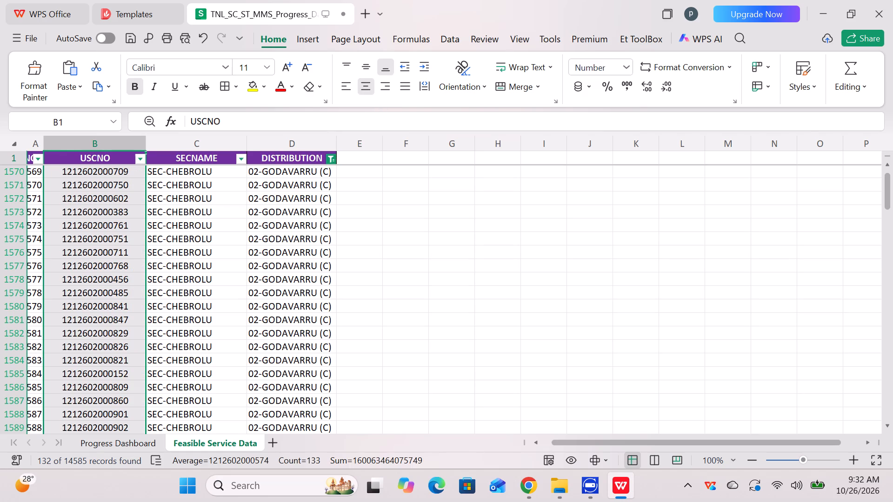
left_click_drag(146, 145, 131, 146)
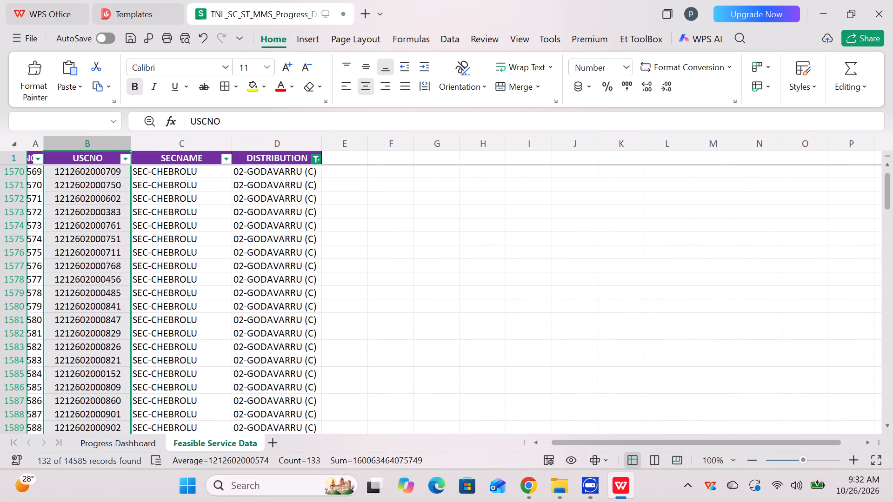
left_click(346, 351)
Narrow the SECNAME column to fit its SEC-CHEBROLU entries closely and save the workbook.
left_click(202, 141)
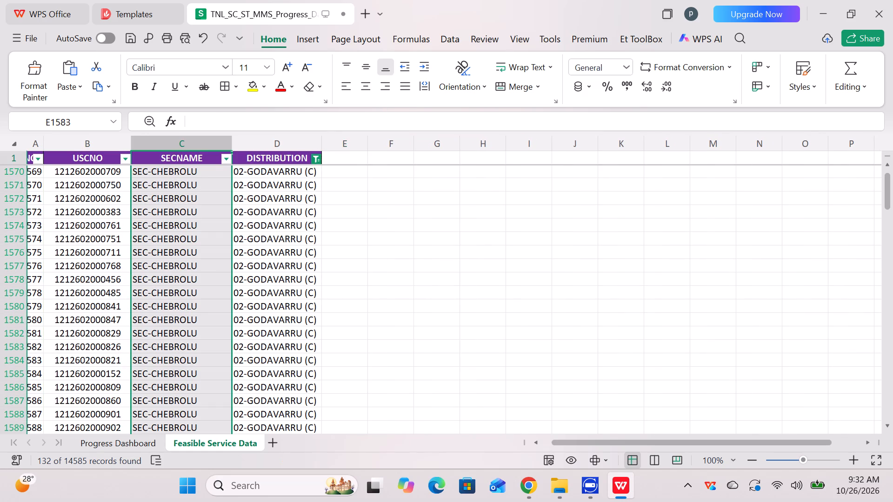
left_click_drag(233, 144, 206, 144)
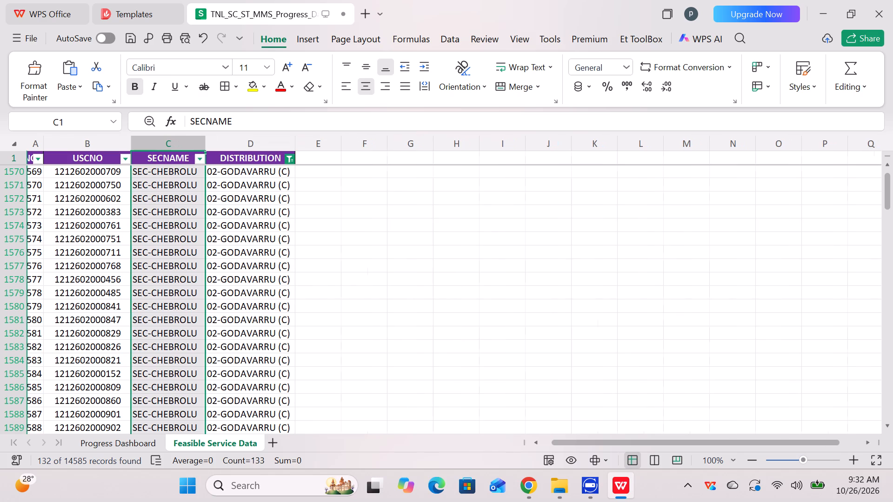
left_click(329, 217)
key("ctrl+s")
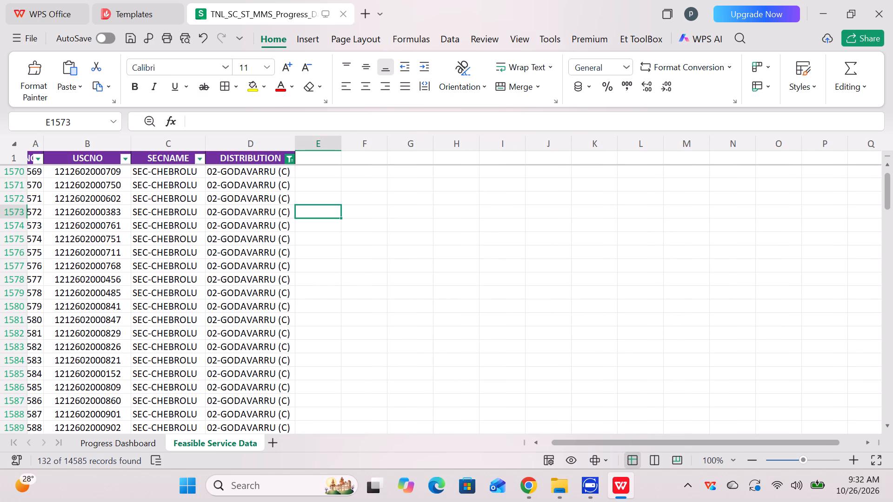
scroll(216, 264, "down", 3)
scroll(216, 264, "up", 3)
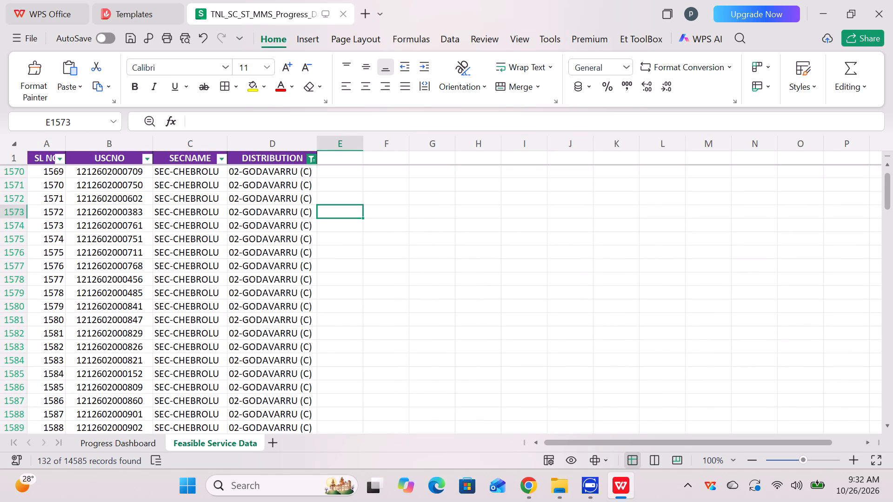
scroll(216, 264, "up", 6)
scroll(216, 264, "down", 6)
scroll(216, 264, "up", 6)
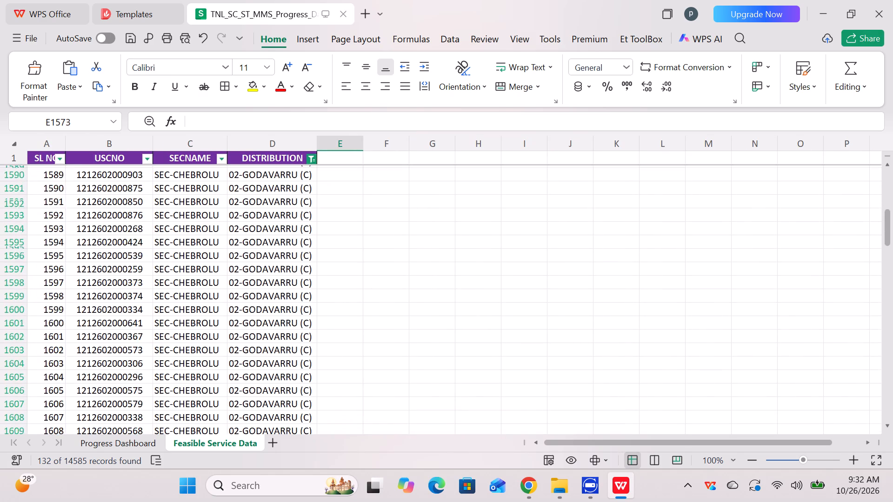
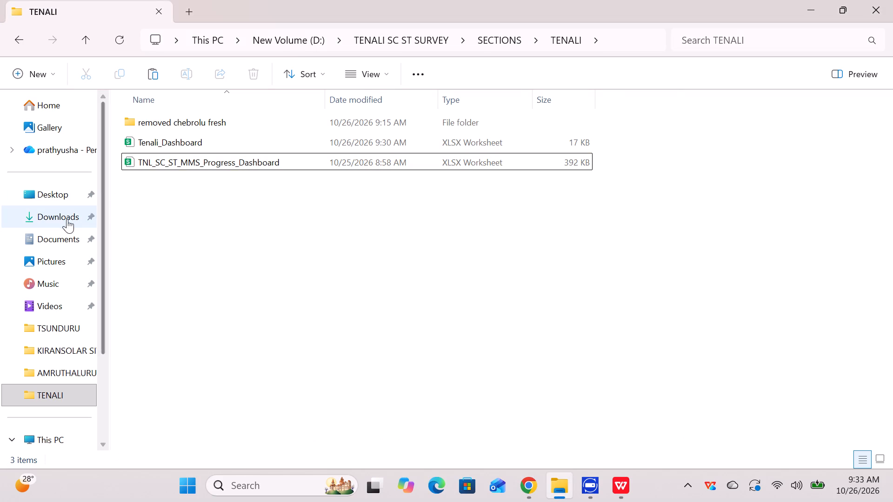
left_click(55, 222)
scroll(259, 189, "up", 4)
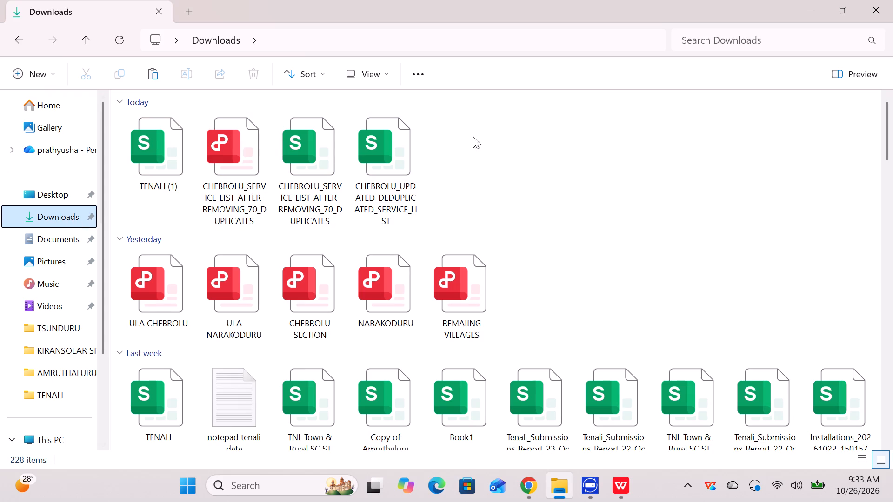
left_click(479, 134)
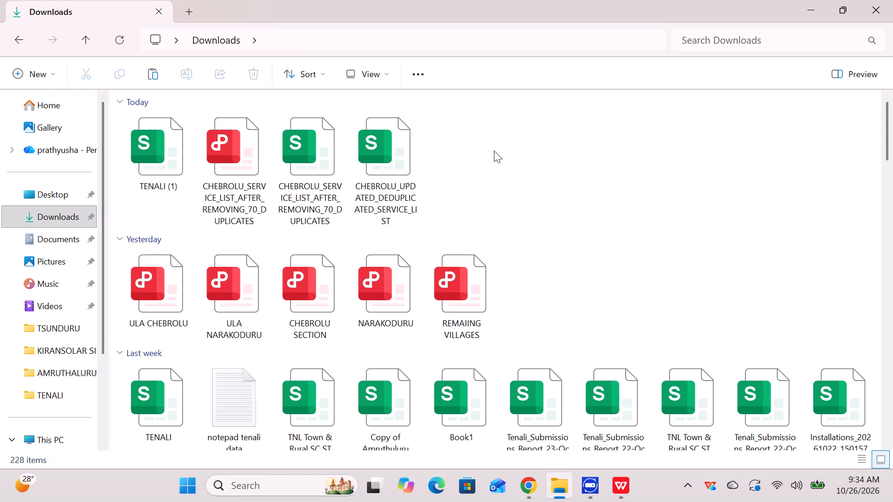
left_click(492, 151)
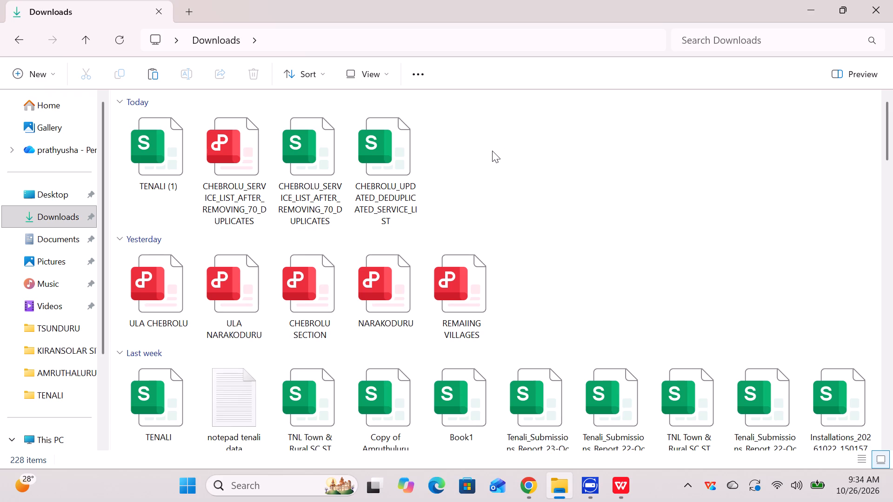
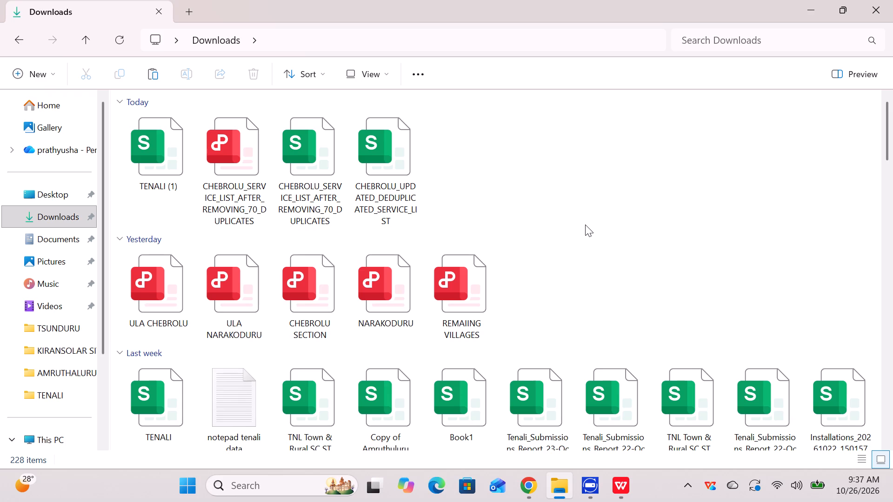
left_click(600, 220)
double_click(236, 297)
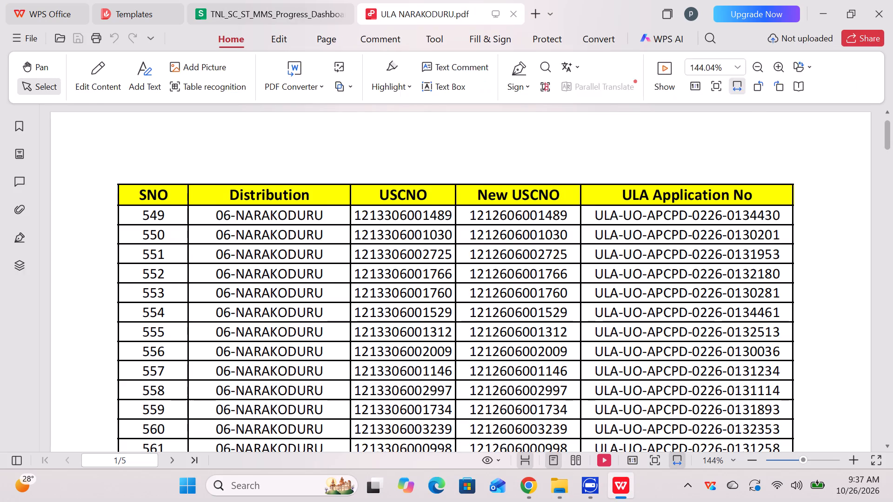
scroll(433, 277, "down", 2)
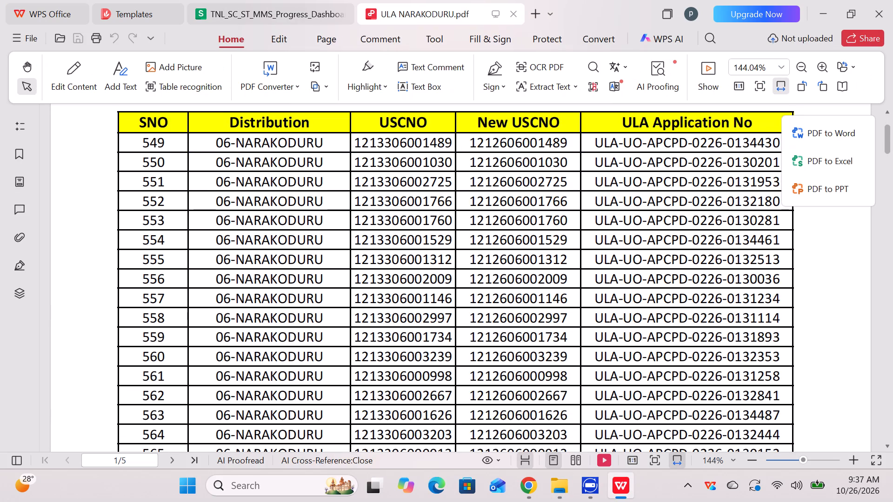
scroll(433, 277, "down", 3)
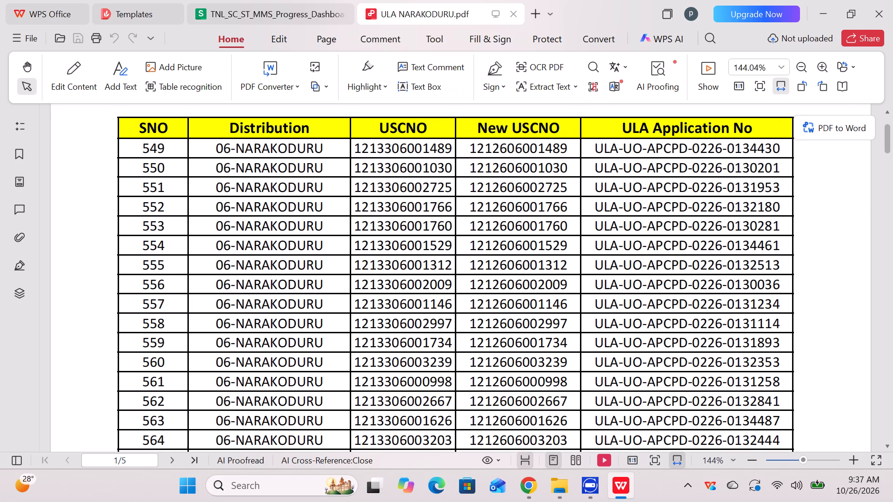
scroll(433, 277, "down", 1)
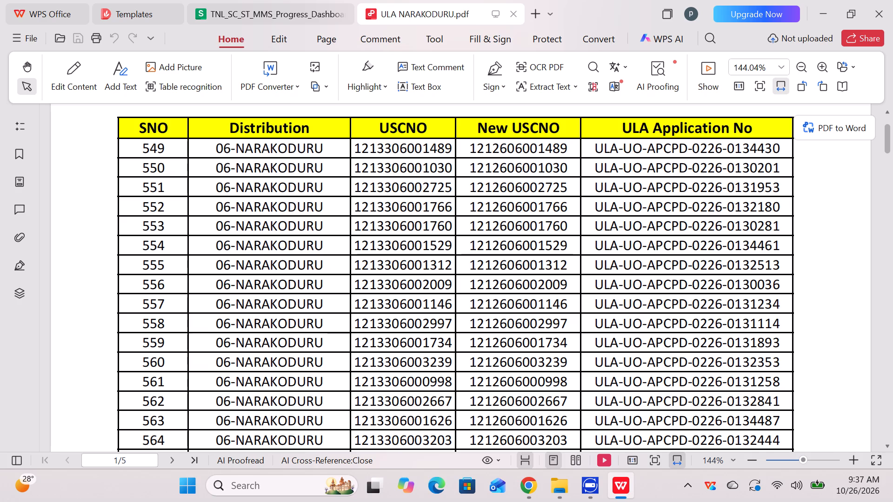
scroll(433, 277, "down", 6)
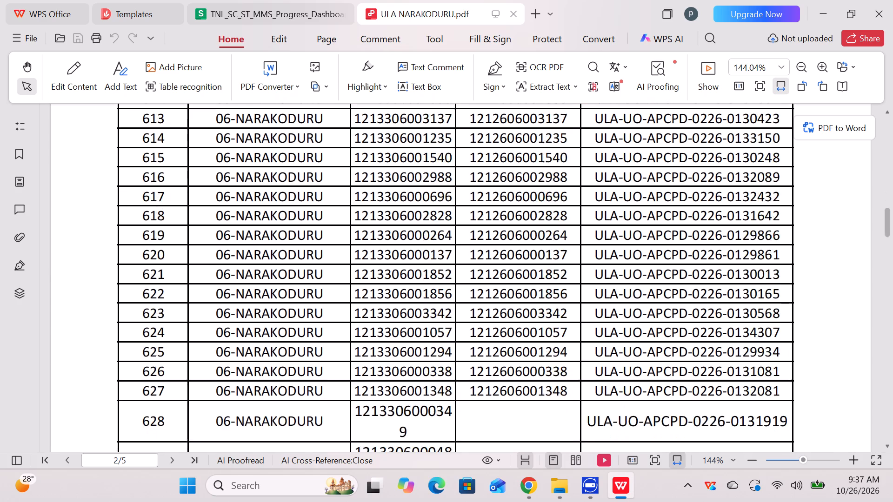
scroll(433, 277, "down", 2)
scroll(433, 277, "down", 3, "ctrl")
scroll(442, 342, "down", 1)
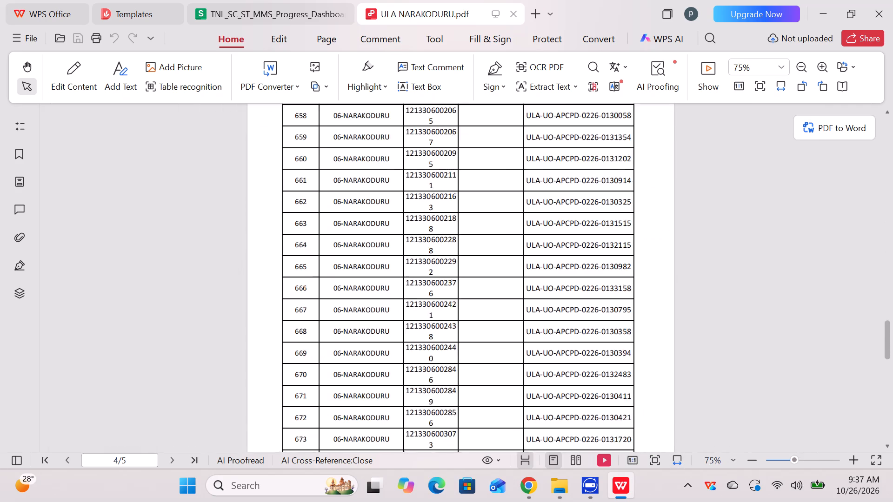
scroll(442, 342, "down", 2)
scroll(442, 342, "up", 1)
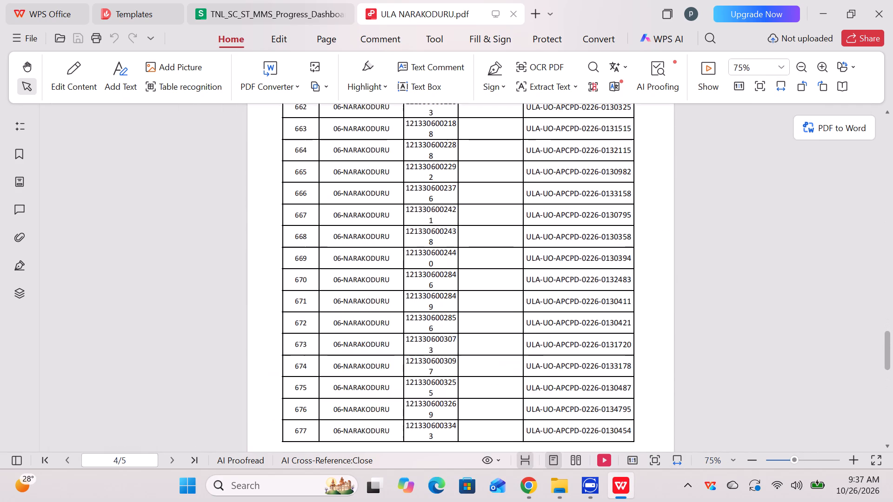
scroll(442, 342, "down", 1)
scroll(442, 342, "up", 1)
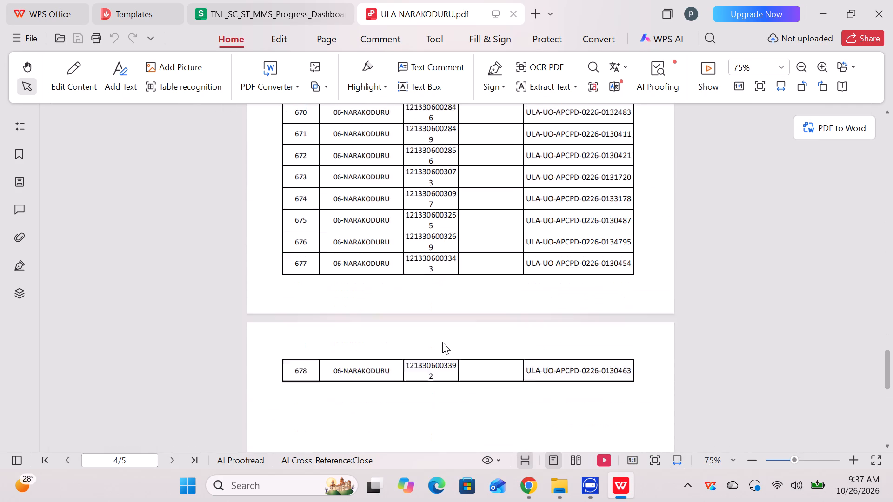
scroll(442, 342, "up", 1)
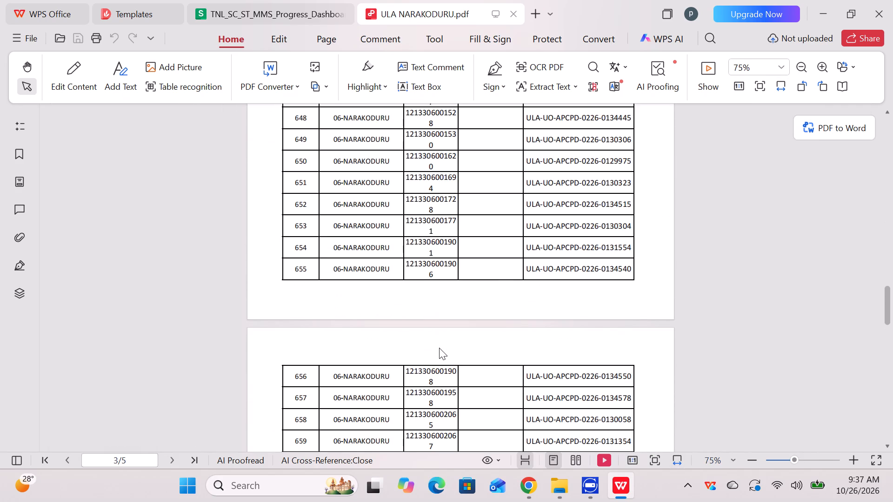
scroll(436, 353, "up", 2, "ctrl")
scroll(413, 310, "up", 1)
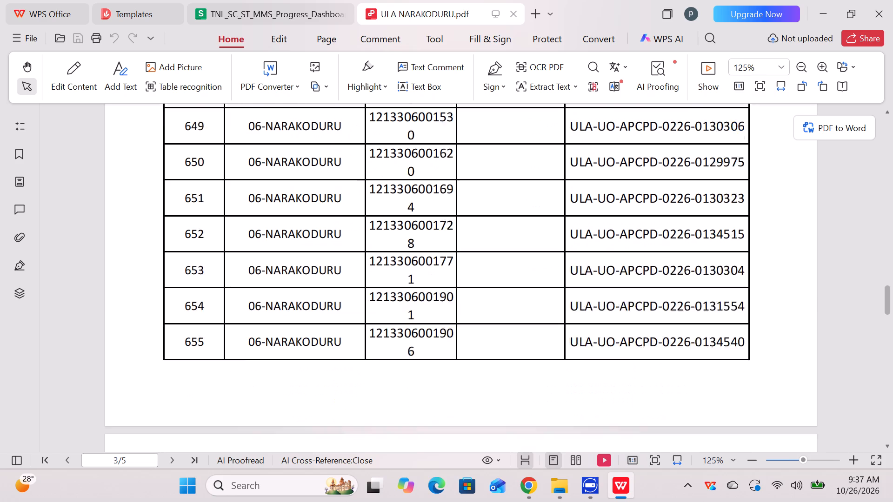
scroll(413, 310, "up", 2)
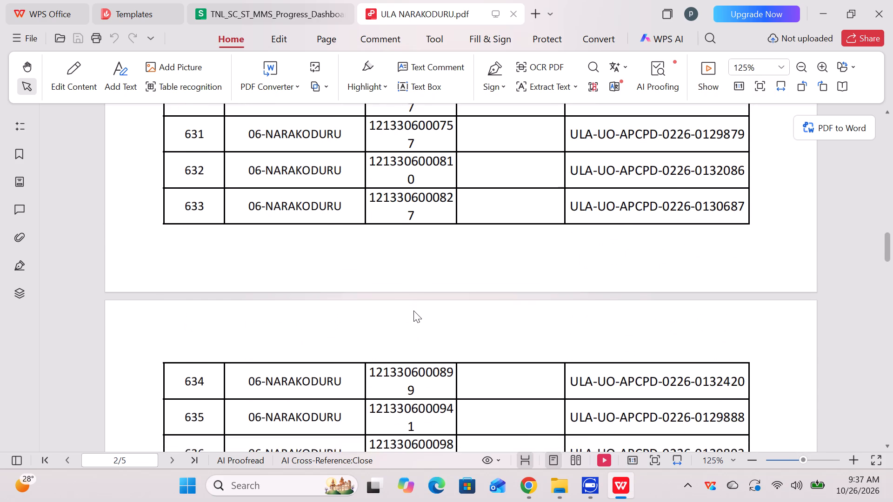
scroll(413, 310, "up", 1)
scroll(397, 259, "up", 1)
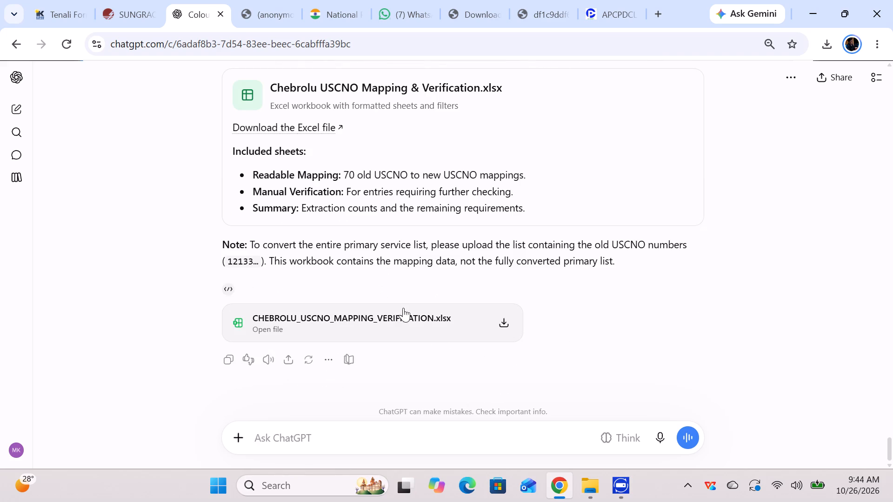
left_click(505, 322)
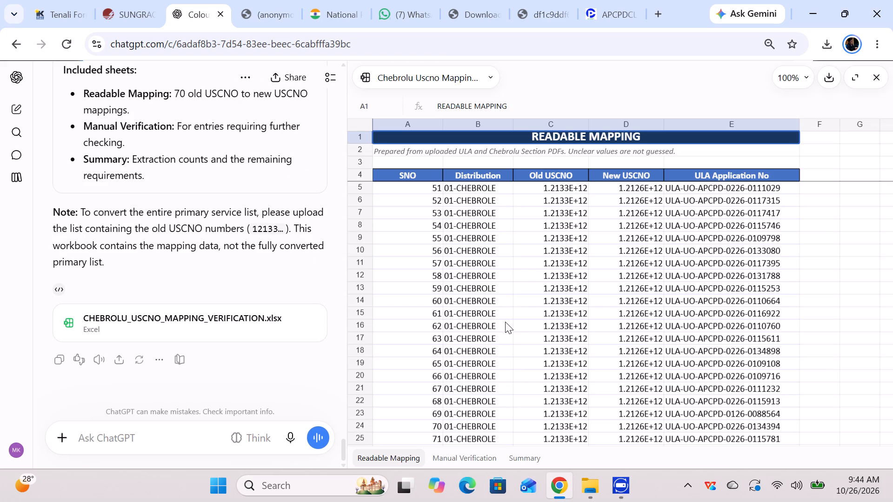
scroll(618, 264, "down", 1)
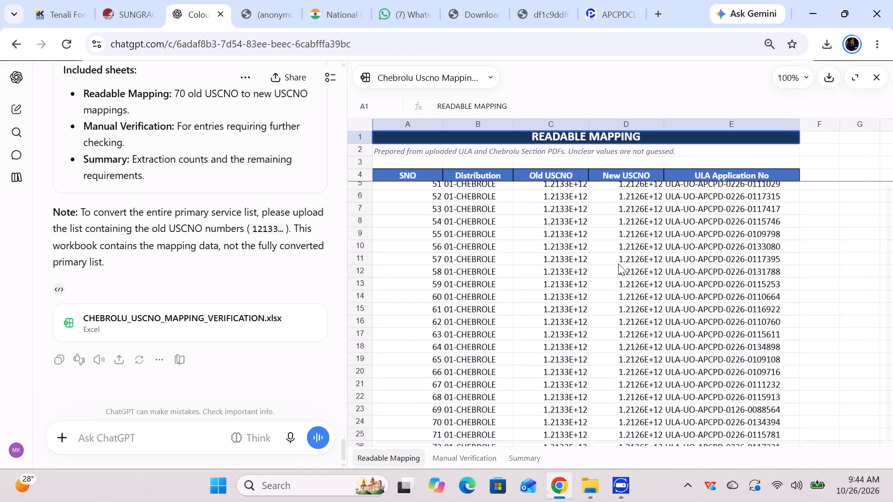
scroll(618, 264, "down", 2)
scroll(618, 264, "up", 4)
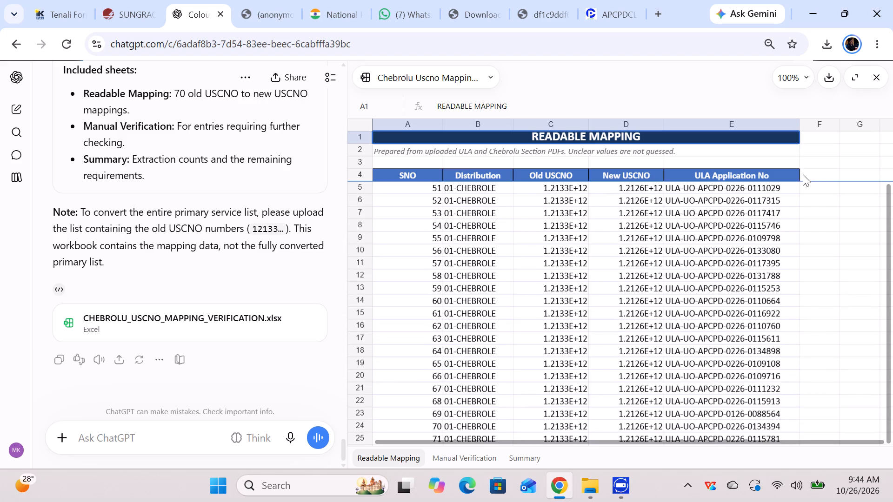
left_click(831, 80)
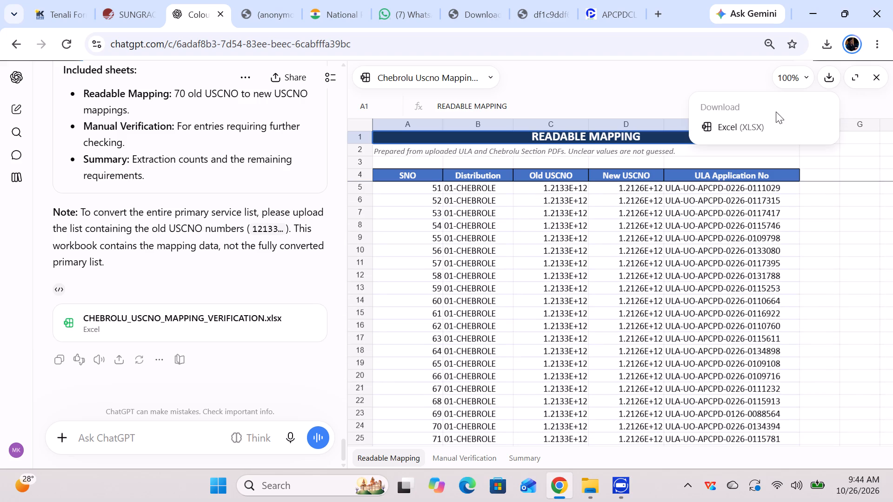
left_click(734, 135)
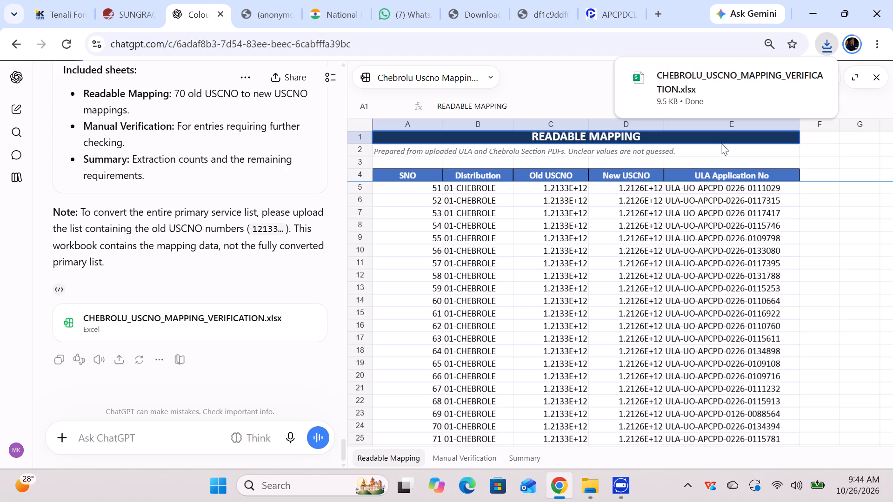
Open the downloaded CHEBROLU_USCNO_MAPPING_VERIFICATION.xlsx in WPS Office, look through the Readable Mapping rows and save the workbook.
left_click(694, 92)
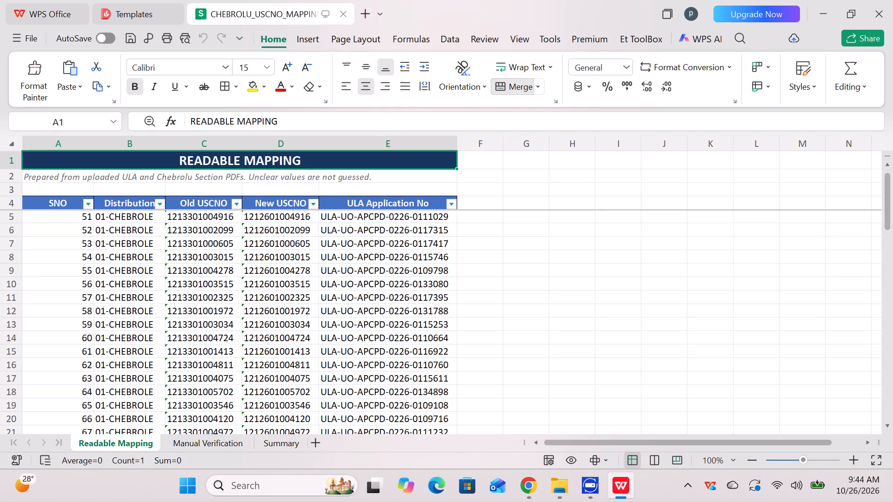
scroll(264, 278, "down", 3)
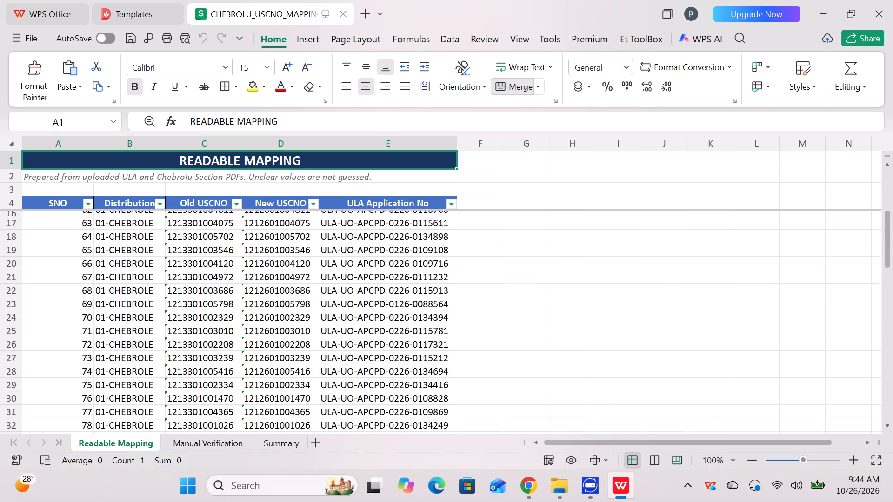
scroll(264, 278, "down", 3)
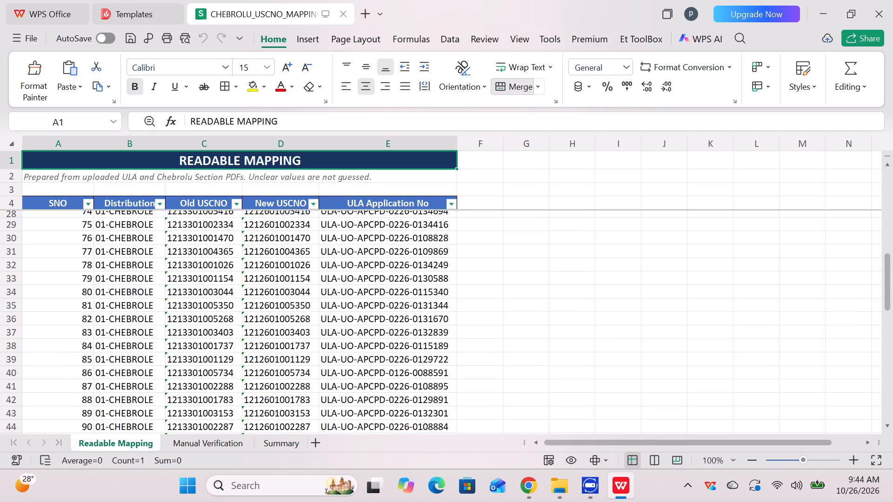
scroll(209, 345, "down", 7)
scroll(209, 345, "up", 5)
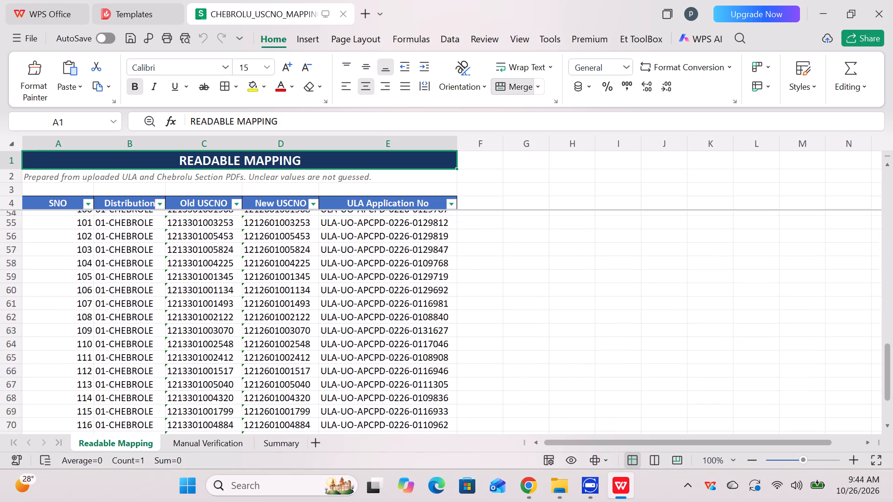
scroll(209, 345, "up", 7)
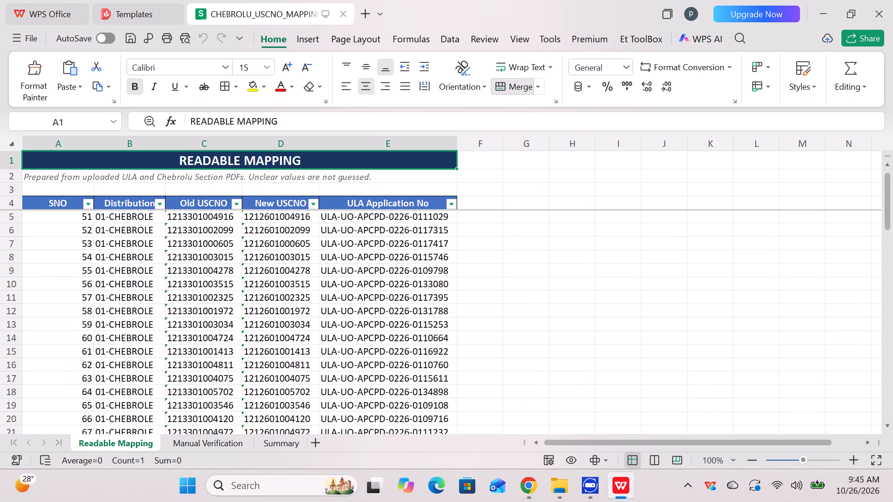
left_click(496, 304)
key("ctrl+s")
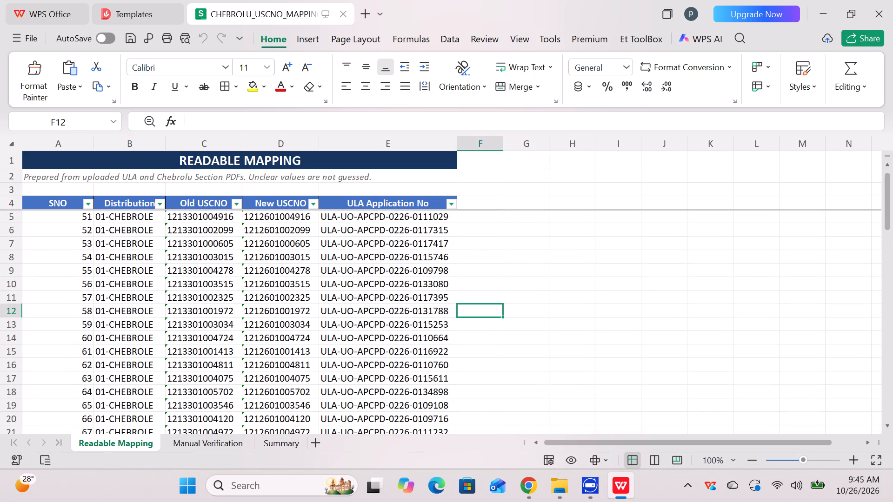
Delete the entire READABLE MAPPING title row and the "Prepared from uploaded ULA and Chebrolu Section PDFs" note row.
left_click(438, 165)
key("ctrl+minus")
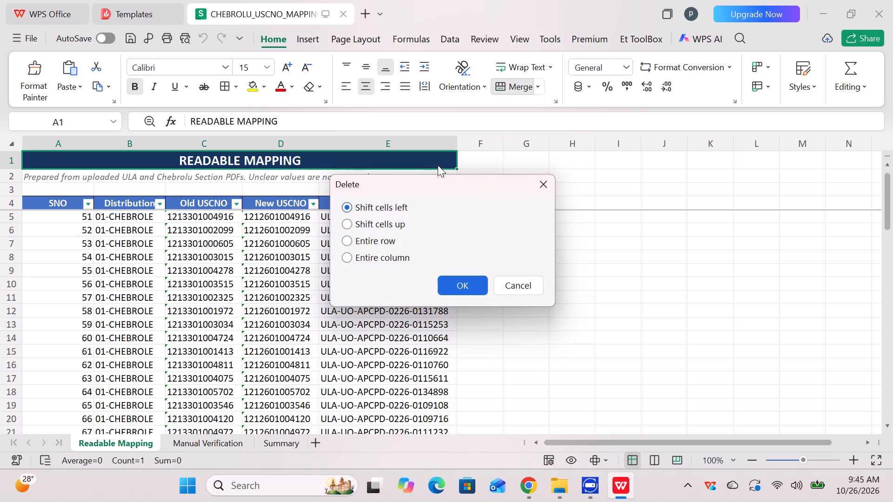
left_click(386, 237)
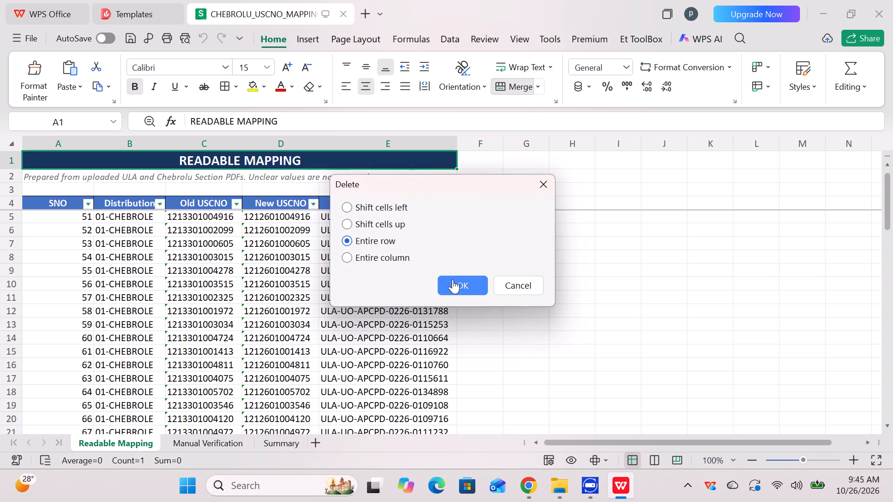
left_click(456, 293)
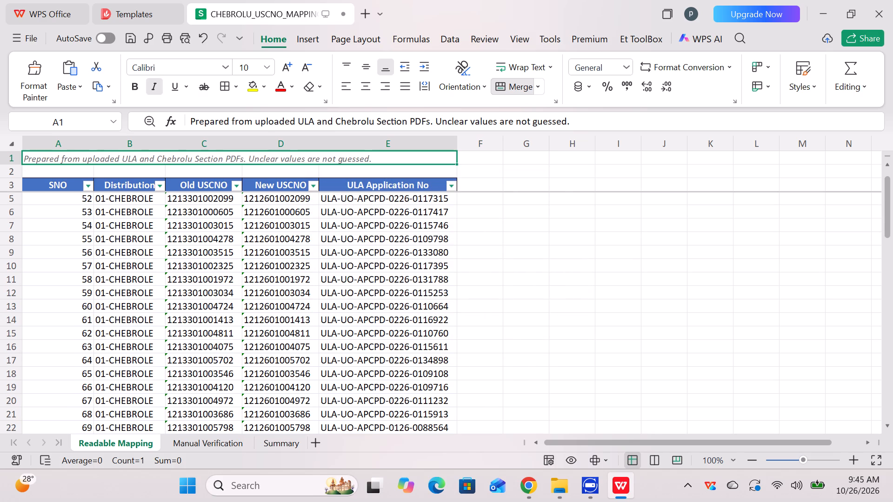
left_click(350, 156)
key("ctrl+minus")
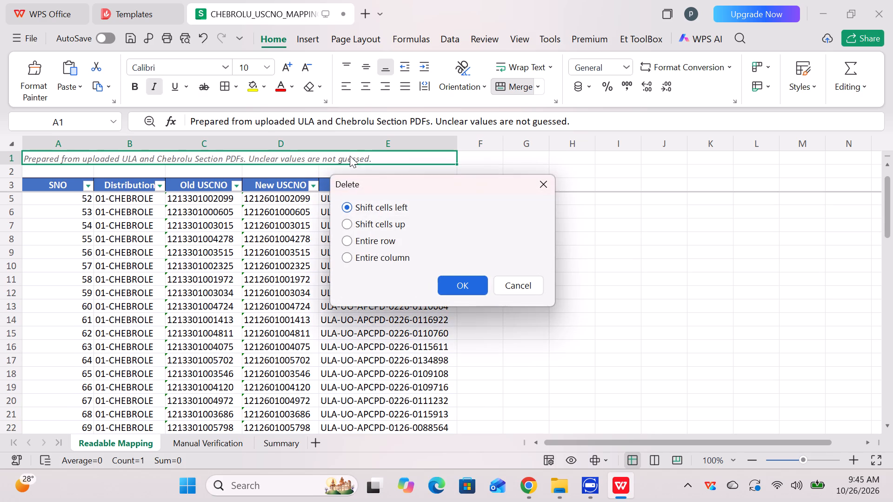
left_click(381, 237)
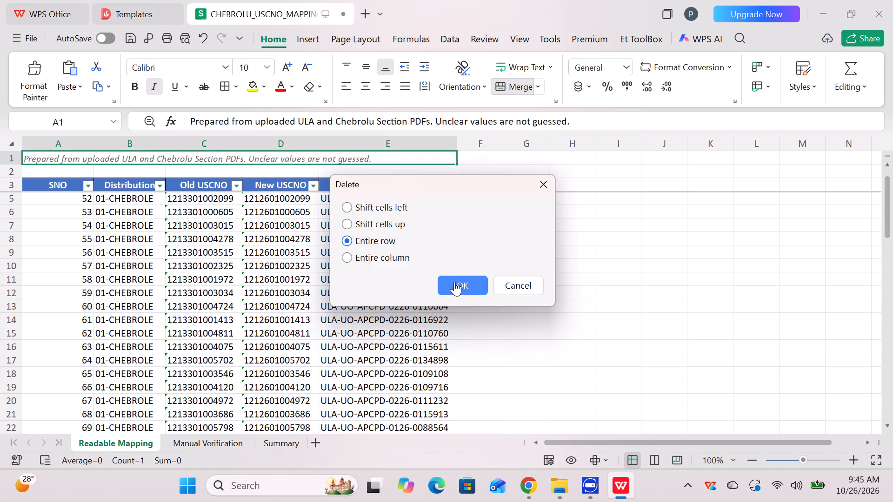
left_click(454, 282)
left_click(536, 258)
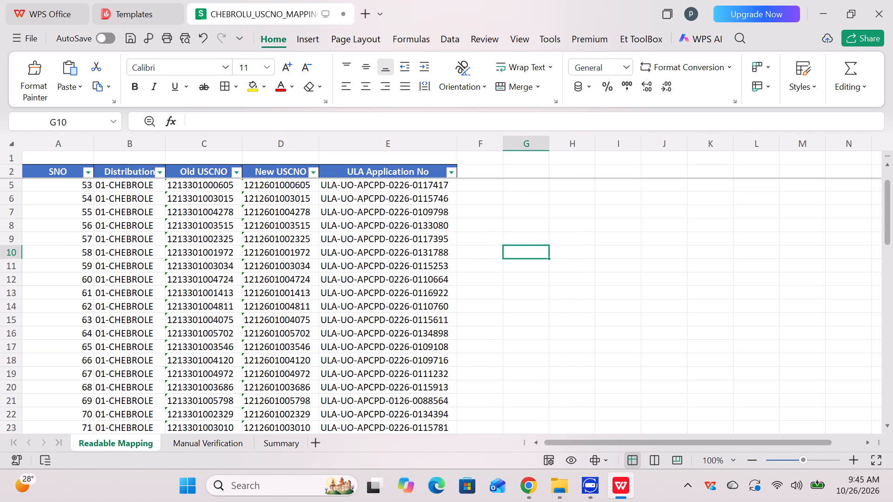
Narrow the SNO column (column A) to roughly half its width.
left_click(74, 161)
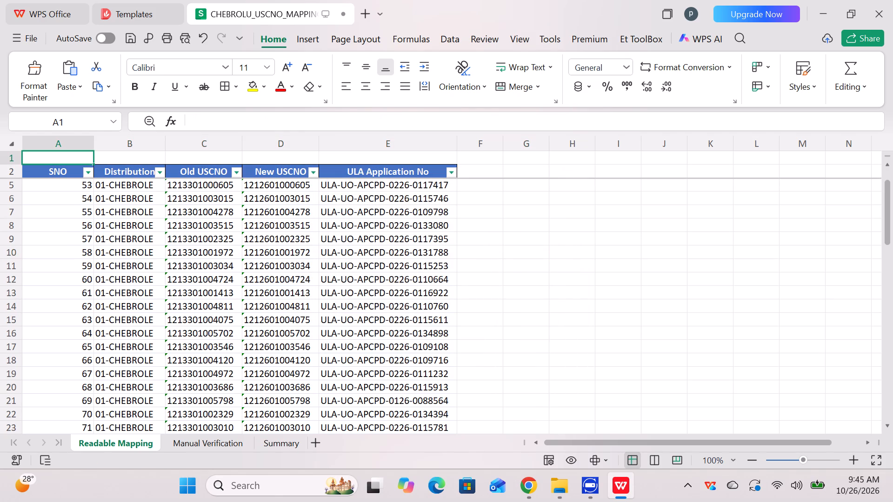
left_click(93, 159)
left_click(93, 159)
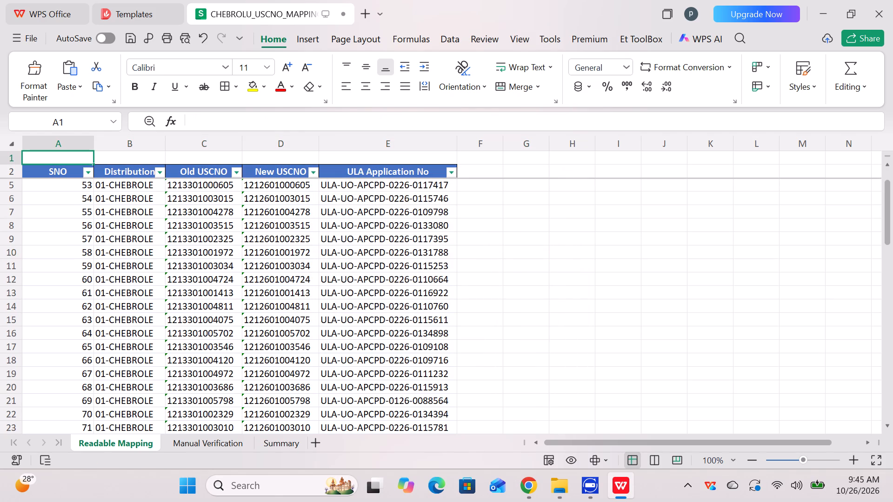
left_click(75, 147)
left_click_drag(93, 145, 63, 147)
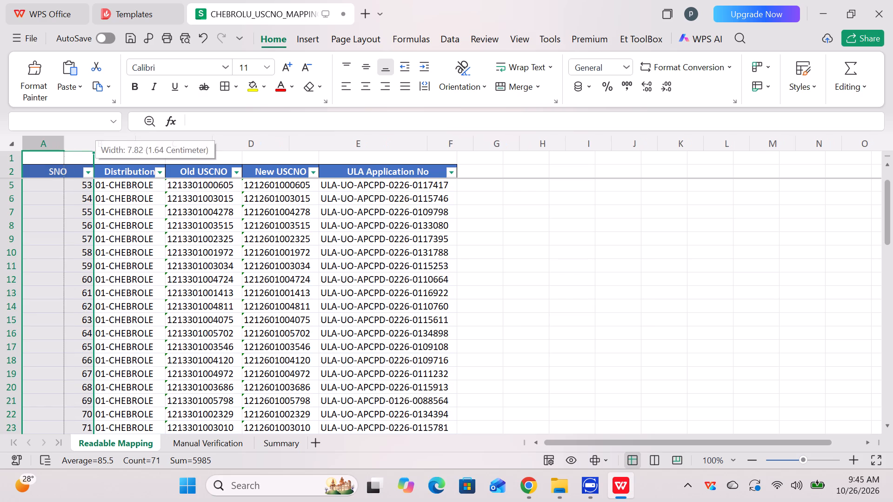
left_click_drag(63, 147, 60, 147)
left_click(102, 153)
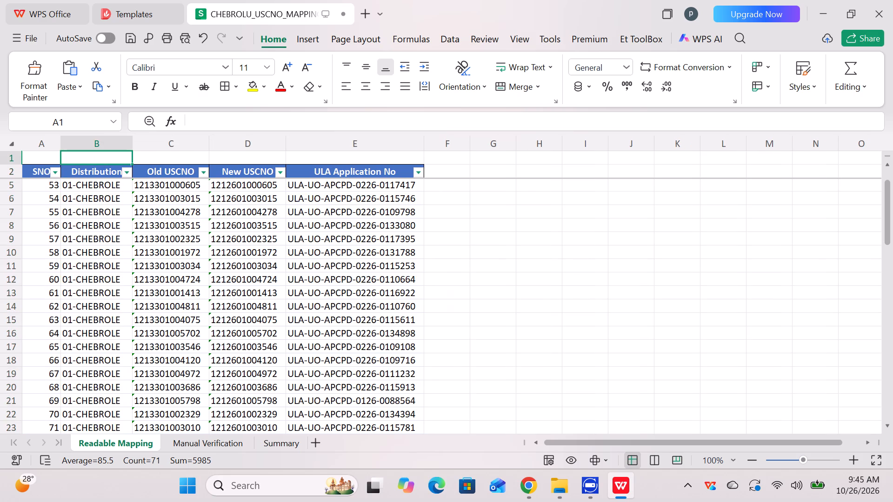
Delete the blank row above the table headers so the headers occupy row 1, and save the workbook.
left_click(13, 159)
key("ctrl+minus")
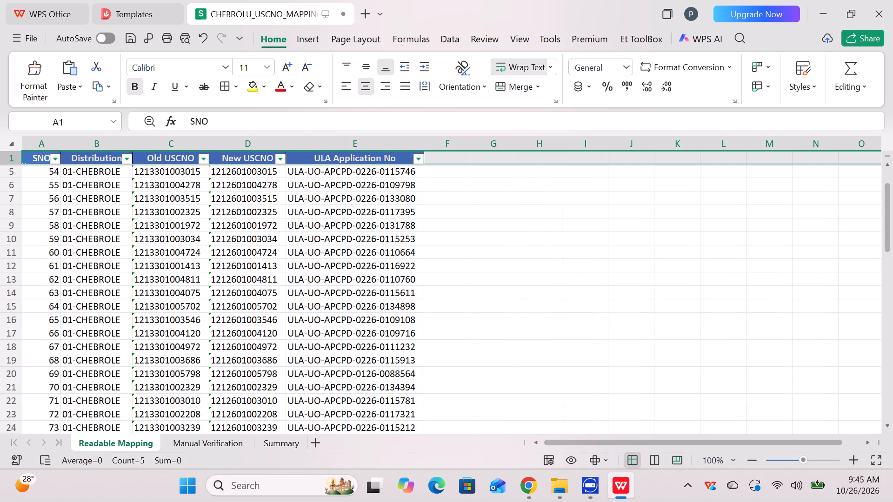
left_click(244, 149)
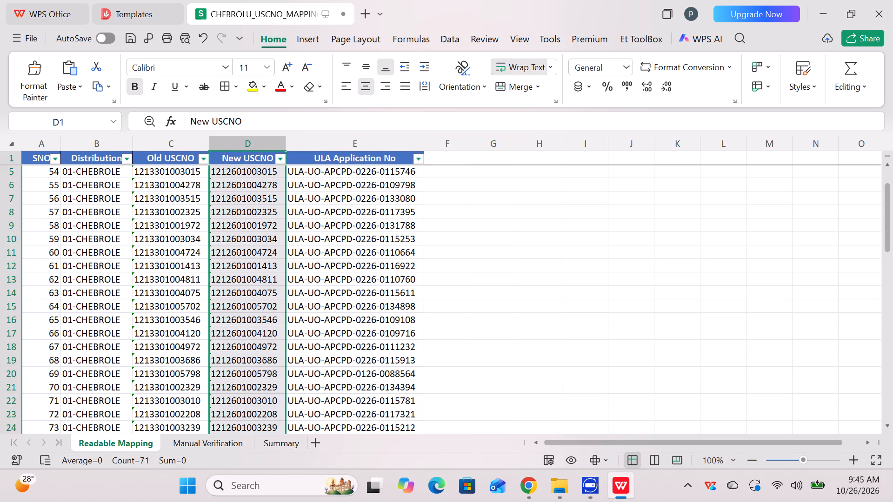
left_click(182, 146)
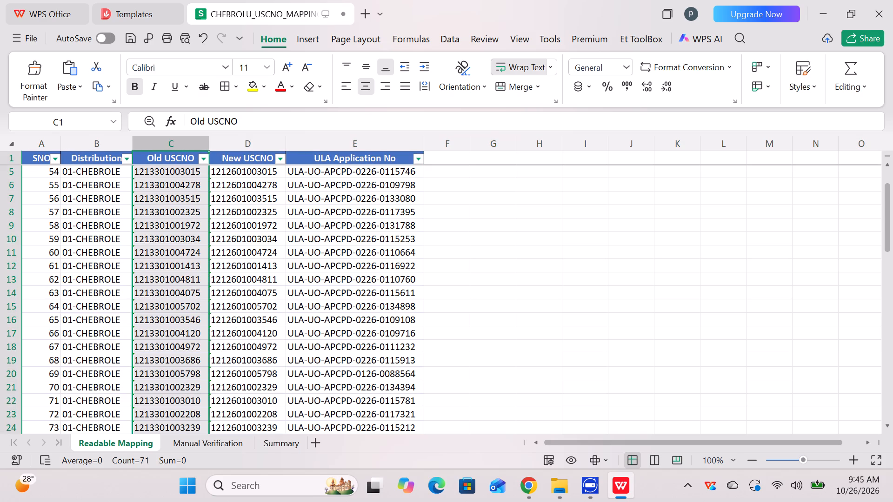
left_click(106, 145)
left_click(258, 242)
key("ctrl+s")
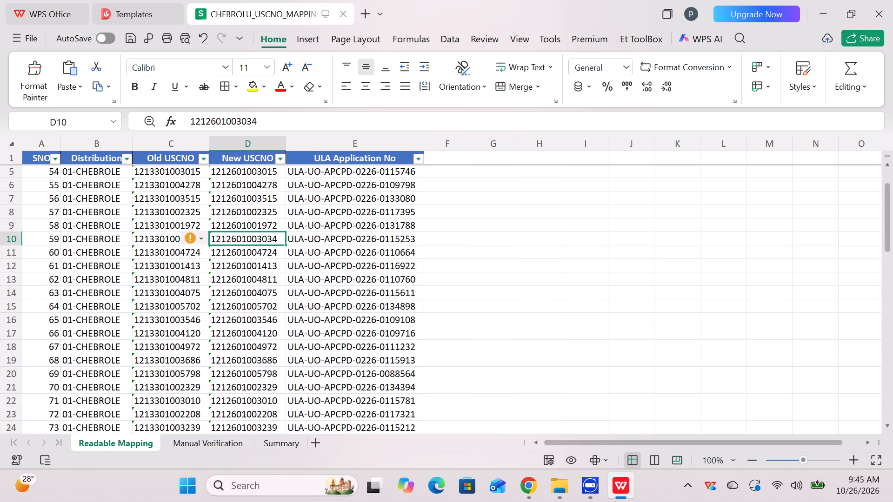
Set the first serial number, cell A2 in the SNO column, to 1.
scroll(194, 274, "down", 5)
scroll(194, 274, "up", 11)
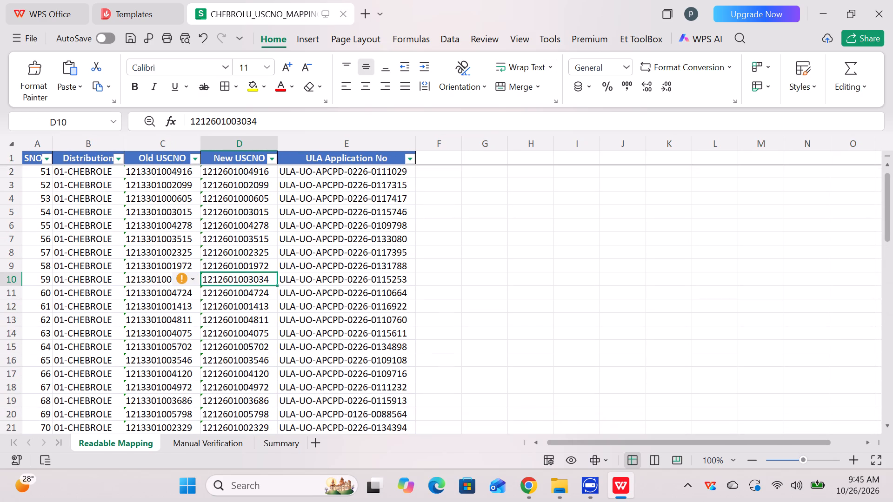
triple_click(44, 172)
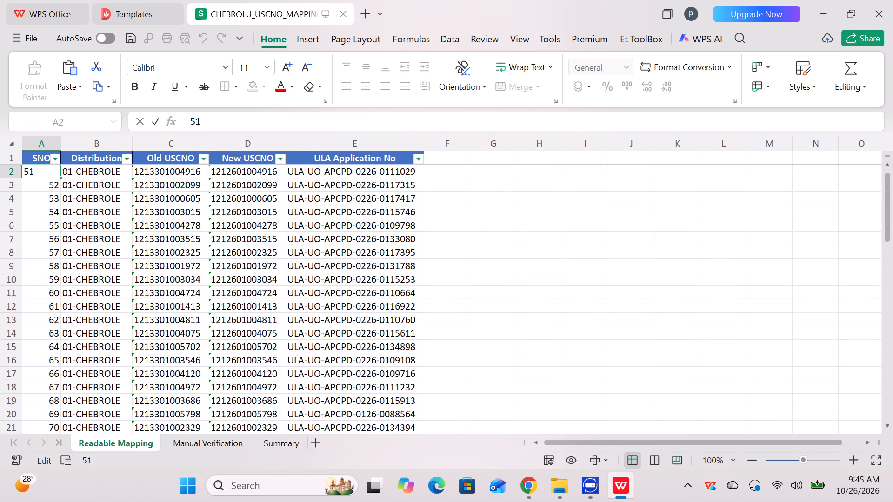
key("BackSpace")
key("BackSpace")
key("1")
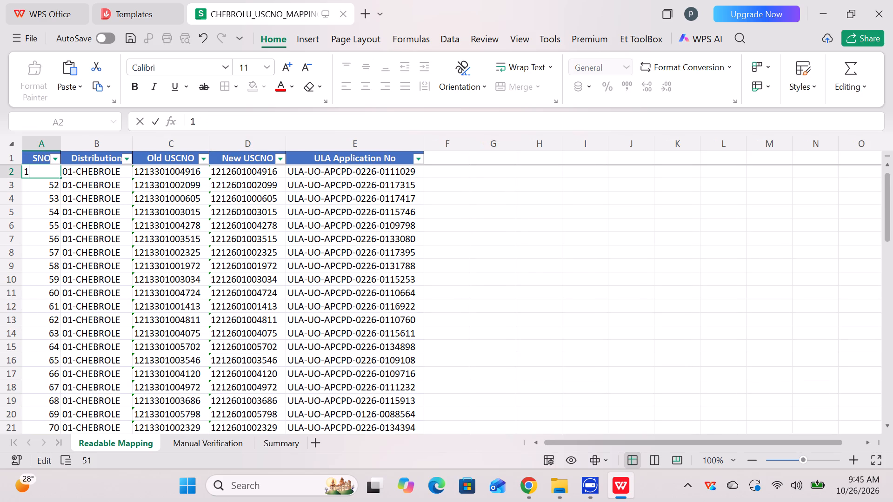
left_click(42, 183)
left_click(44, 172)
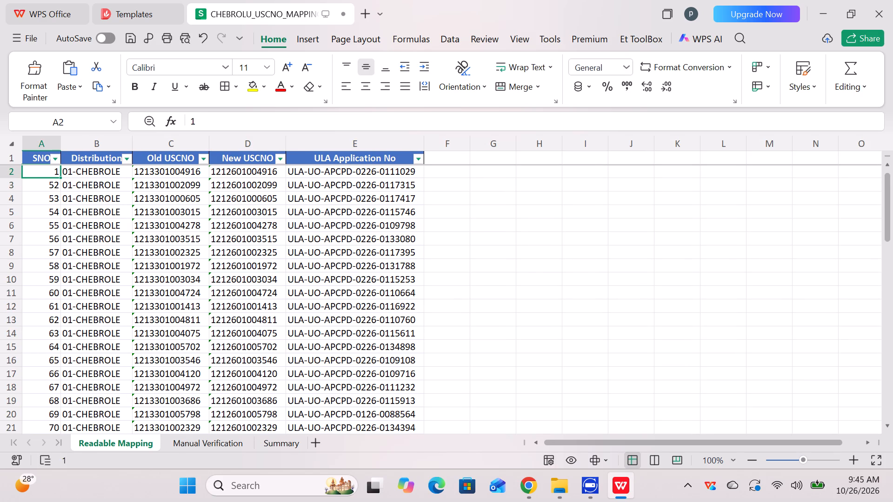
Fill the SNO column down from A2 as a consecutive series from 1 to 70 and save the workbook.
left_click(59, 177, "ctrl")
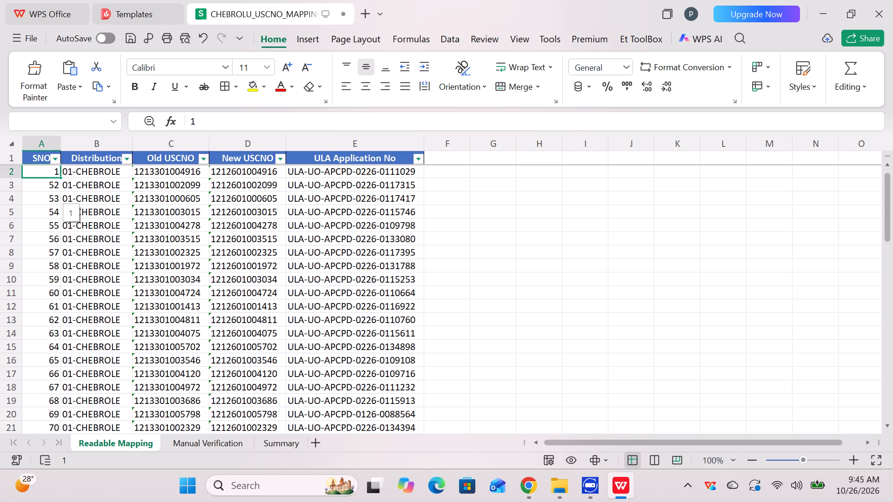
left_click(47, 174)
left_click(48, 218)
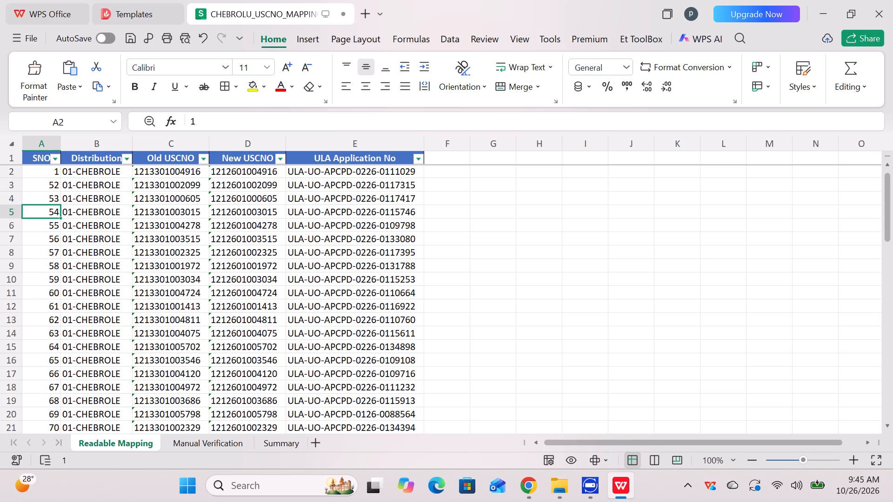
left_click(48, 173)
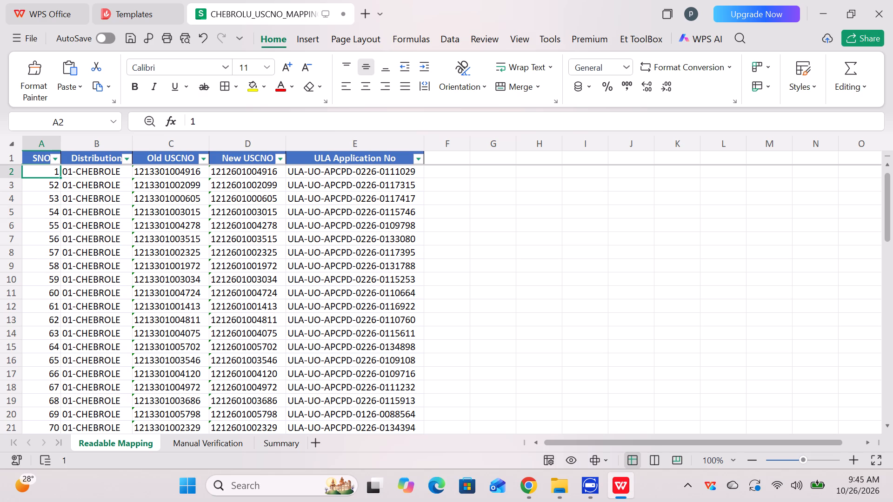
double_click(52, 173)
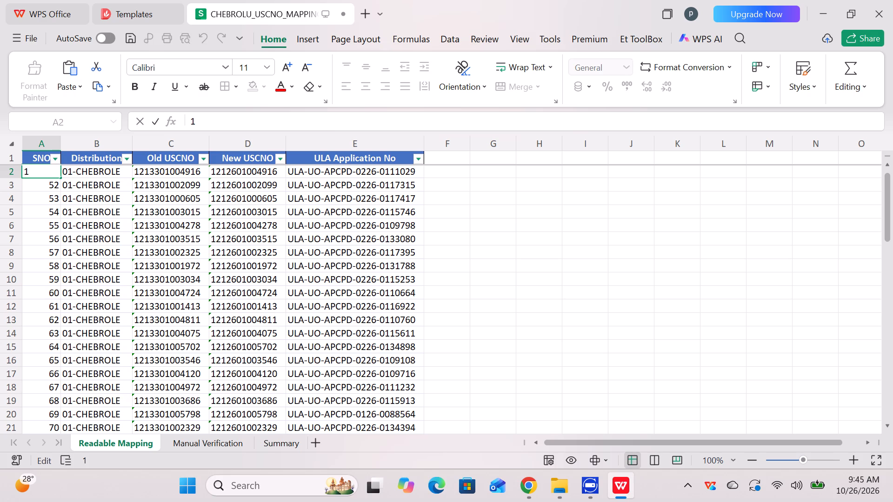
left_click(41, 184)
left_click(50, 172)
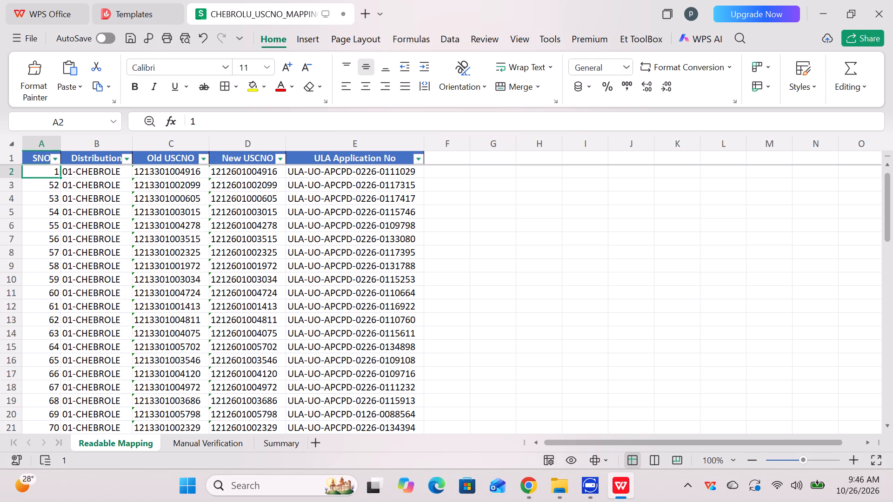
double_click(59, 177)
scroll(201, 231, "down", 1)
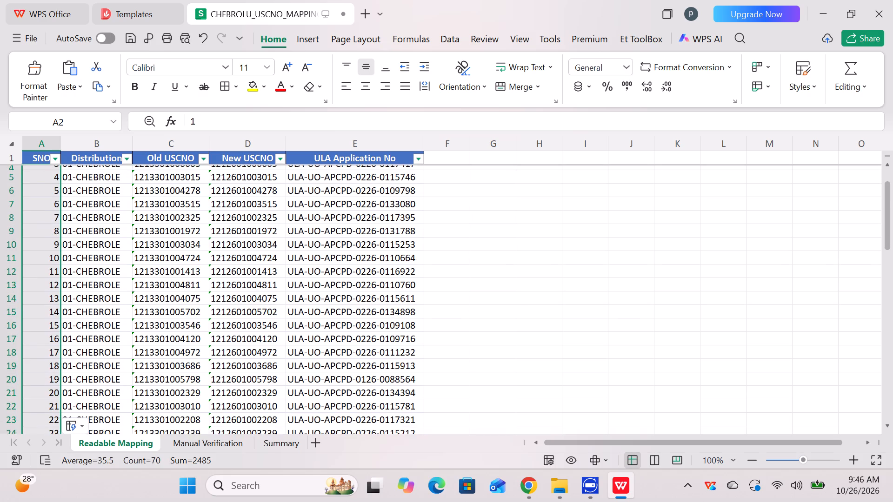
scroll(201, 231, "down", 1)
left_click(433, 277)
key("ctrl+s")
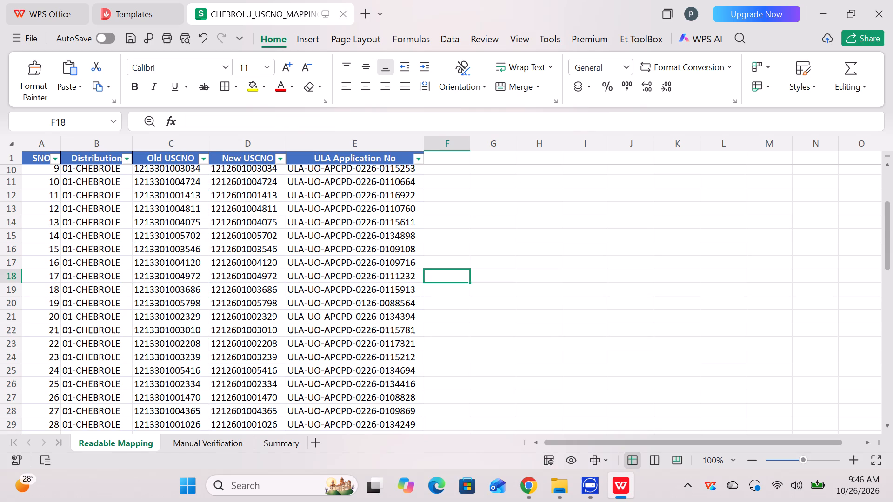
Review the renumbered Readable Mapping table down to its last row and back to the top.
scroll(231, 297, "down", 6)
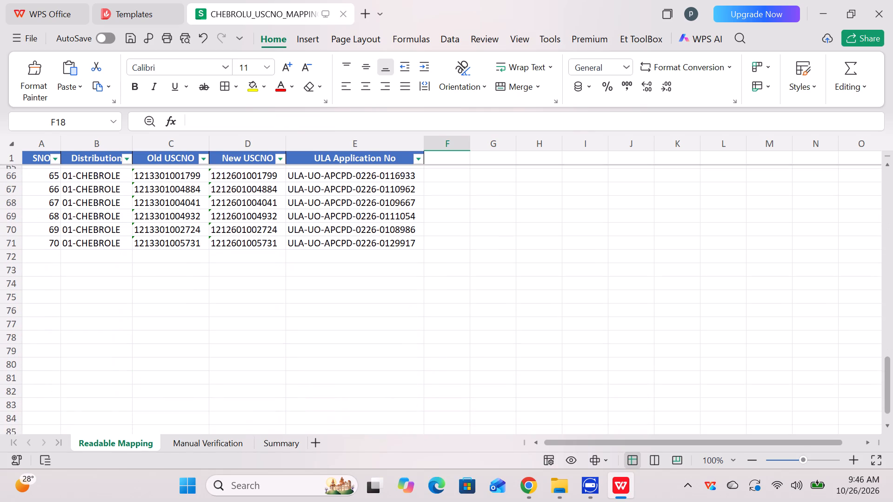
scroll(231, 297, "up", 3)
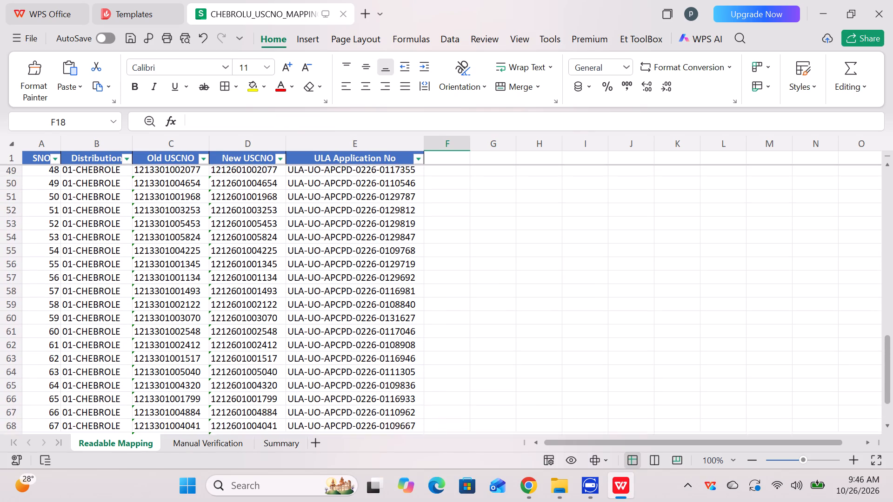
scroll(231, 297, "up", 4)
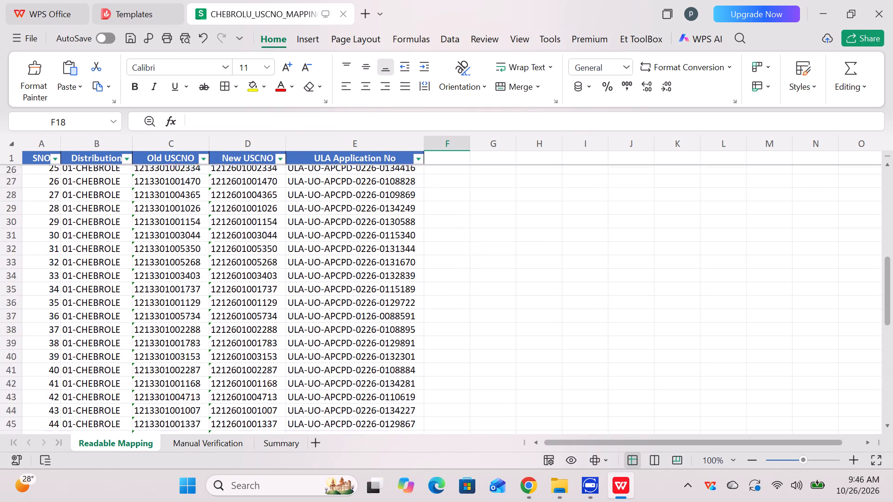
scroll(231, 297, "up", 5)
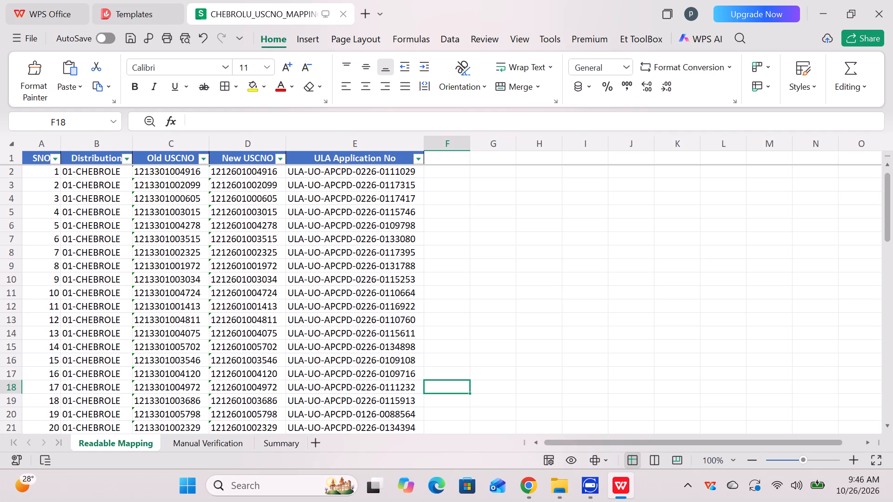
Save the renumbered CHEBROLU_USCNO_MAPPING_VERIFICATION workbook and close it.
left_click(633, 415)
left_click(538, 281)
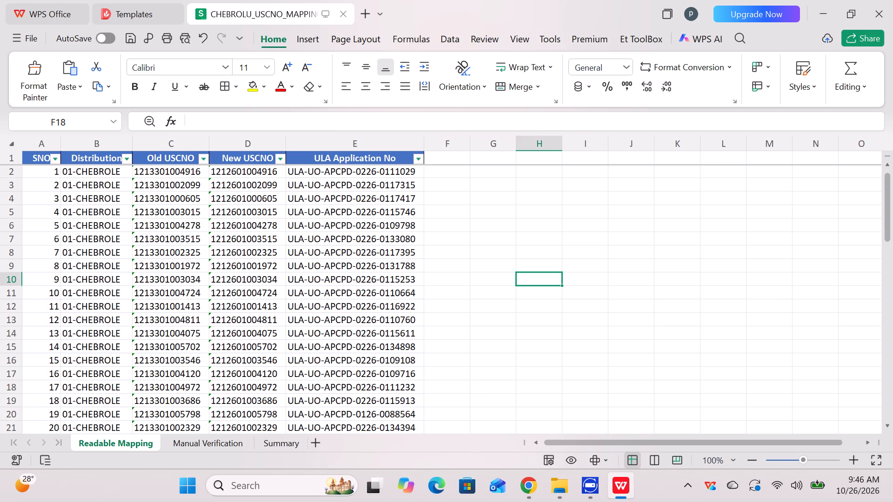
key("ctrl+s")
left_click(892, 17)
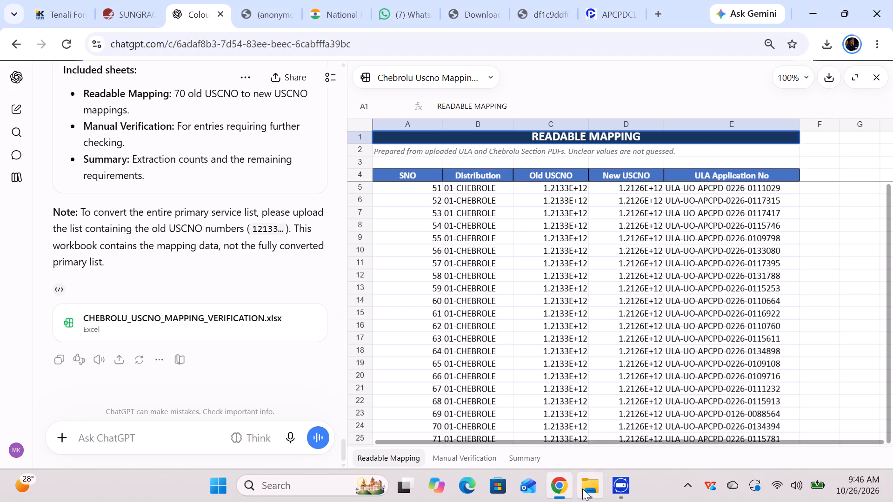
Refresh the Downloads folder, open ULA CHEBROLU.pdf and review its old and new USCNO columns across all four pages.
left_click(565, 407)
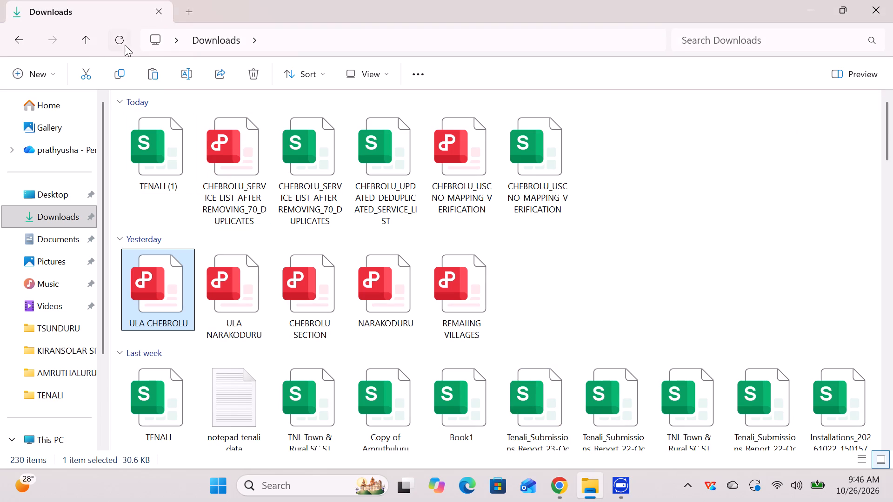
left_click(123, 43)
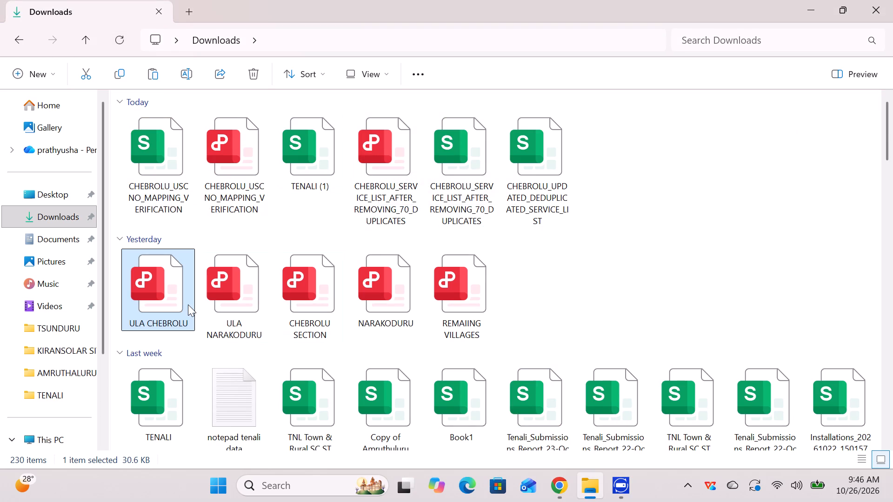
key("Return")
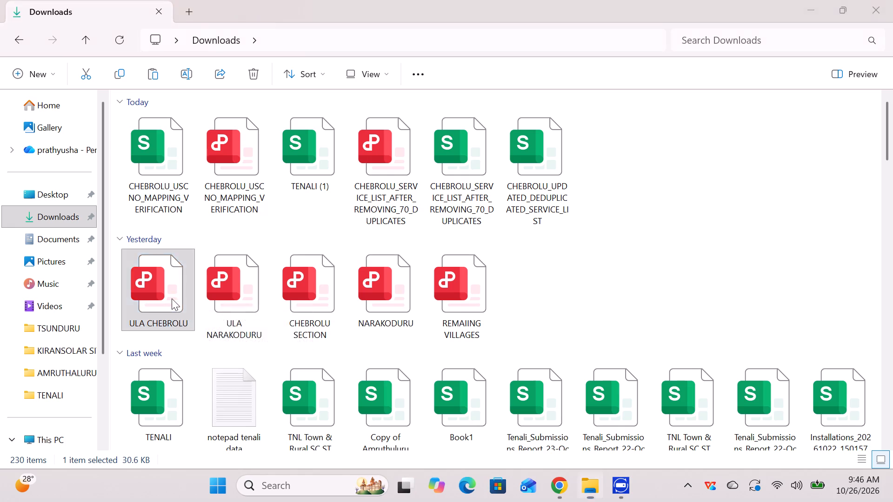
scroll(425, 205, "up", 3)
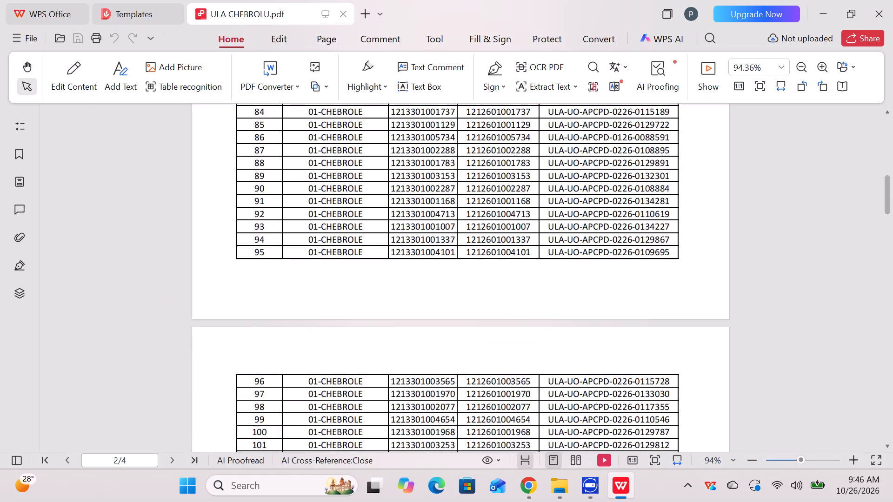
scroll(425, 205, "up", 6)
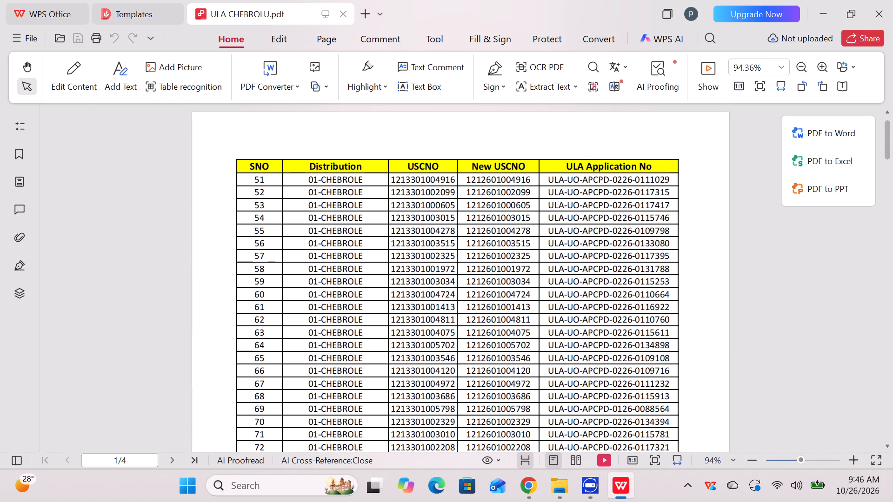
scroll(320, 230, "down", 7)
scroll(320, 230, "up", 1)
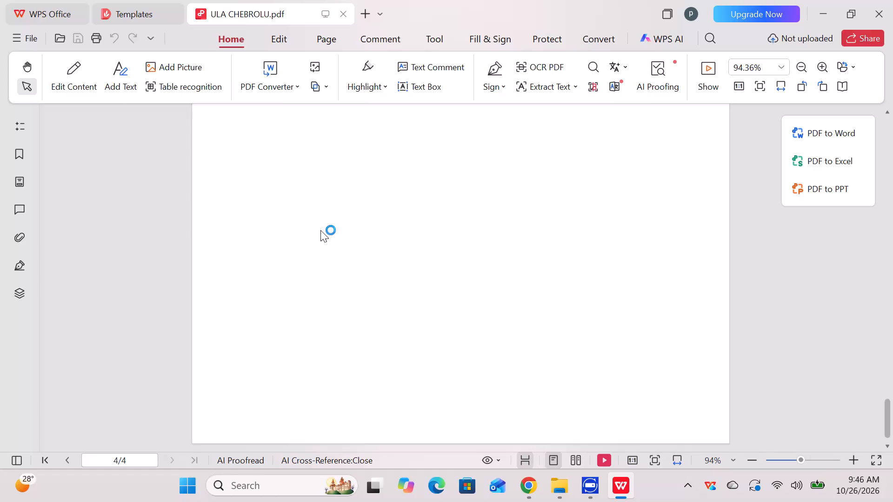
scroll(320, 230, "up", 1)
scroll(320, 230, "down", 2)
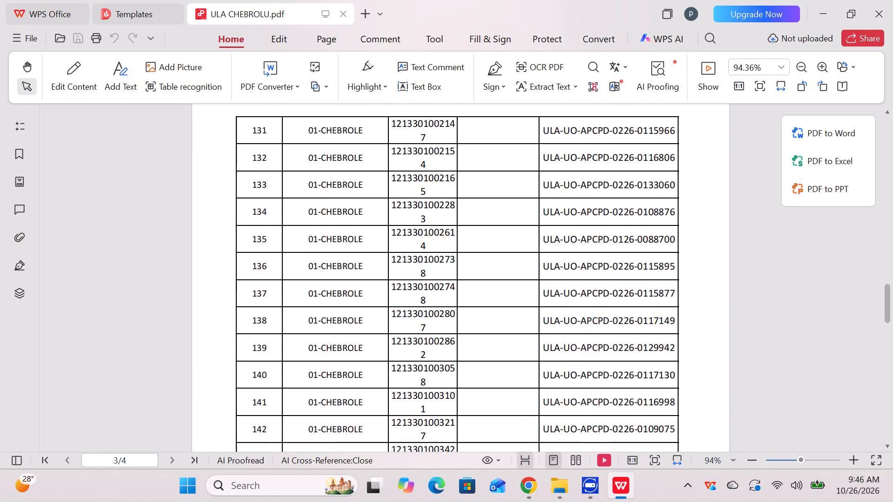
scroll(320, 230, "down", 3)
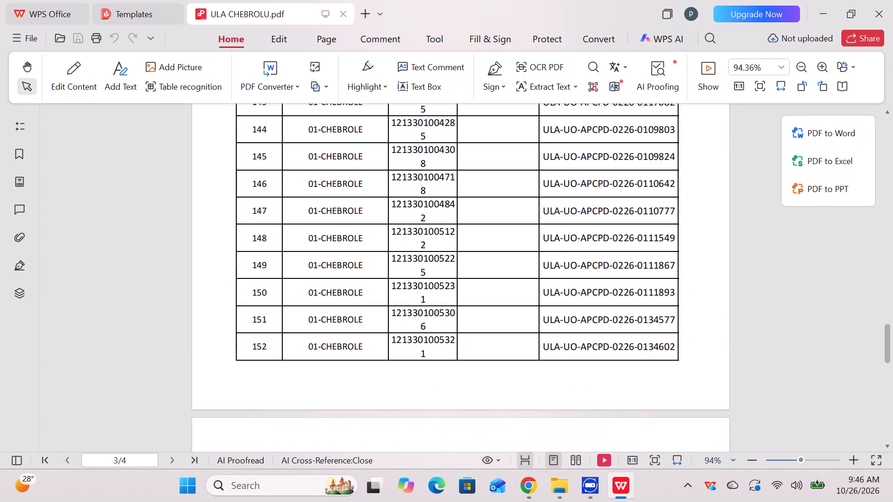
scroll(320, 230, "up", 6)
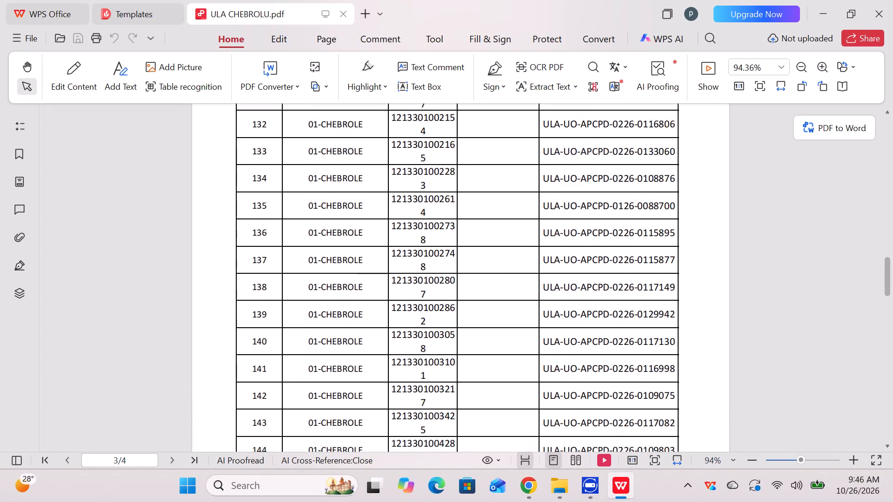
scroll(320, 230, "up", 5)
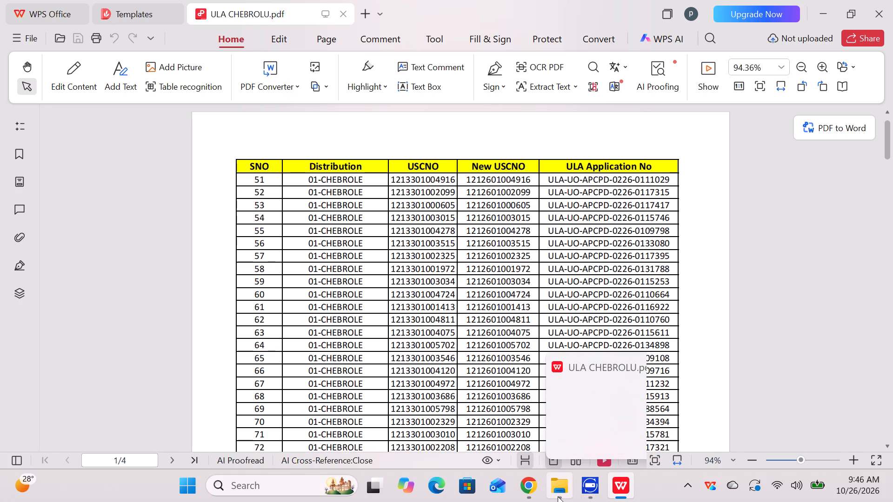
scroll(414, 320, "left", 1)
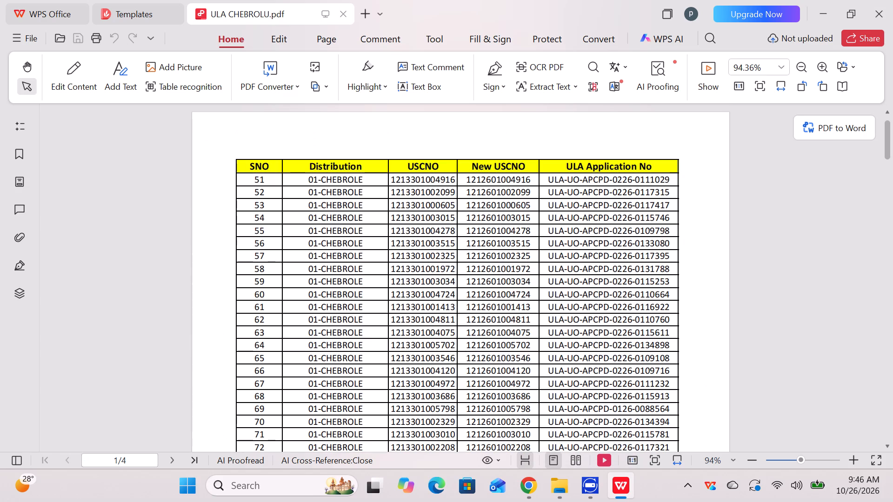
Open the CHEBROLU_USCNO_MAPPING_VERIFICATION PDF from Downloads and review its readable old-to-new USCNO mapping through the last page.
left_click(550, 401)
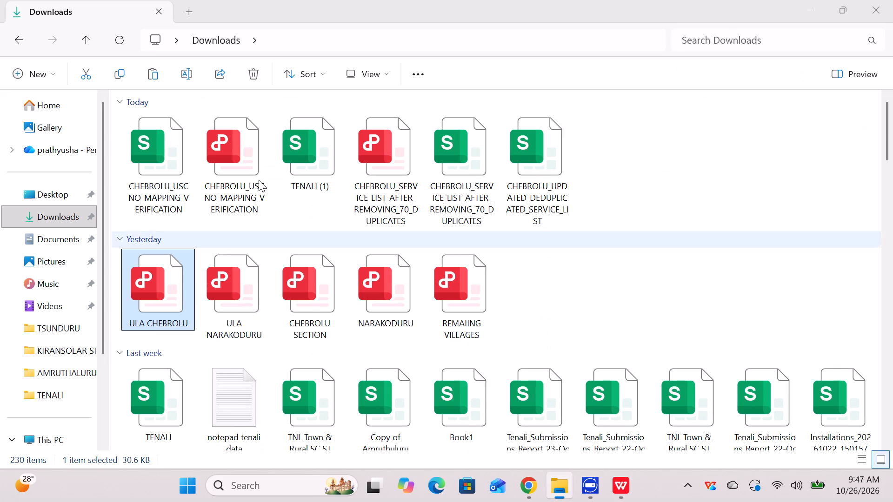
double_click(233, 157)
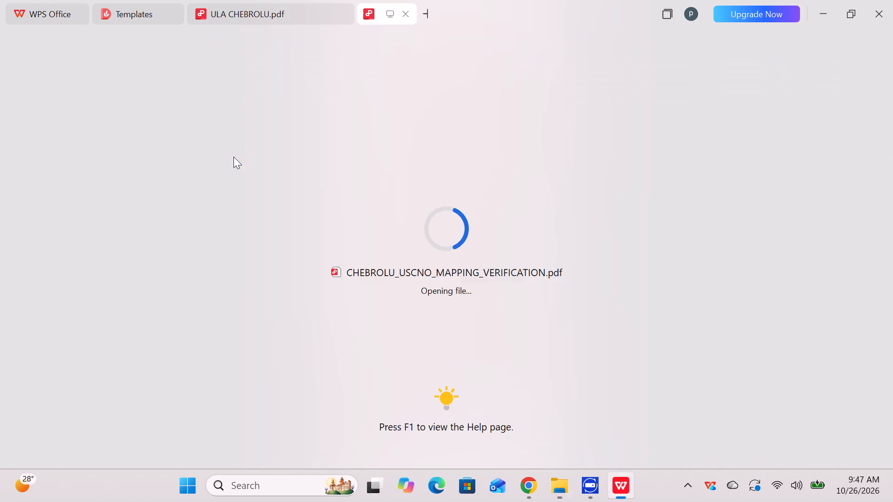
scroll(485, 324, "down", 1)
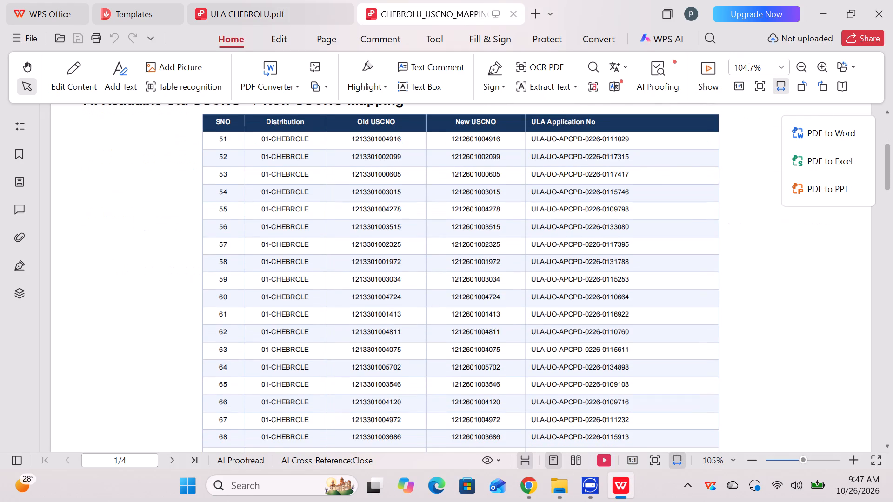
scroll(485, 324, "up", 1)
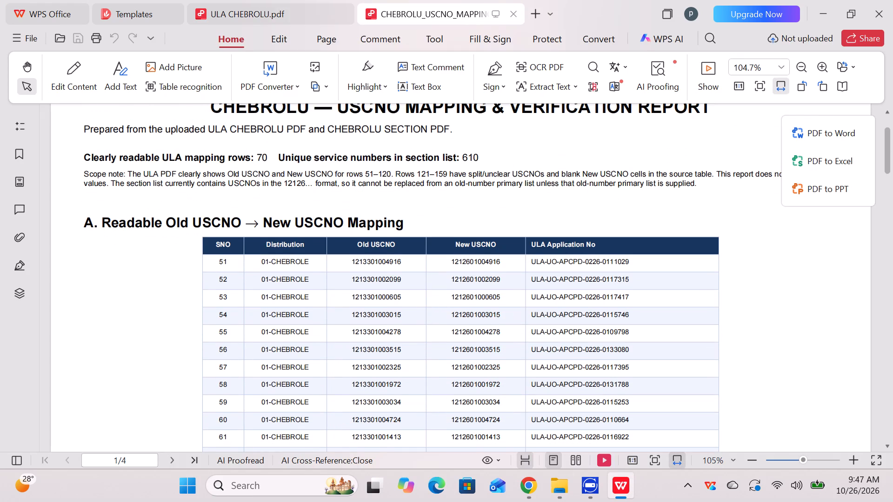
scroll(479, 373, "down", 6)
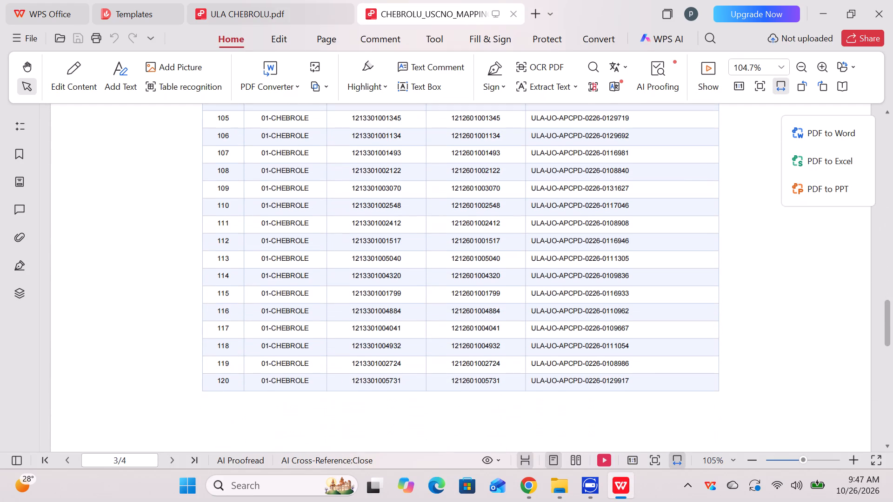
scroll(479, 373, "down", 3)
scroll(479, 373, "up", 1)
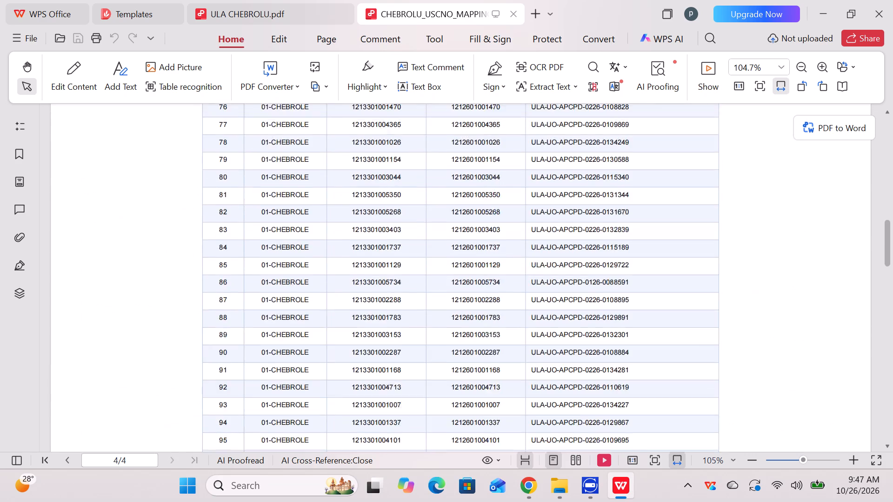
scroll(479, 373, "up", 2)
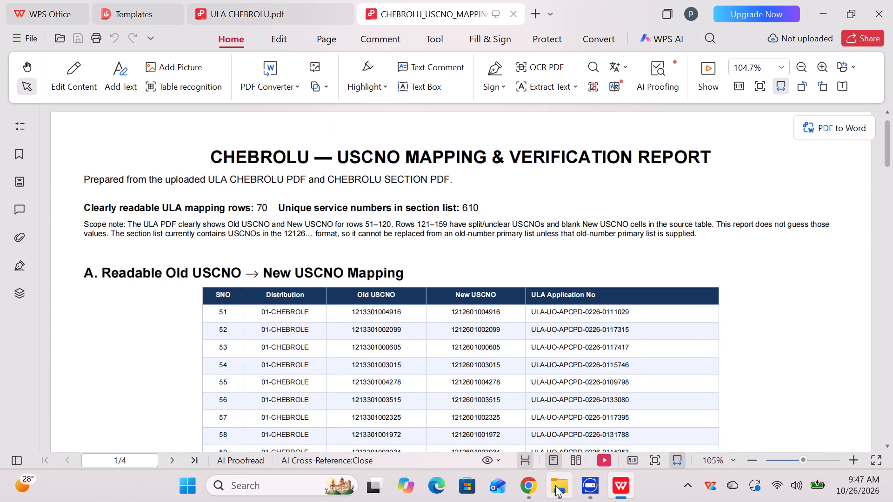
Compare the ULA CHEBROLU source list with the mapping verification PDF by alternating between them, and close both files.
left_click(562, 419)
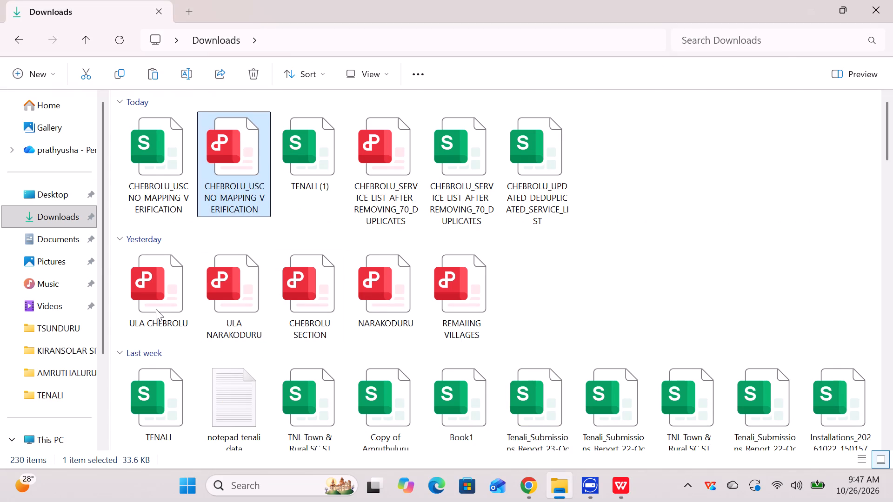
double_click(156, 309)
scroll(424, 264, "down", 2)
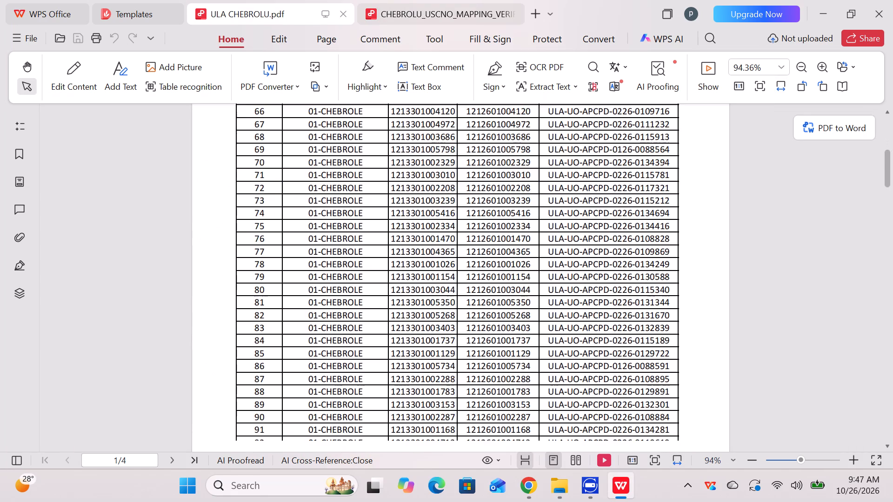
scroll(424, 264, "down", 3)
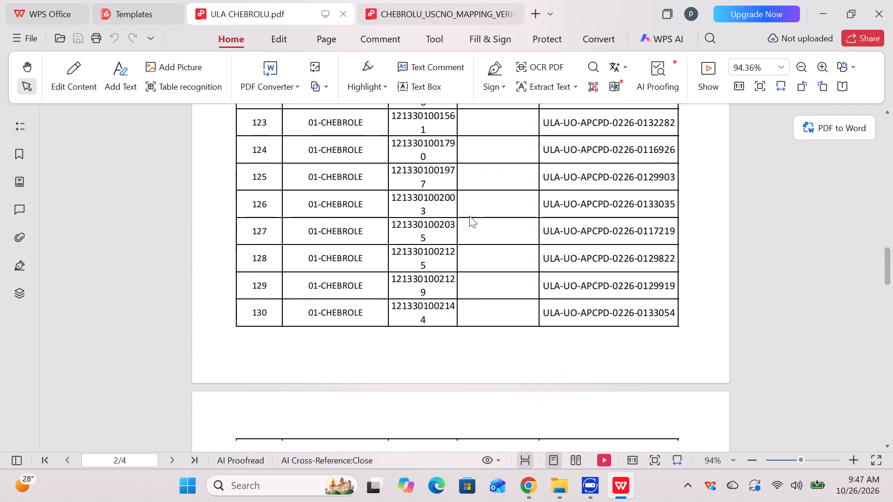
scroll(411, 187, "up", 1)
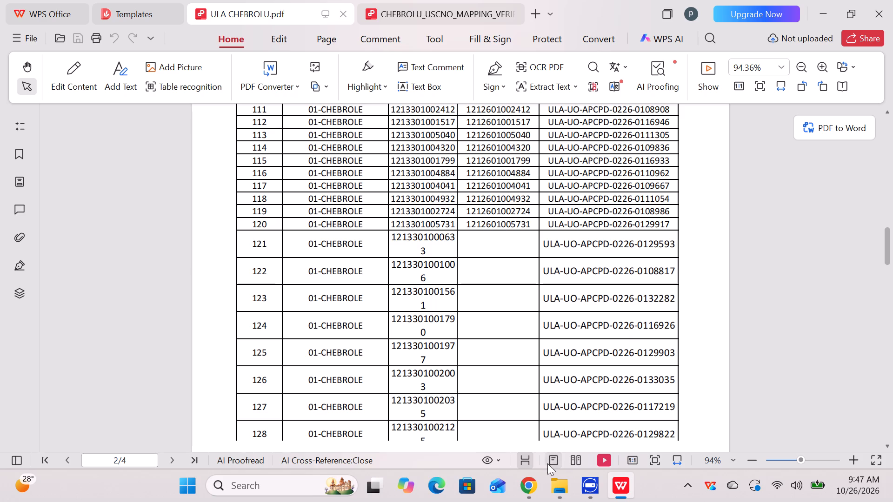
left_click(553, 429)
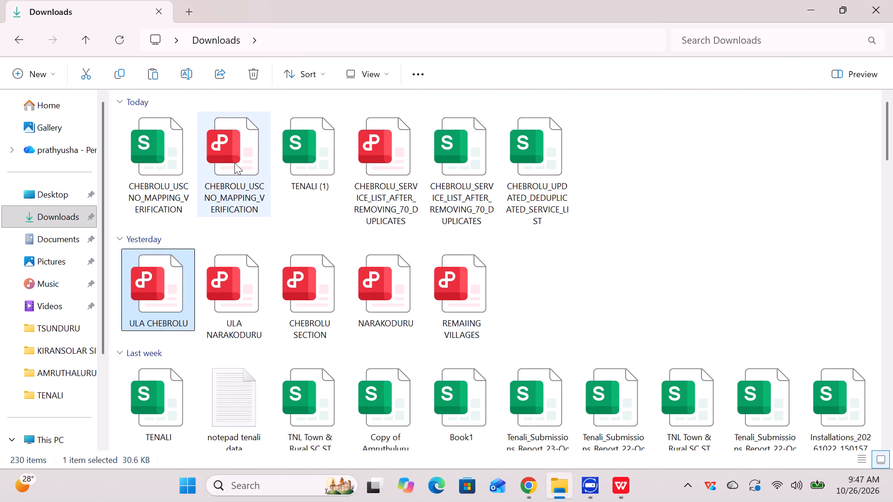
double_click(241, 160)
scroll(472, 298, "down", 1)
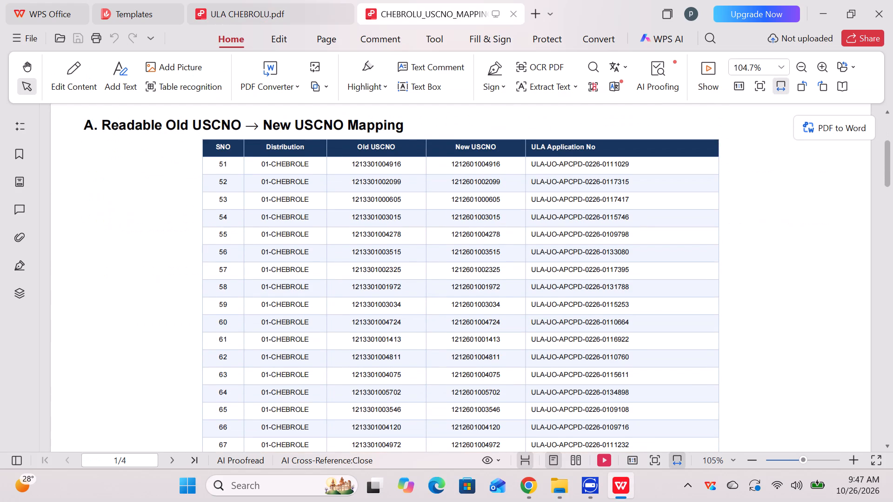
scroll(472, 298, "down", 1)
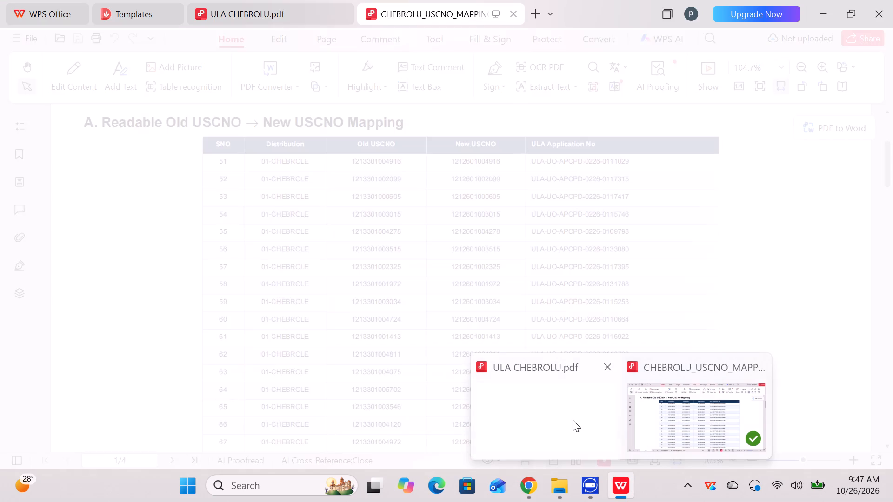
left_click(573, 420)
scroll(297, 295, "up", 7)
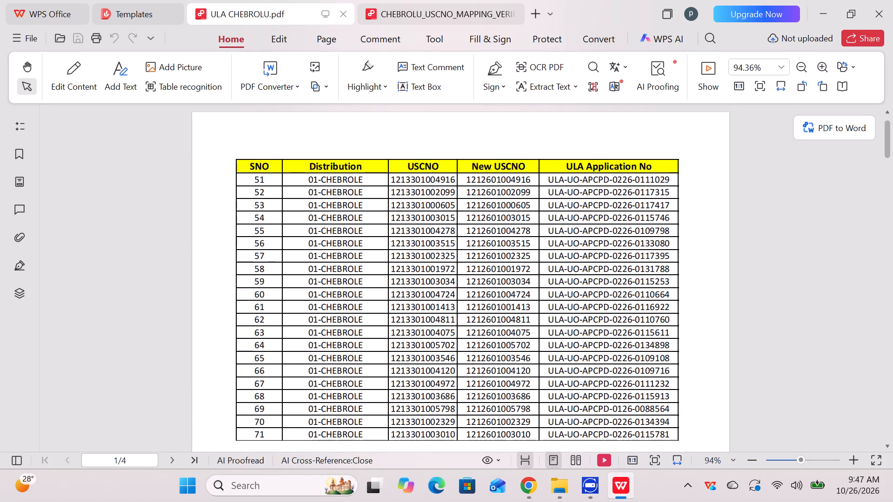
scroll(434, 240, "down", 1)
left_click(890, 7)
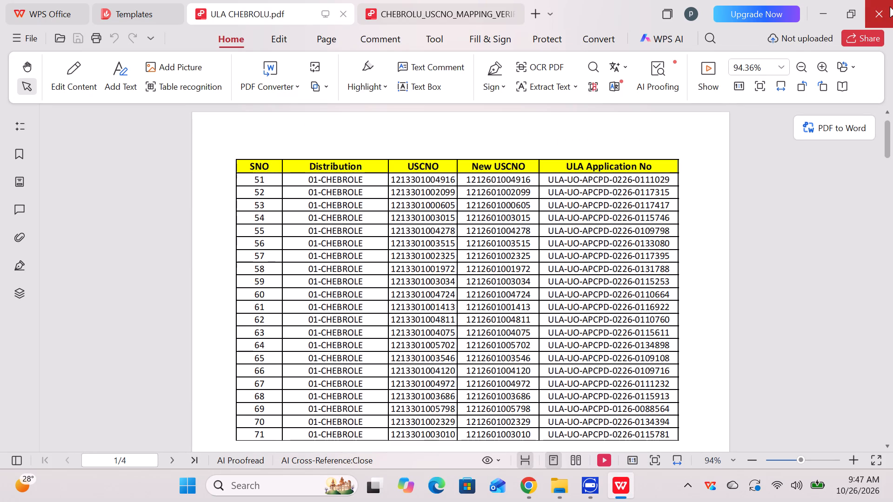
Close the Software Update Notification window.
left_click(624, 171)
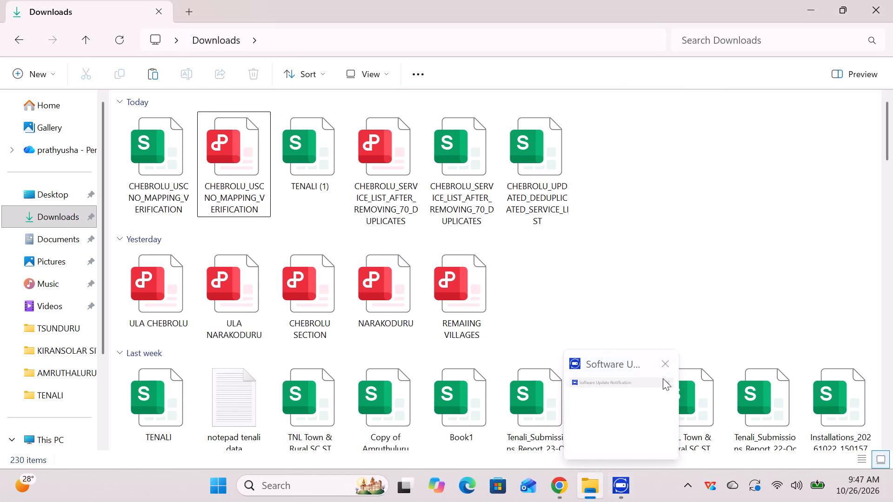
left_click(671, 364)
left_click(695, 214)
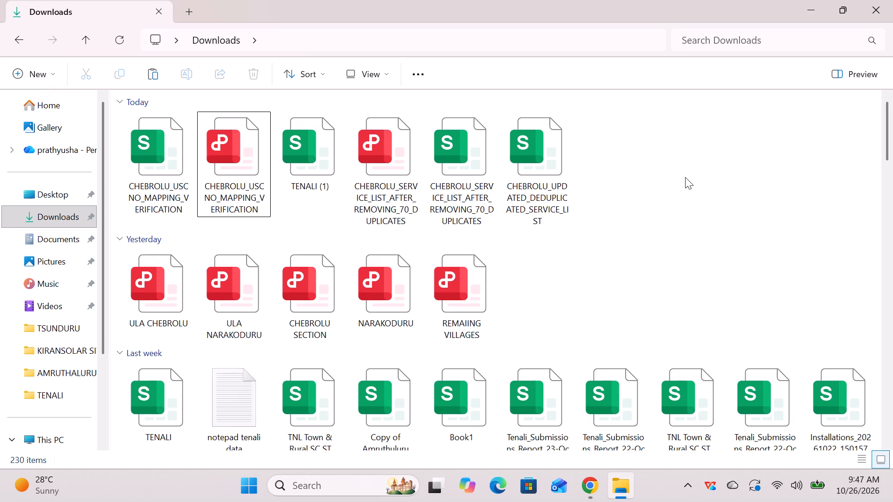
left_click(691, 189)
Open the TNL_SC_ST_MMS_Progress_Dashboard workbook from the TENALI folder.
left_click(47, 394)
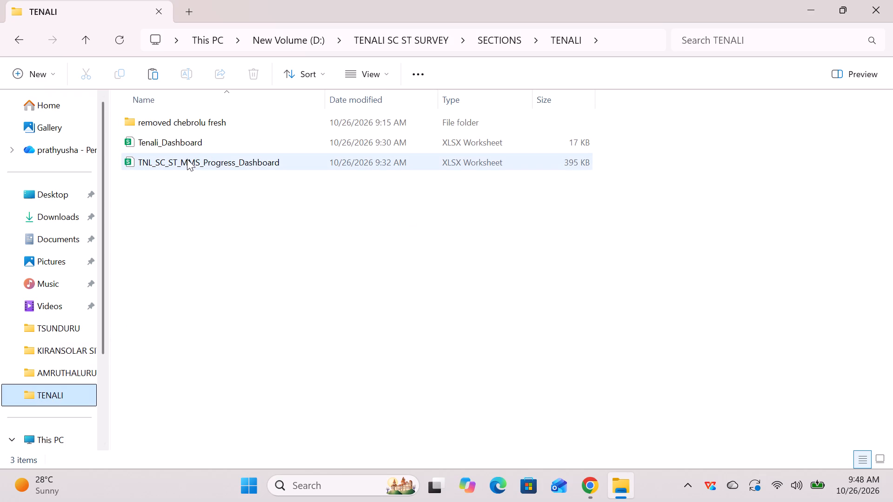
double_click(186, 160)
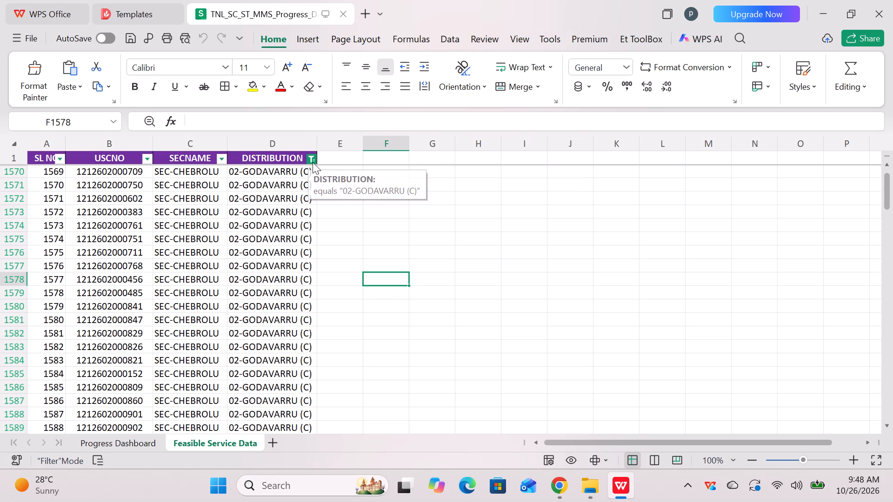
Examine the distribution names and their counts in the DISTRIBUTION column's filter on the Feasible Service Data sheet.
left_click(313, 162)
scroll(419, 251, "down", 5)
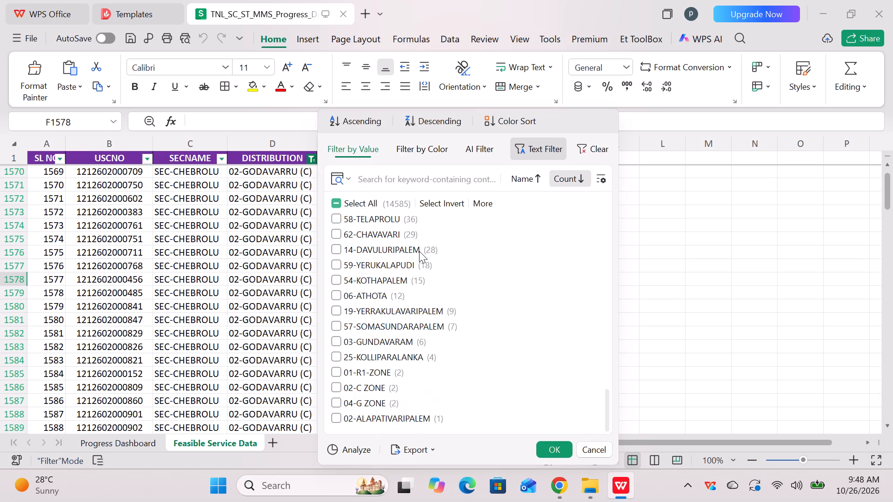
scroll(419, 251, "up", 6)
scroll(419, 251, "down", 4)
scroll(419, 251, "up", 5)
scroll(419, 251, "down", 4)
scroll(419, 251, "up", 6)
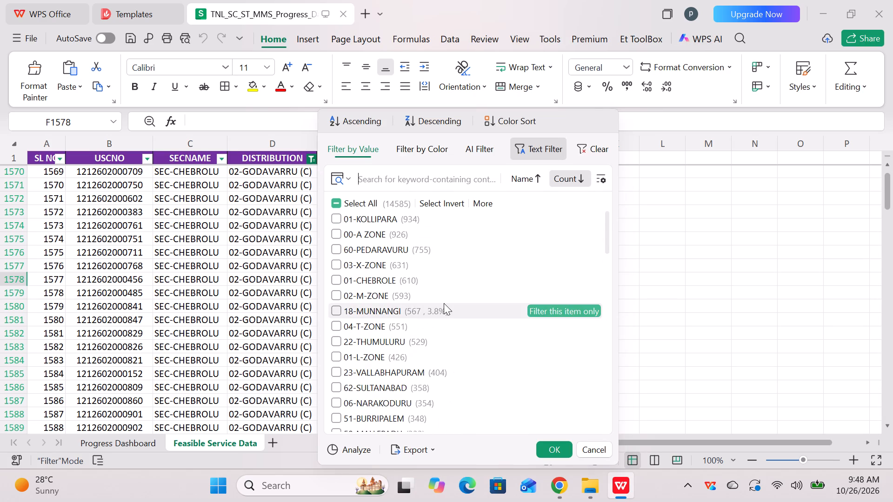
scroll(444, 303, "down", 2)
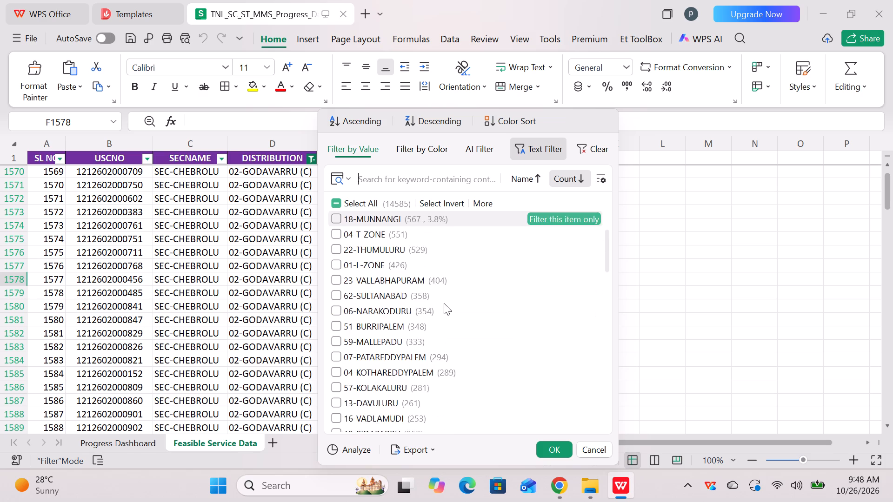
scroll(444, 303, "down", 3)
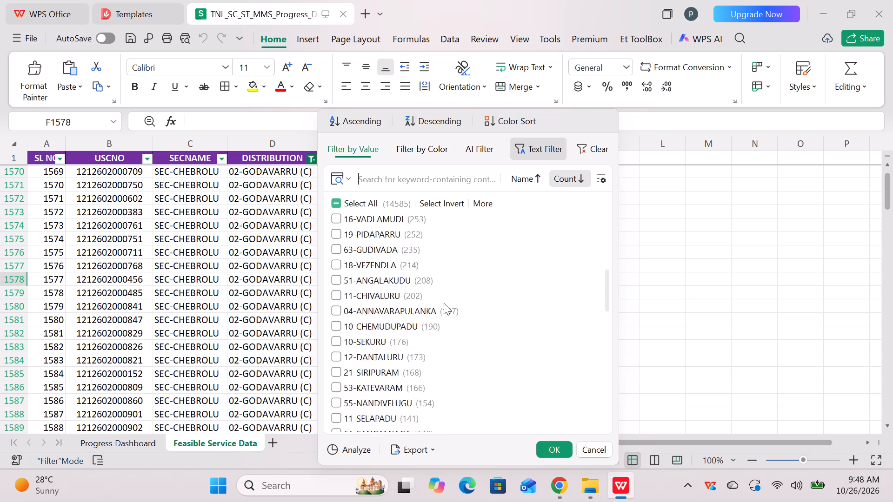
scroll(444, 303, "down", 5)
scroll(444, 303, "up", 4)
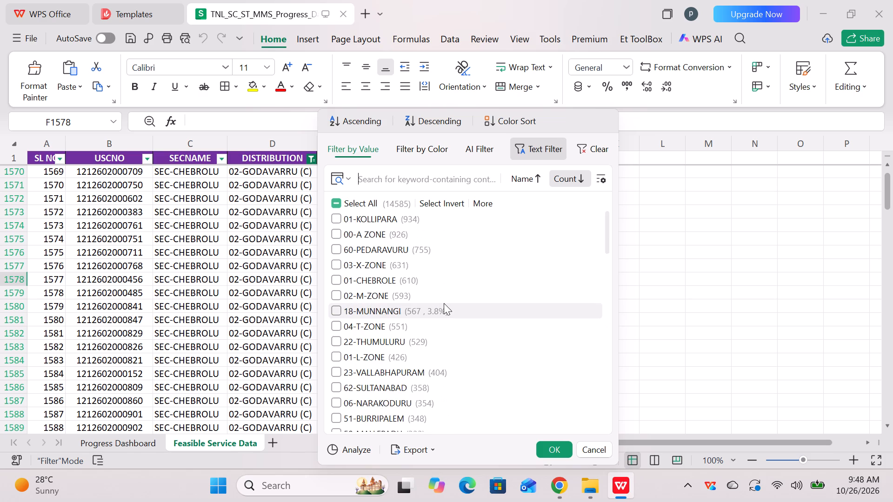
scroll(444, 303, "up", 8)
Order the DISTRIBUTION filter values by ascending count, then by name, review them to the end, and close the filter without applying changes.
left_click(576, 176)
scroll(465, 290, "up", 5)
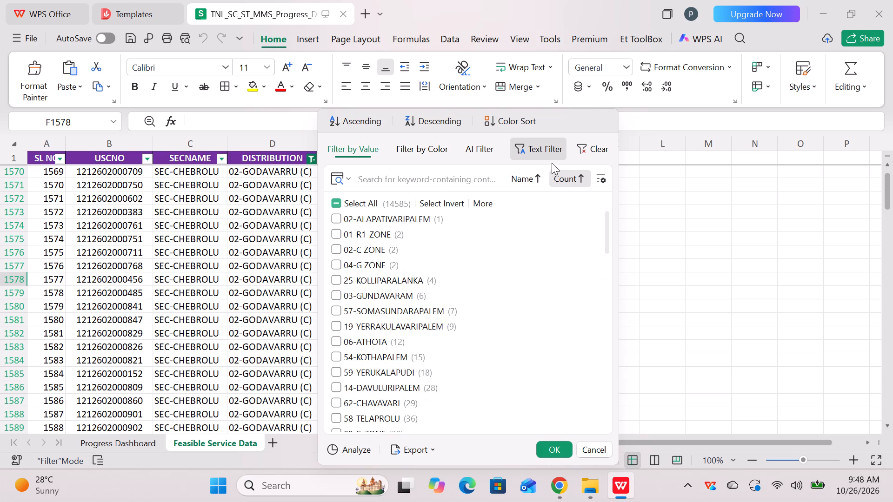
left_click(534, 178)
scroll(443, 344, "down", 2)
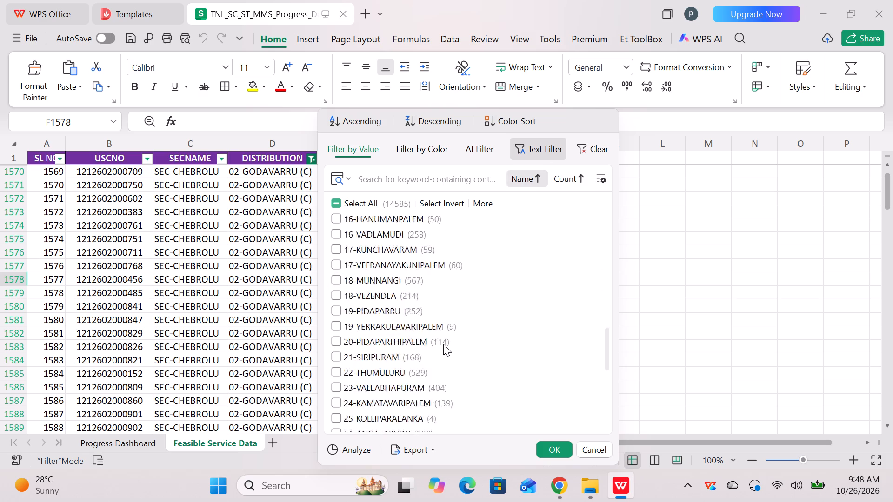
scroll(443, 344, "down", 6)
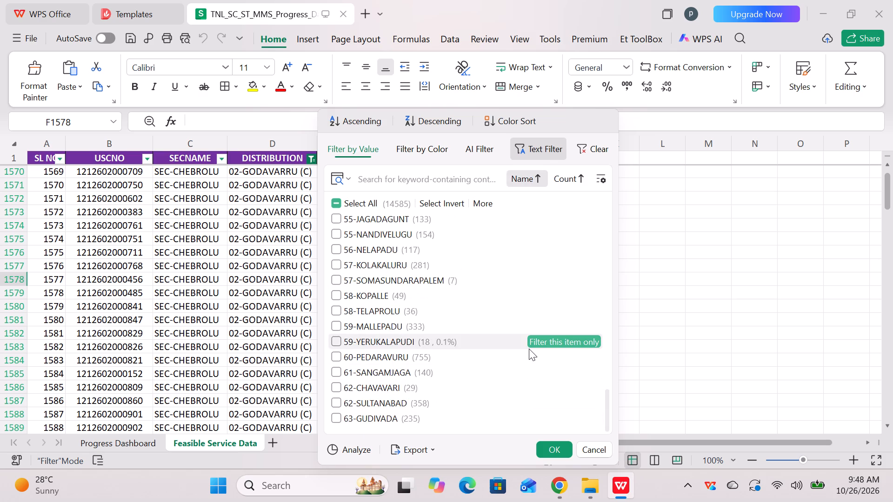
left_click(635, 289)
Save the TNL_SC_ST_MMS_Progress_Dashboard workbook and close it, returning to the TENALI folder.
key("ctrl+s")
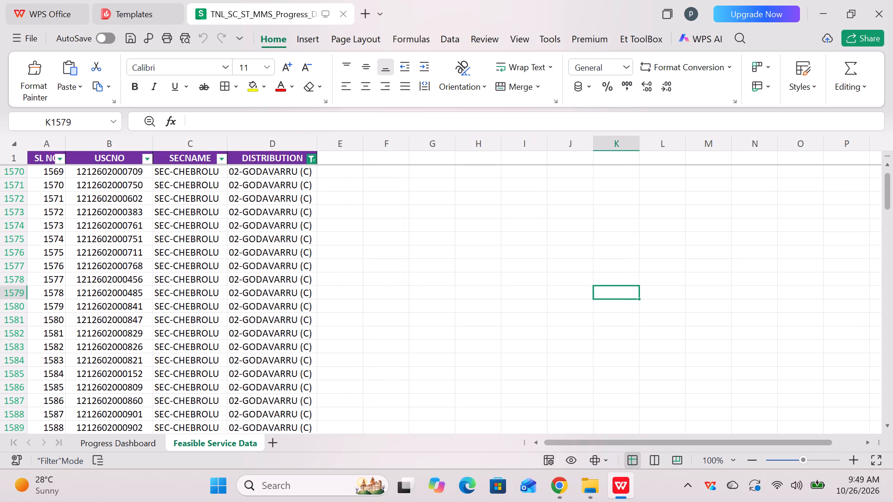
left_click(892, 9)
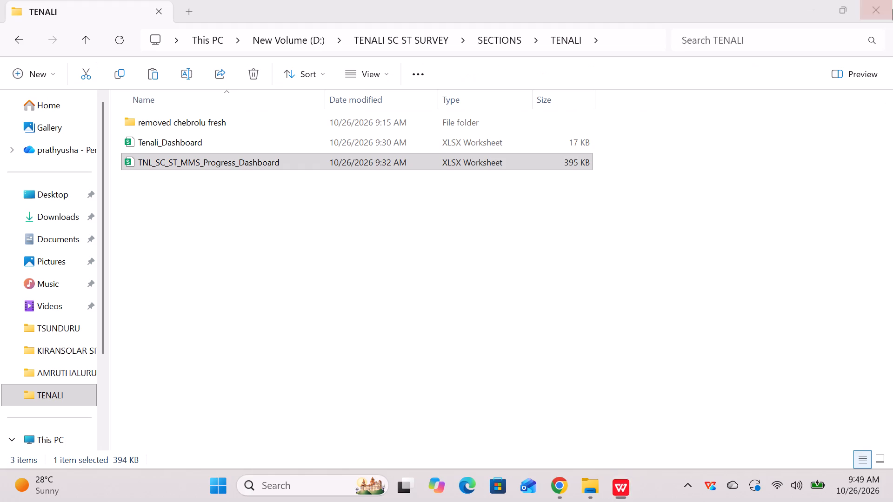
left_click(304, 260)
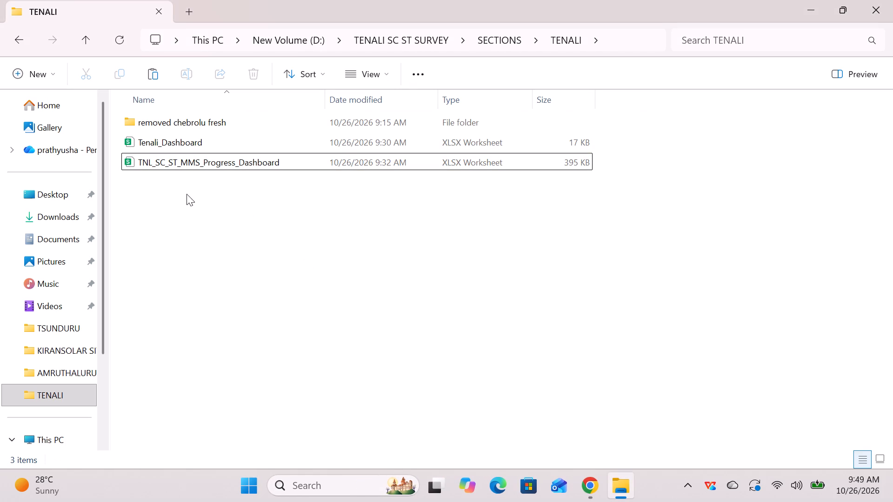
Rename the TNL_SC_ST_MMS_Progress_Dashboard file as Tenali_scst_servicenumbers_list.
left_click(223, 162)
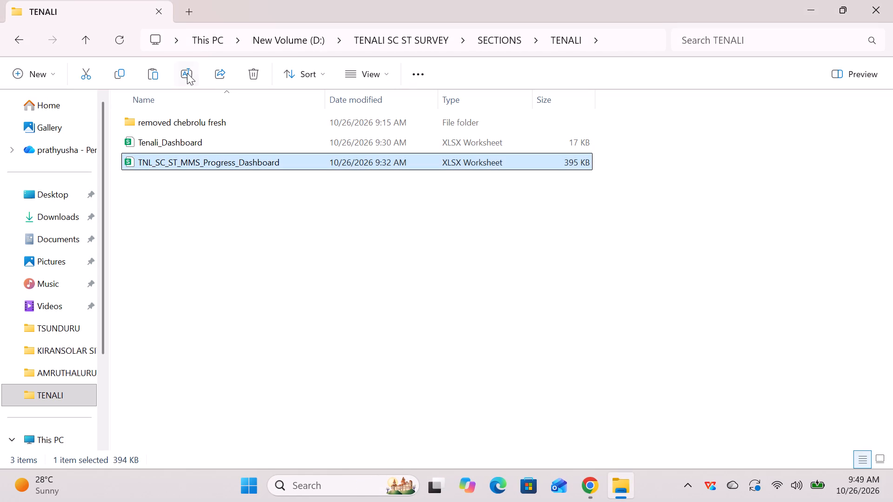
left_click(187, 73)
key("t")
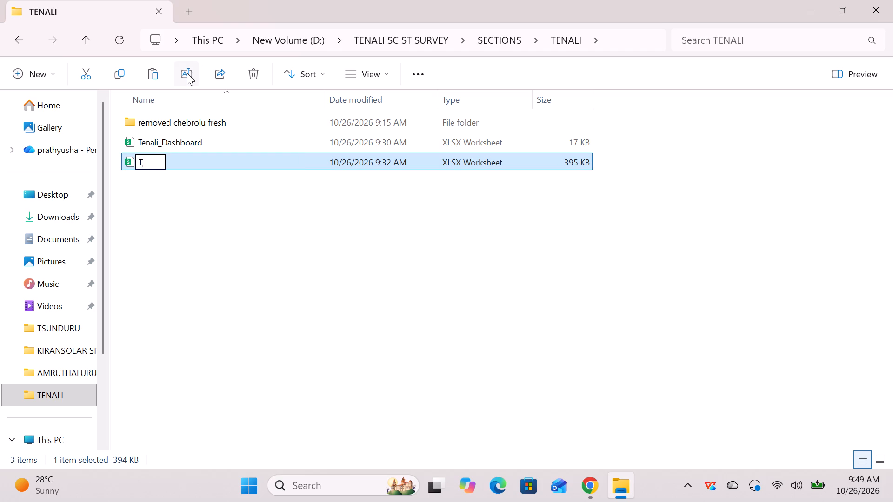
type("enali")
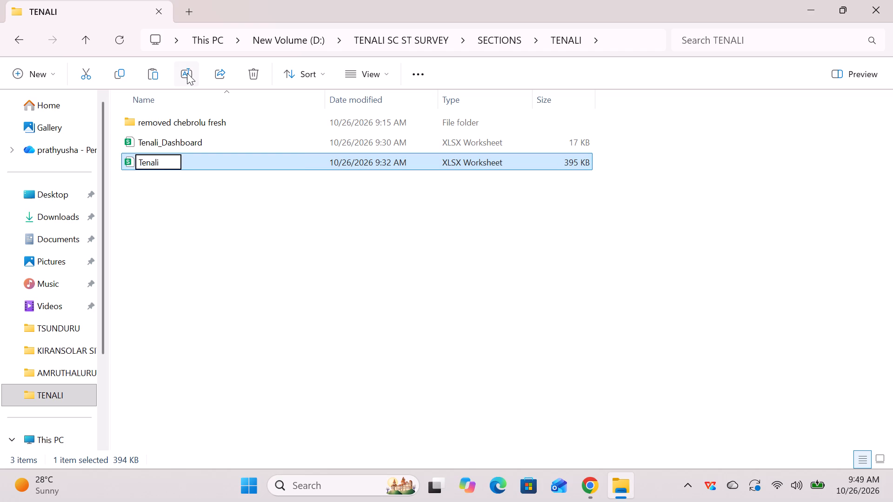
type("_scst")
key("space")
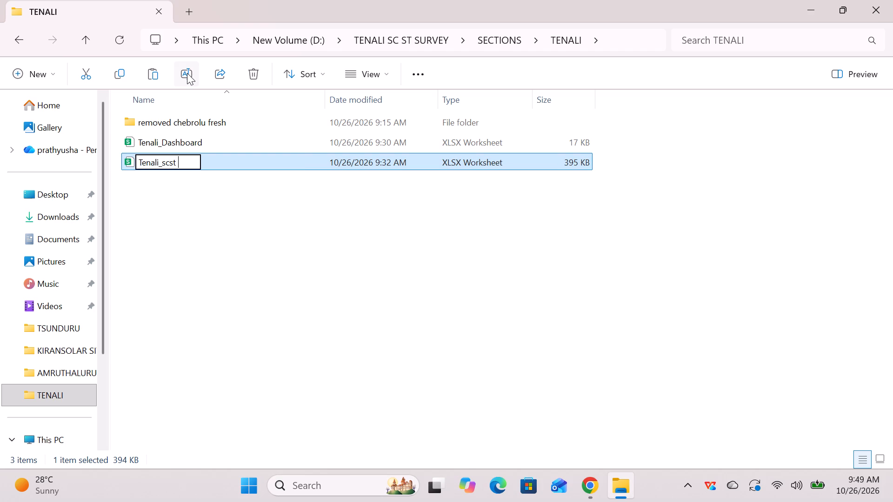
key("BackSpace")
type("_service")
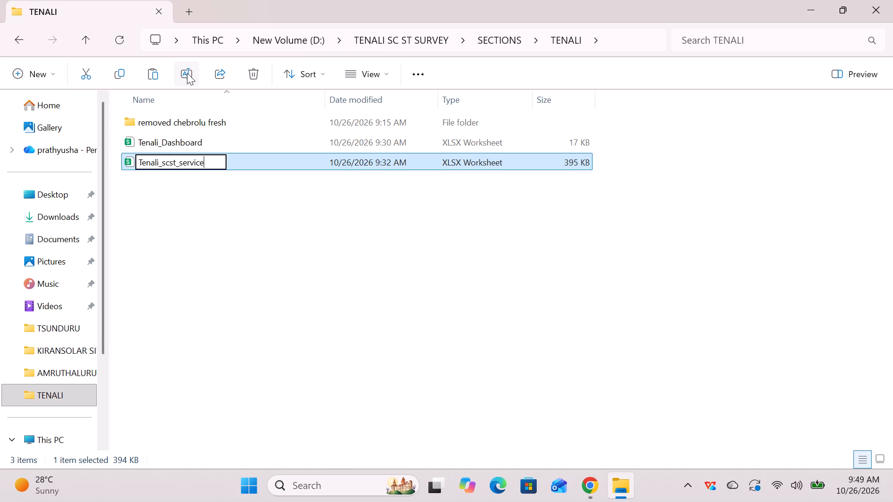
type("numbers")
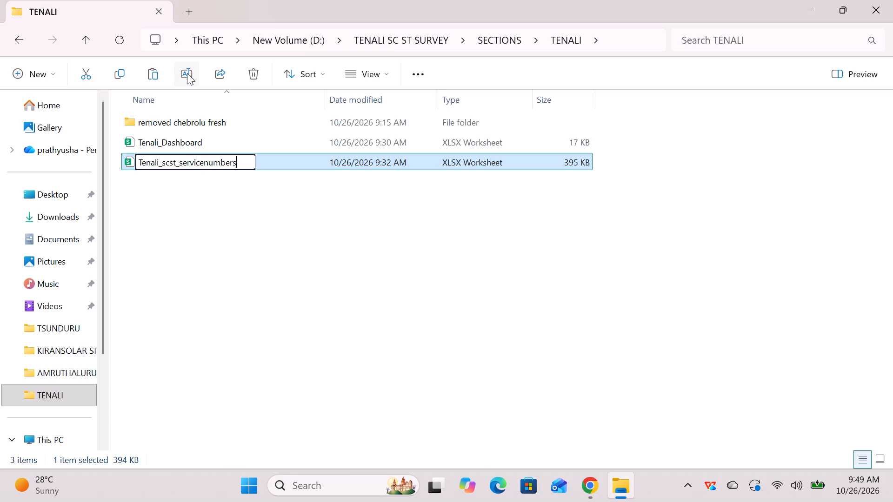
type("_list")
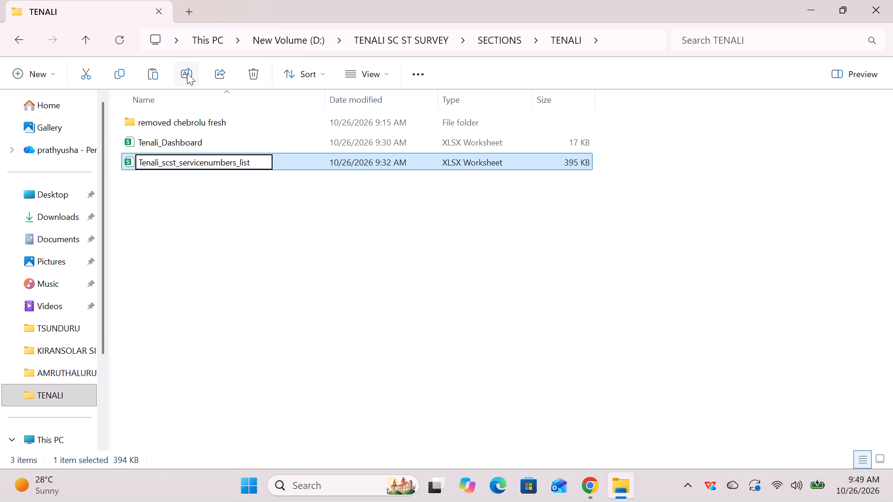
key("Return")
Correct the file name to Tenali_scst_service_numbers_list by adding an underscore between "service" and "numbers".
left_click(229, 155)
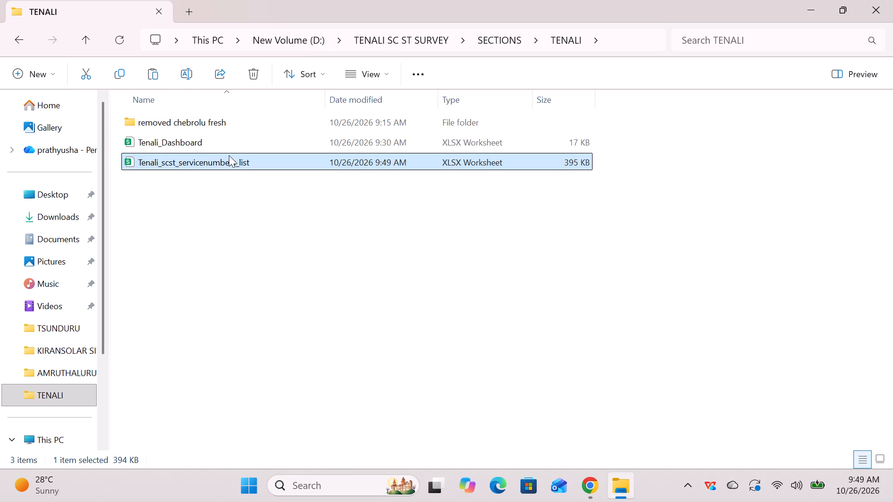
left_click(187, 79)
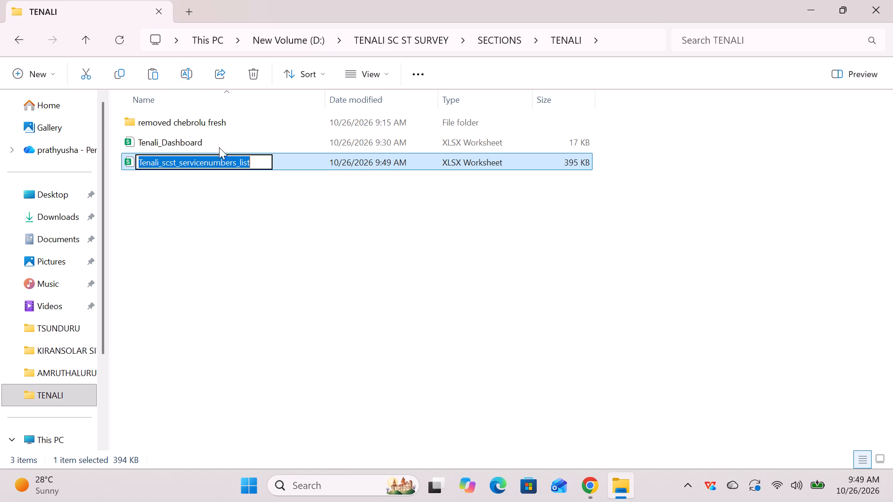
left_click(222, 161)
key("Left")
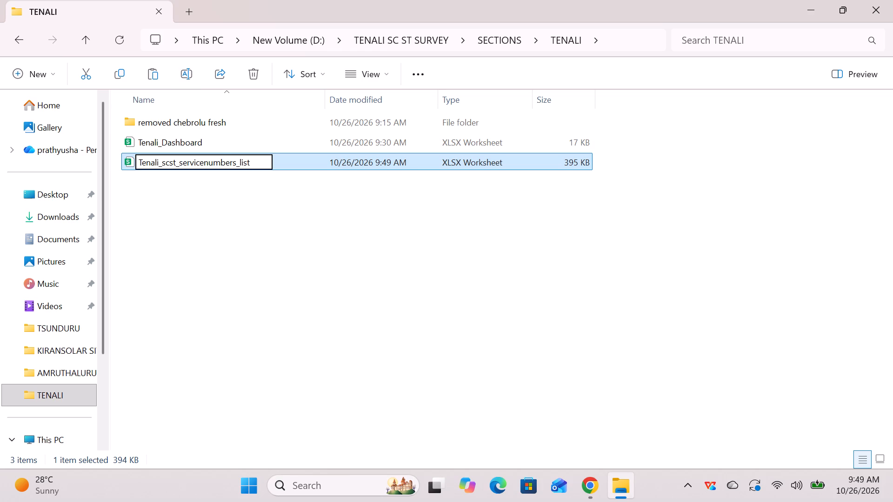
key("Left")
key("shift+underscore")
key("Left")
key("Left")
key("Right")
key("Right")
key("BackSpace")
key("Left")
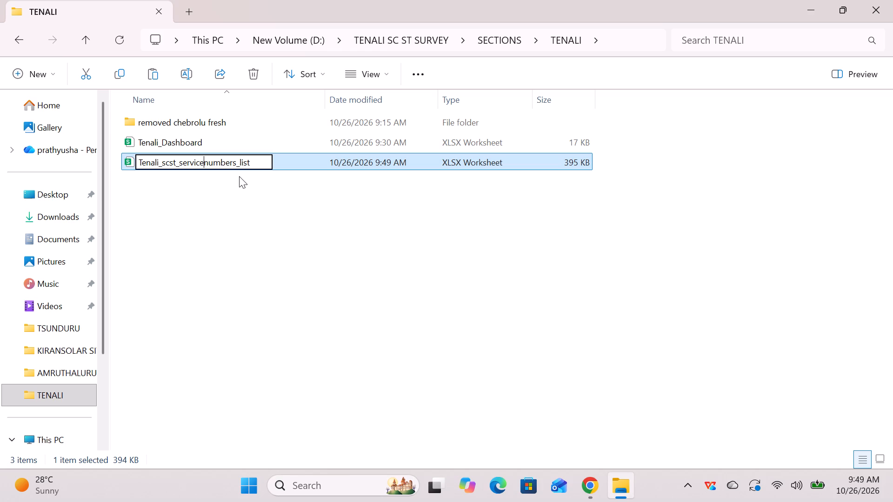
key("shift+underscore")
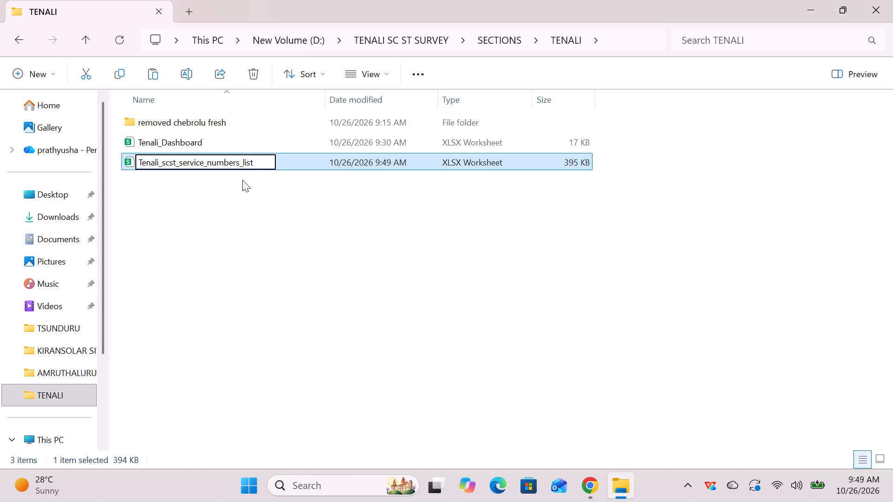
left_click(244, 181)
left_click(306, 196)
key("ctrl+s")
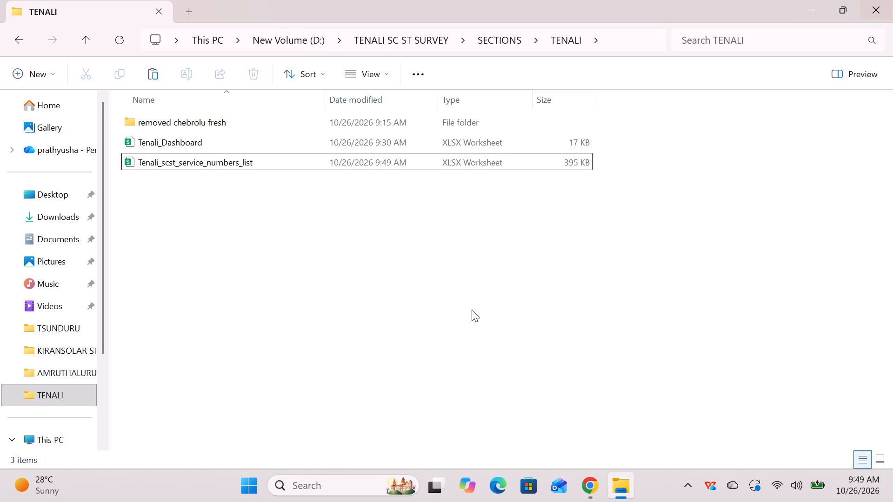
Open the Tenali_scst_service_numbers_list workbook to check it, and close it again.
left_click(269, 222)
double_click(218, 167)
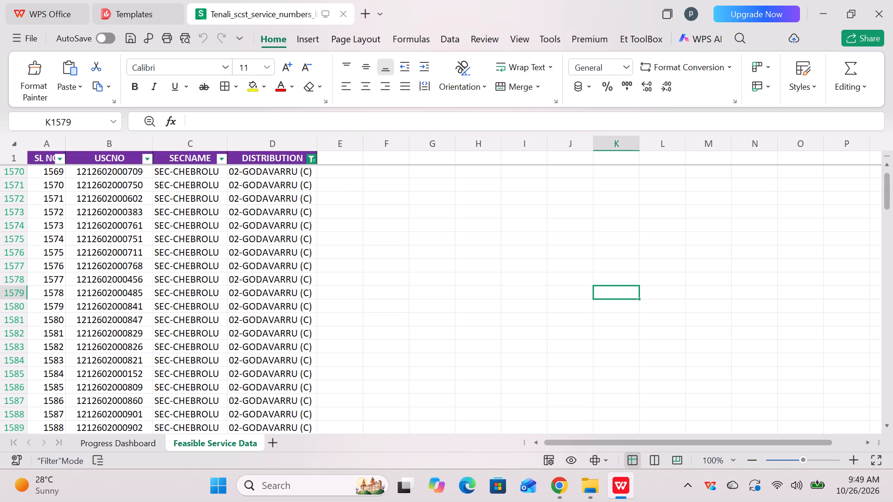
left_click(885, 15)
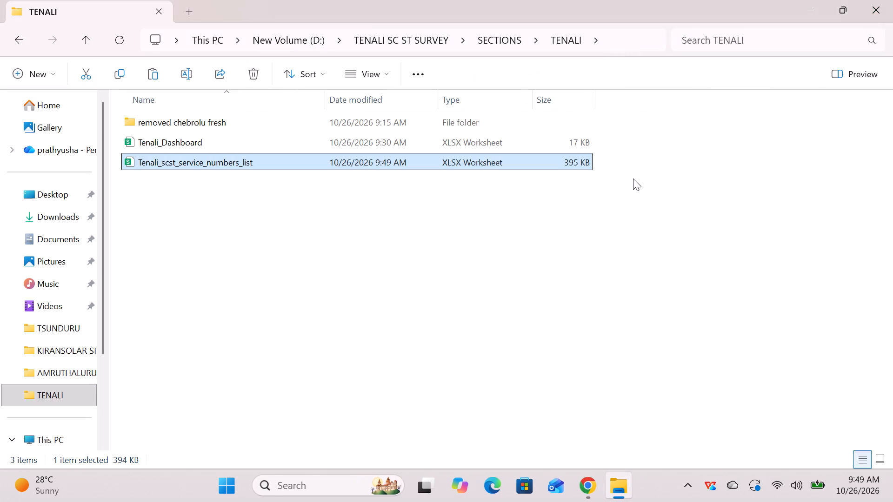
Open Tenali_scst_service_numbers_list in Excel, making Excel the permanent default for .xlsx files, and enable editing.
right_click(288, 152)
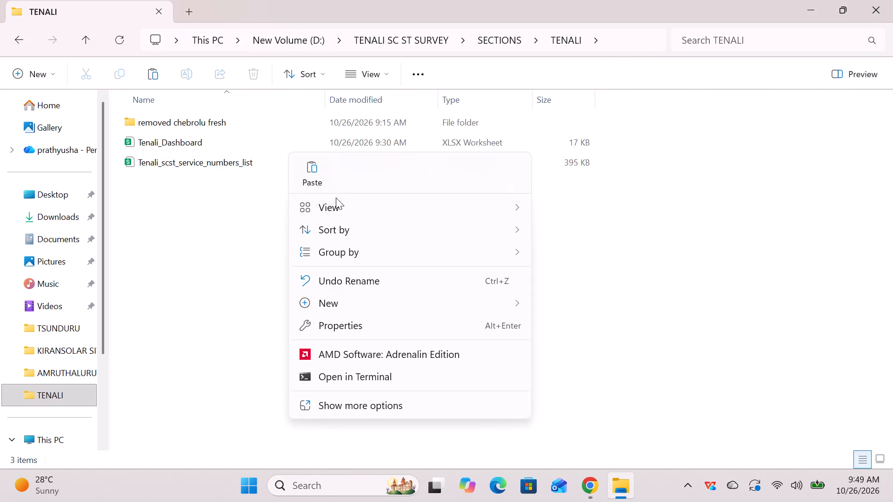
left_click_drag(224, 182, 200, 161)
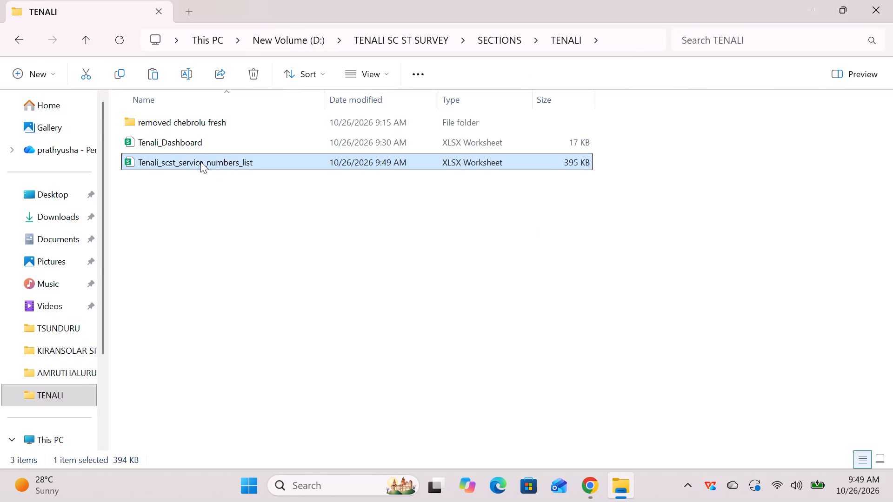
left_click(200, 161)
right_click(200, 161)
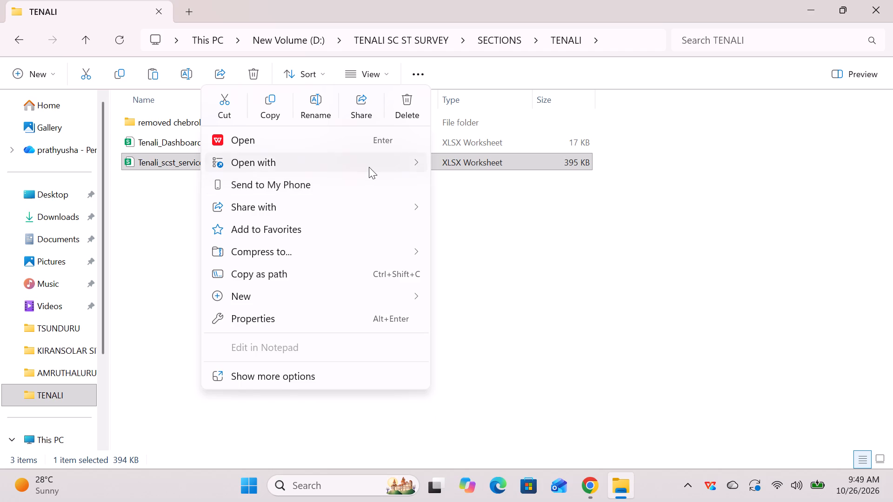
left_click(382, 167)
left_click(497, 233)
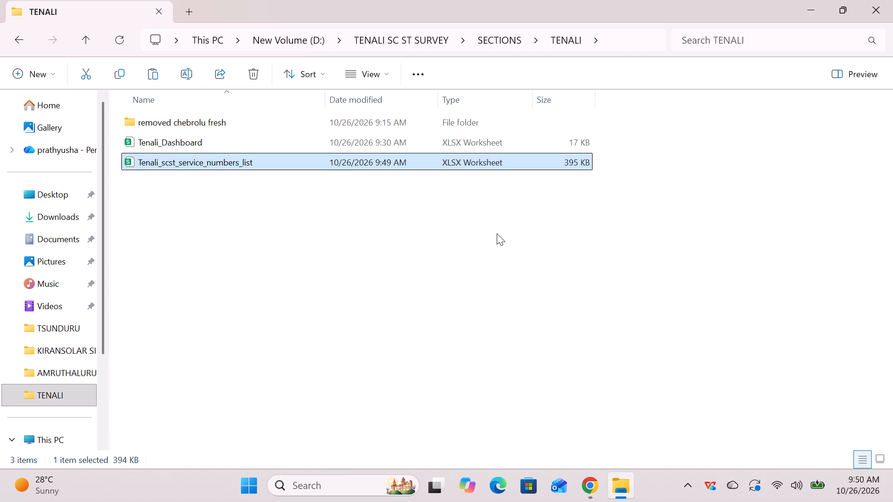
left_click(374, 199)
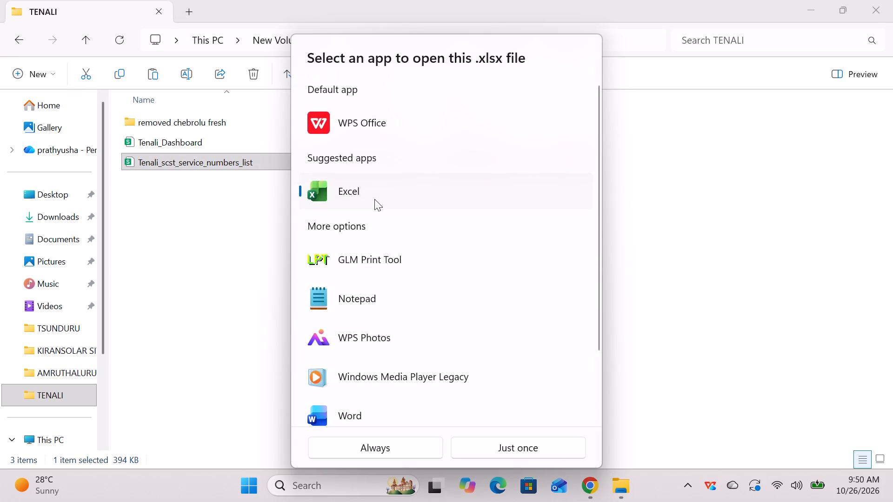
left_click(368, 446)
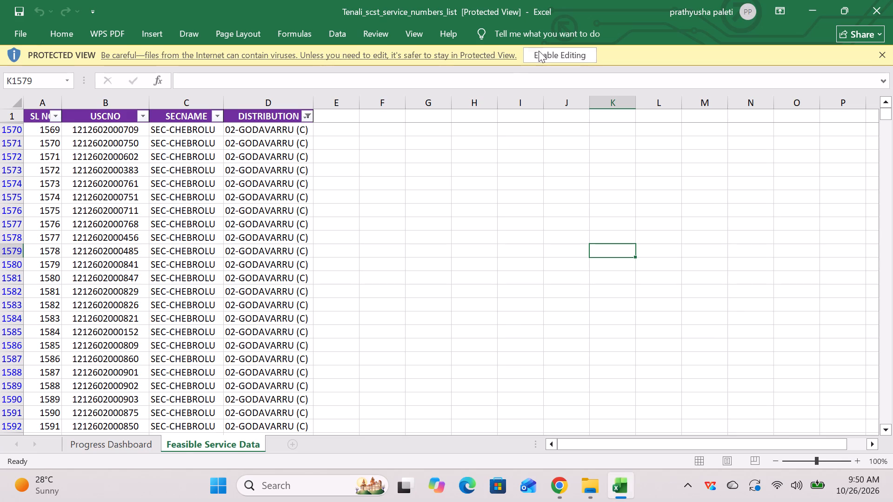
left_click(573, 57)
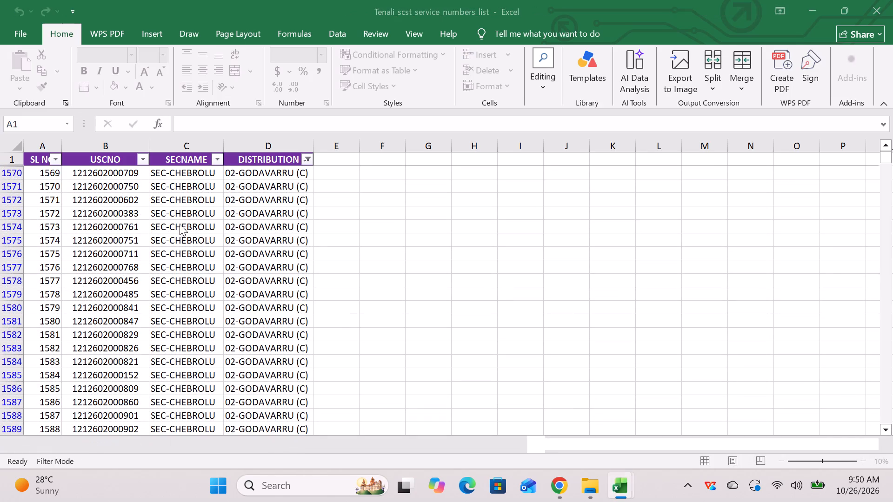
Count the filtered 02-GODAVARRU (C) USCNO entries on the Feasible Service Data sheet, from the first to the last service number.
scroll(139, 251, "down", 1)
scroll(139, 251, "up", 2)
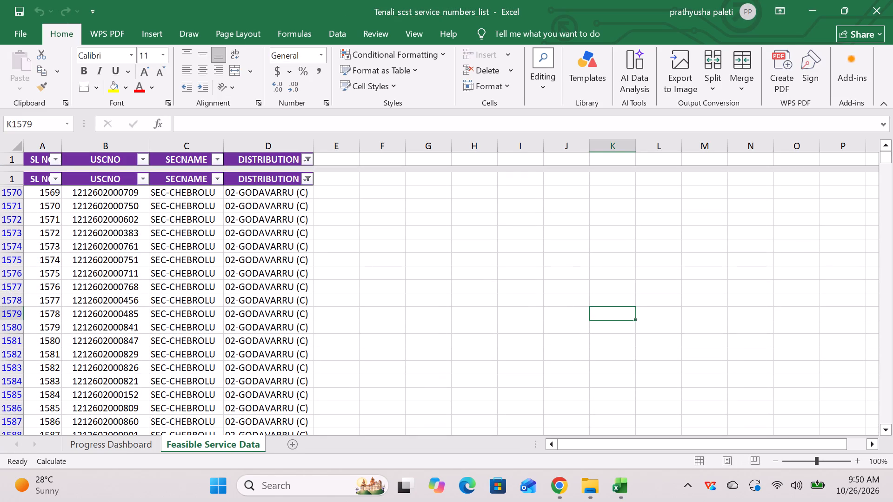
left_click_drag(89, 173, 117, 476)
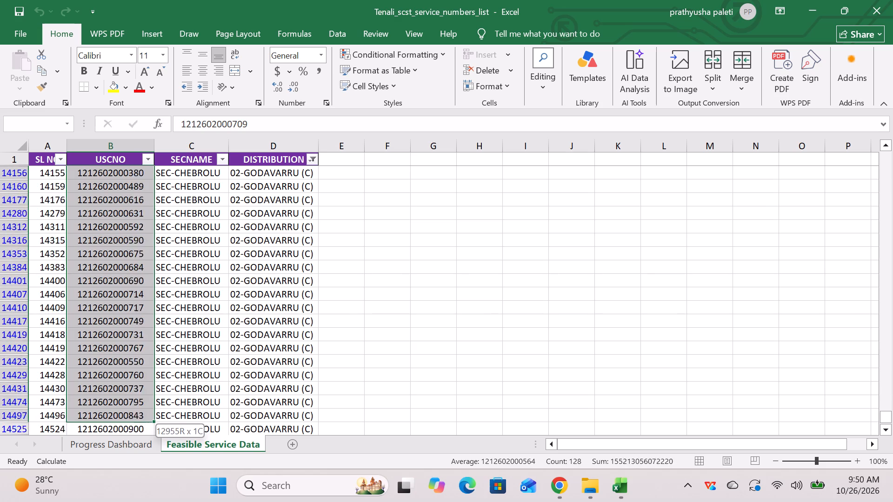
left_click_drag(117, 476, 124, 336)
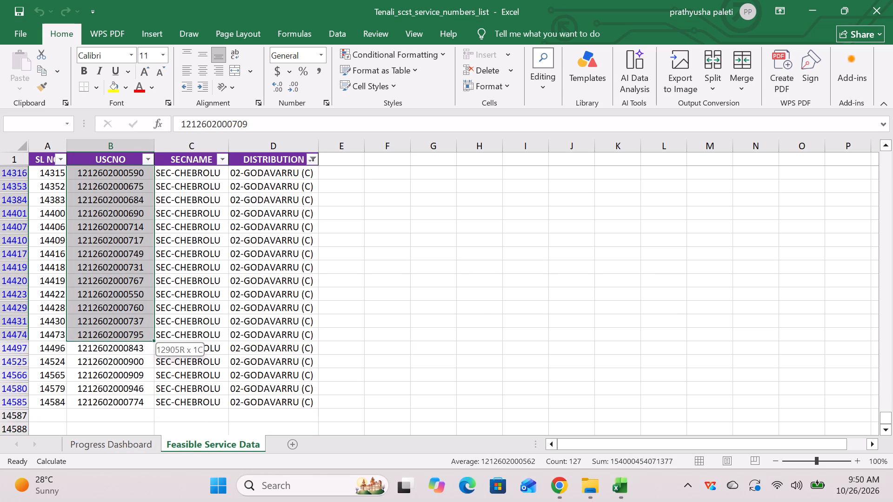
left_click_drag(124, 336, 133, 400)
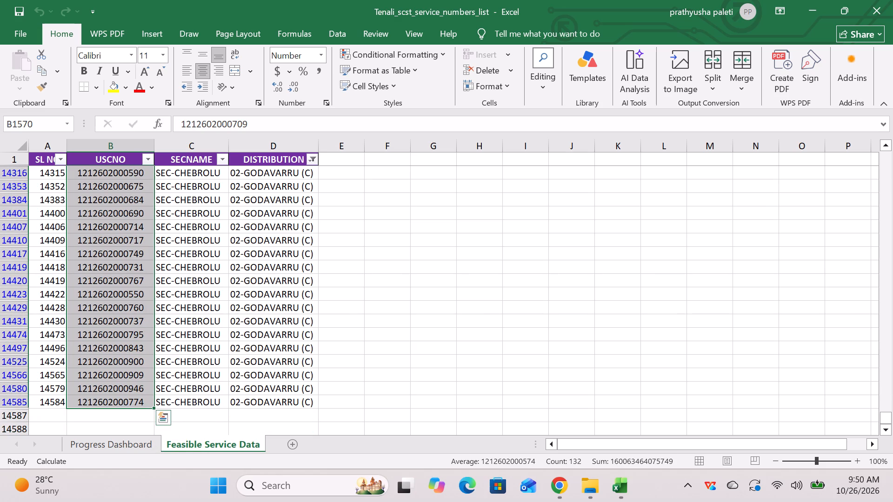
left_click(417, 339)
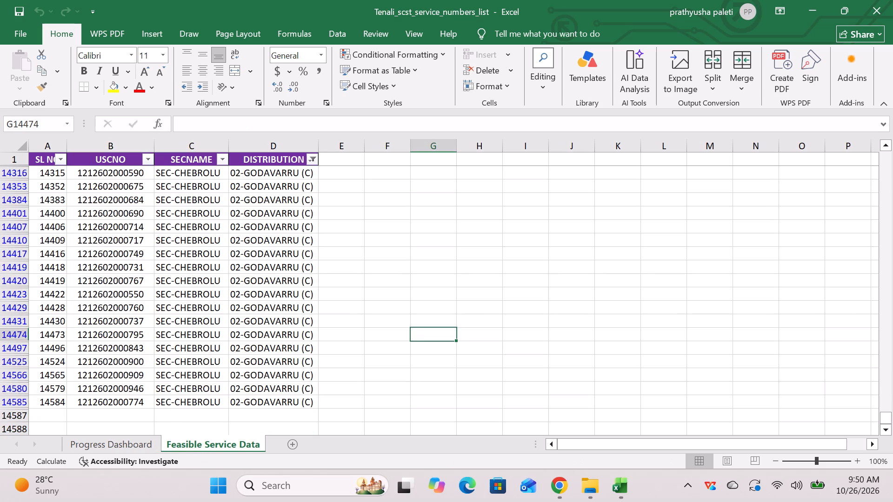
Save the Tenali_scst_service_numbers_list workbook and close it.
key("ctrl+s")
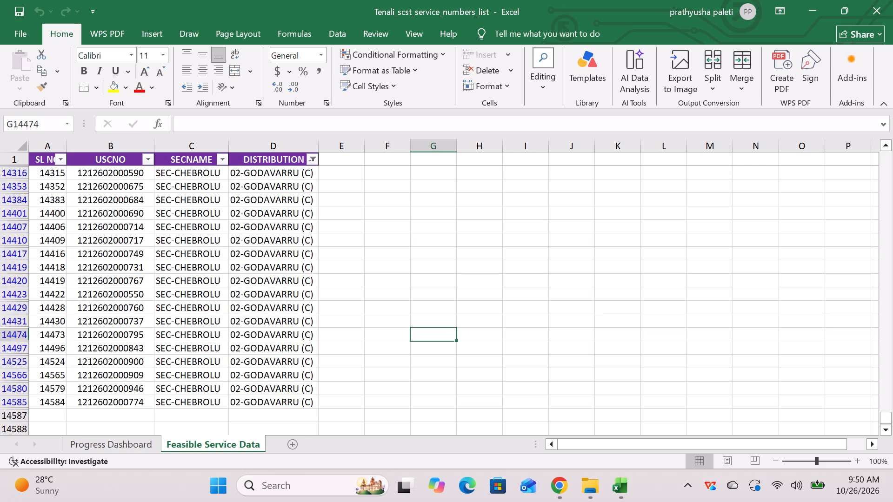
scroll(470, 246, "up", 3)
left_click(449, 282)
key("ctrl+s")
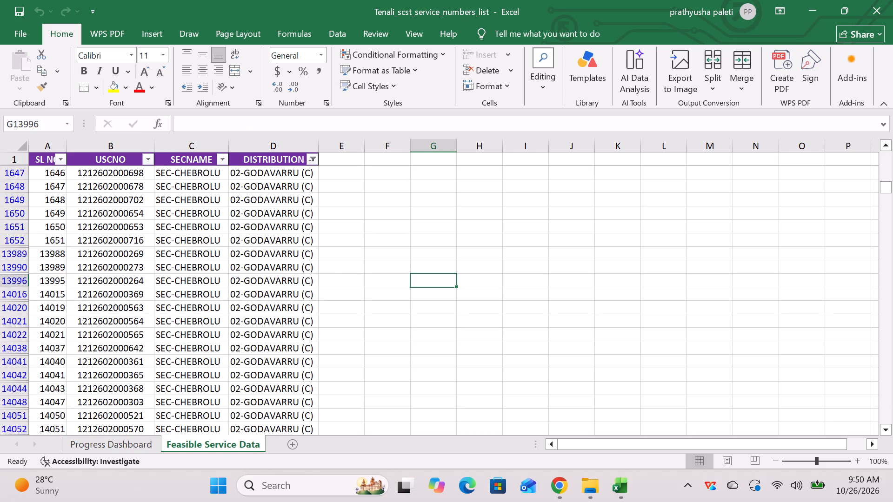
left_click(880, 7)
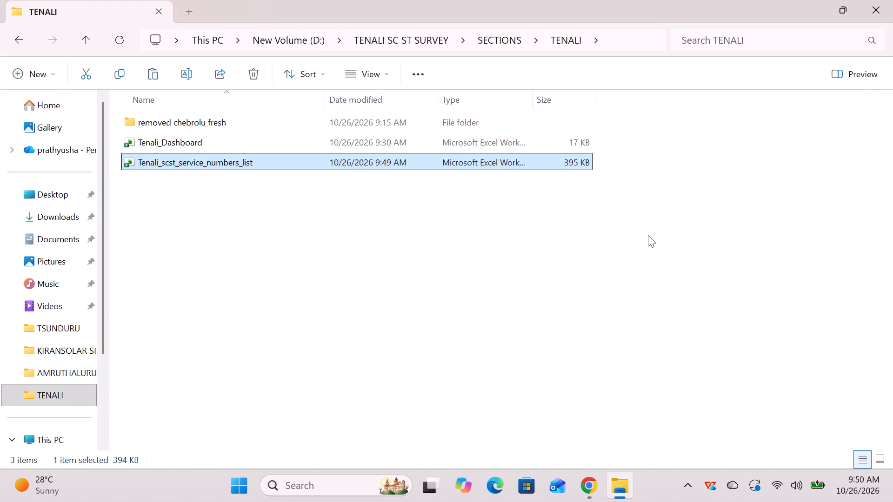
Open the TENALI (1) workbook from the Downloads folder.
left_click(60, 220)
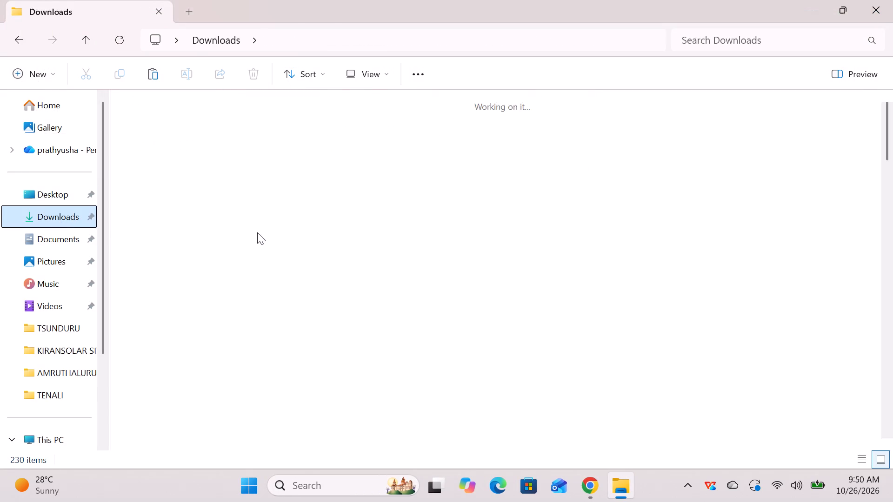
left_click(292, 186)
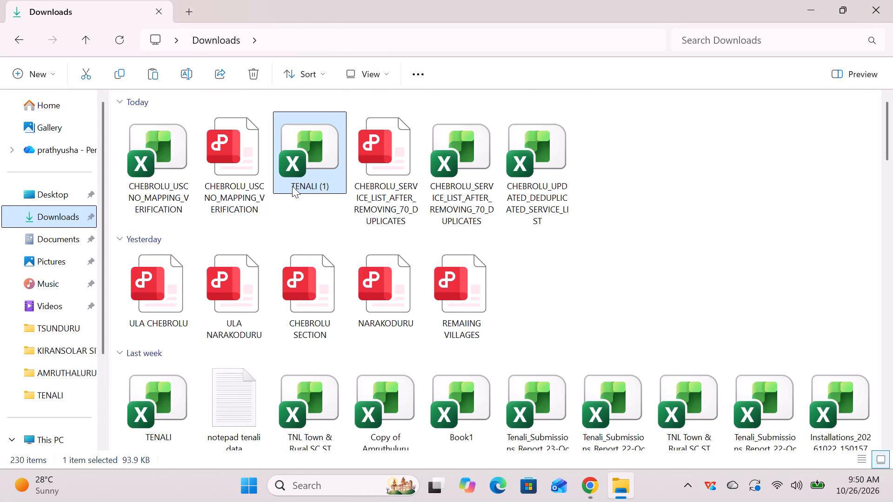
right_click(292, 186)
key("Return")
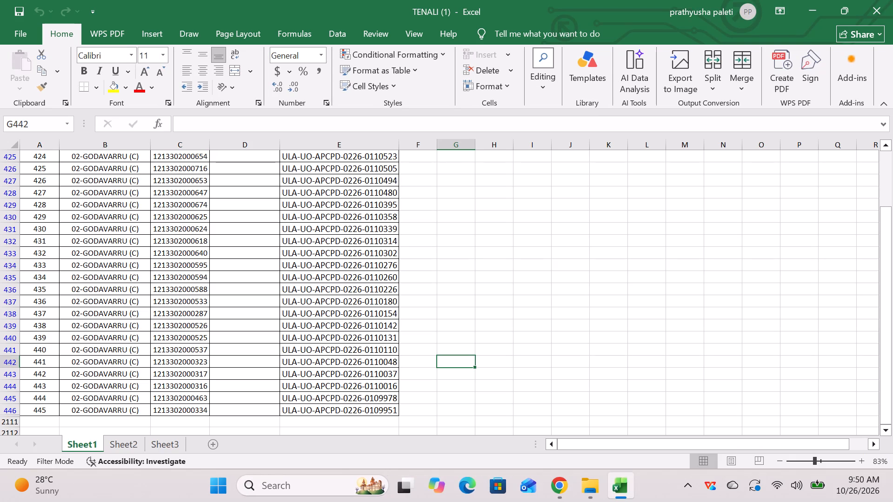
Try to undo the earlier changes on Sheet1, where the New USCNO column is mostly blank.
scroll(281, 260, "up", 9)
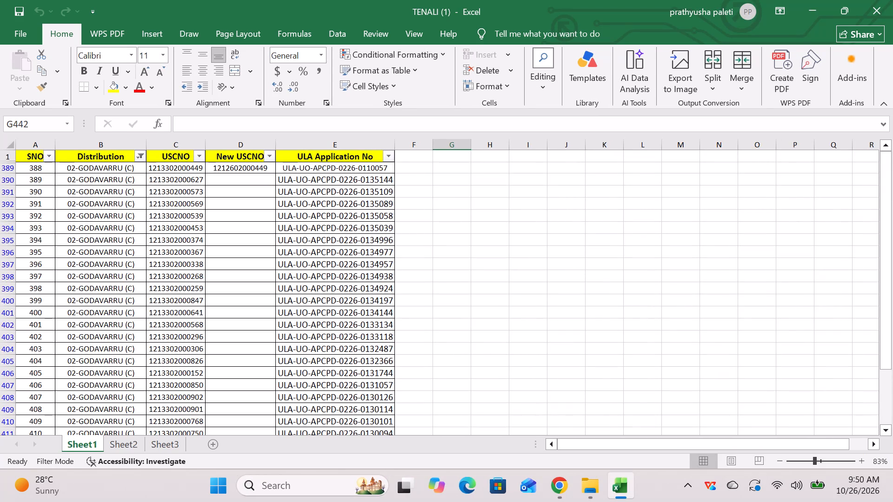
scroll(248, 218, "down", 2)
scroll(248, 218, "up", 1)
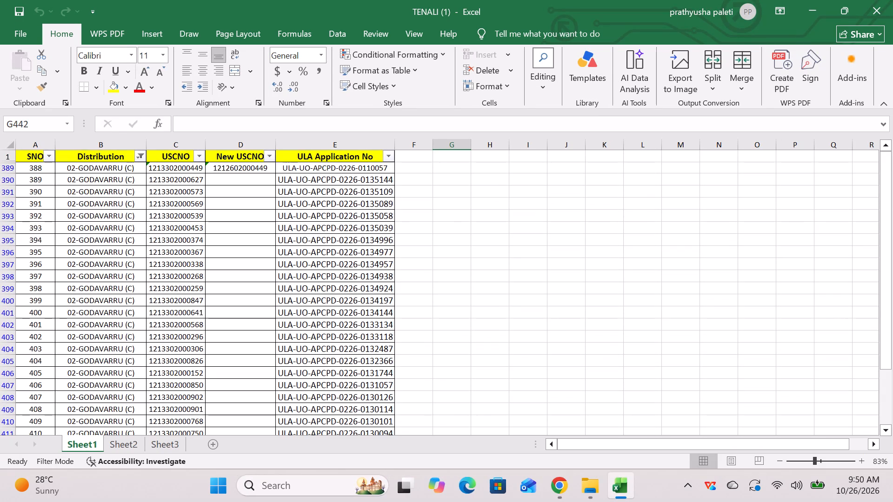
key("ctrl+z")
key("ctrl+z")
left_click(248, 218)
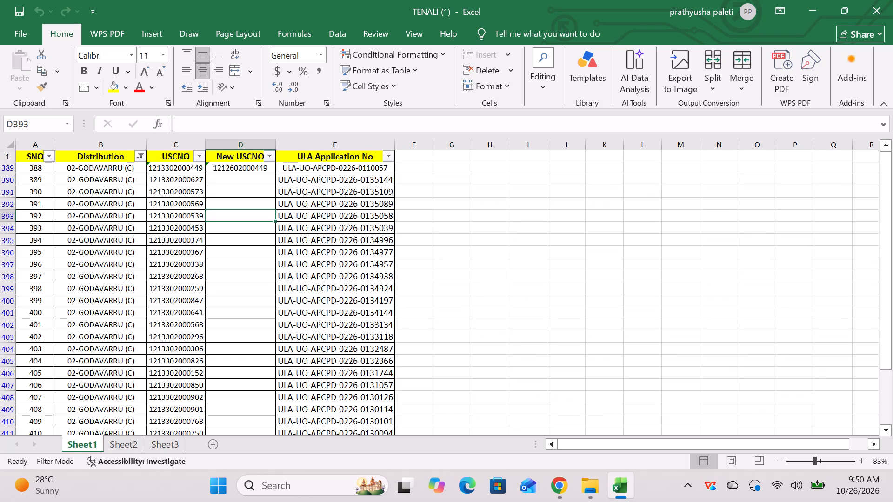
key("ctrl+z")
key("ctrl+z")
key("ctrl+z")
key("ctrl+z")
Review the filtered 02-GODAVARRU (C) rows on Sheet1 and count their entries in the Distribution column.
scroll(206, 211, "down", 4)
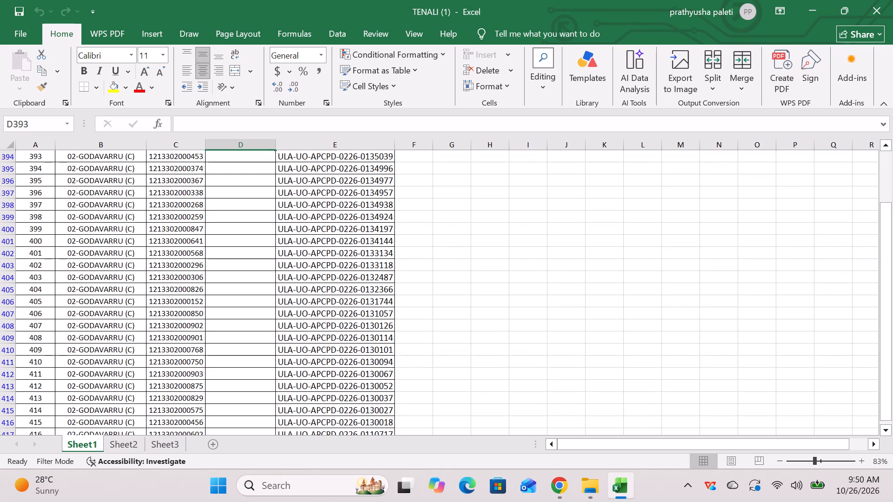
scroll(206, 211, "down", 4)
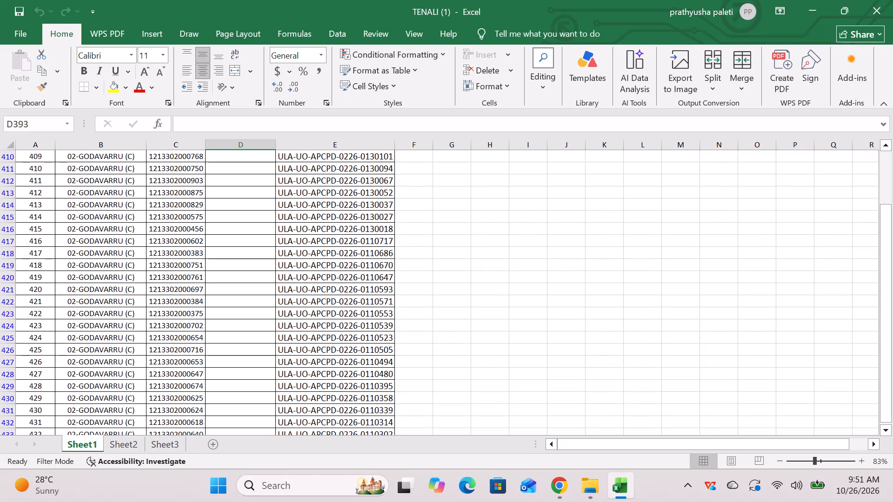
scroll(274, 196, "up", 6)
scroll(239, 243, "up", 2)
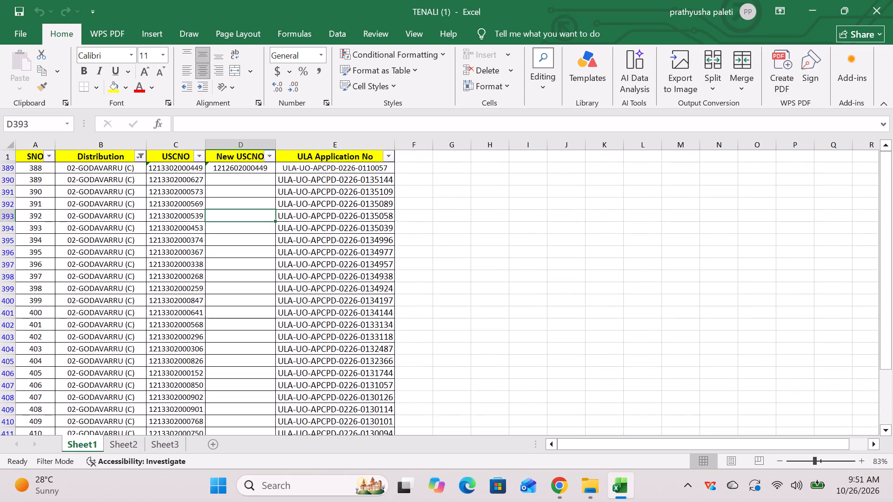
scroll(120, 225, "up", 1)
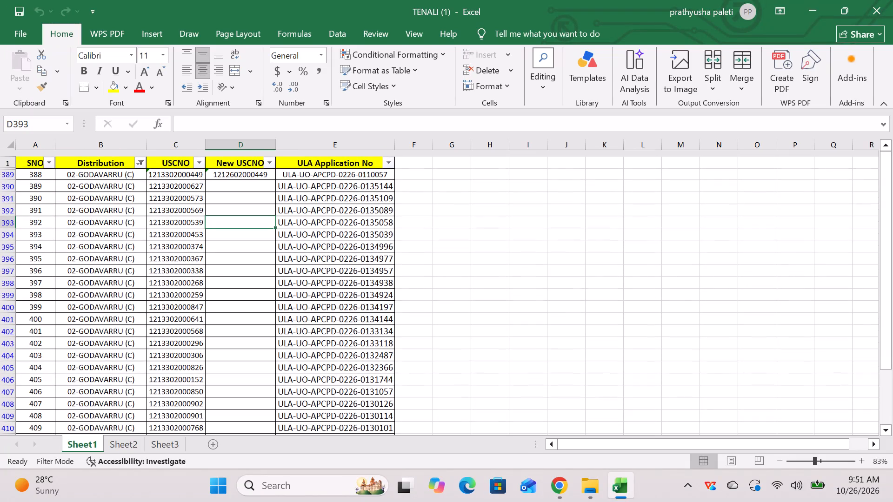
left_click_drag(80, 167, 116, 470)
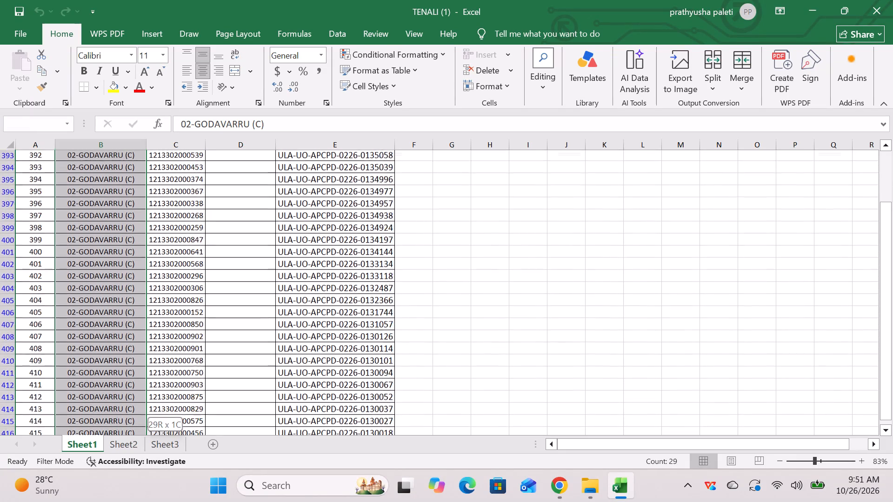
left_click_drag(116, 470, 121, 417)
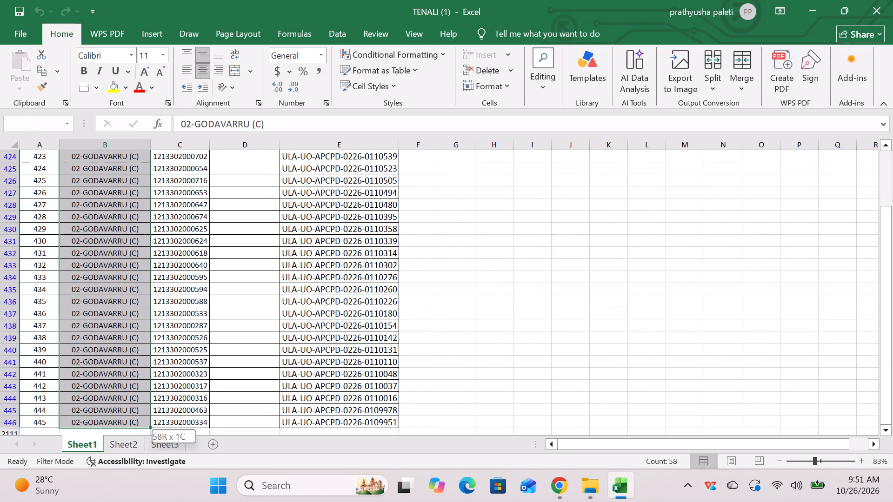
left_click_drag(121, 417, 121, 419)
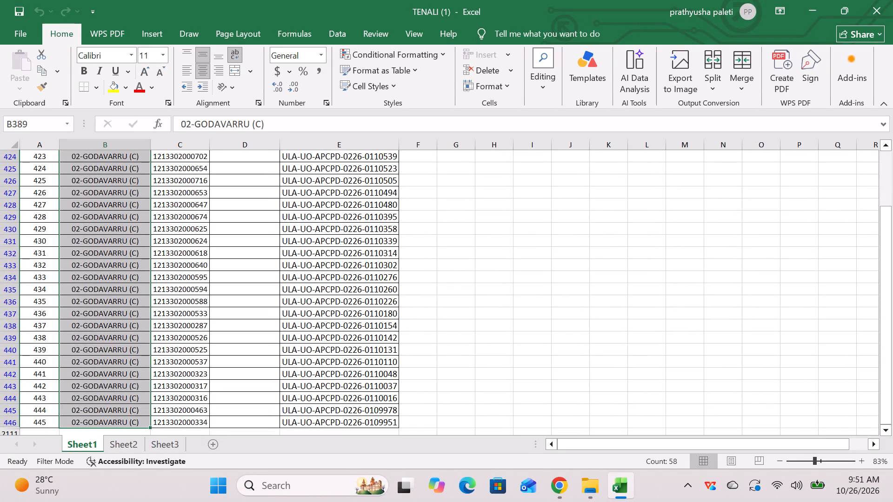
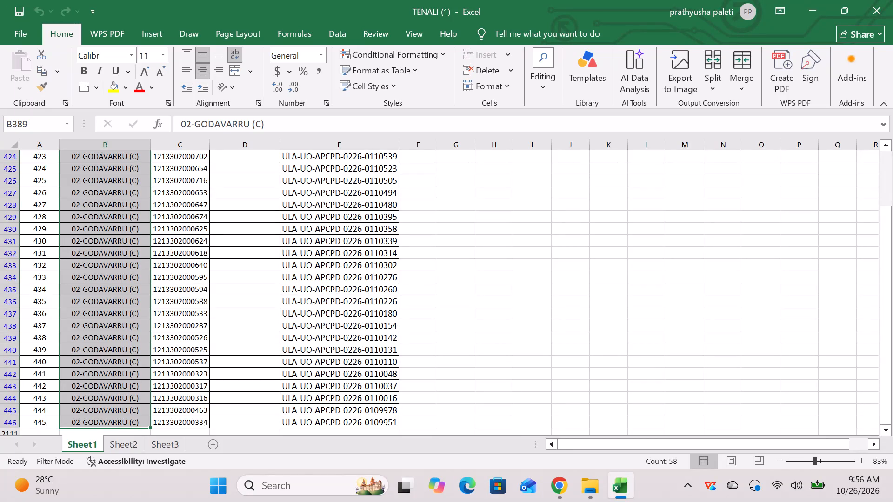
Deselect the counted Distribution entries and save the TENALI (1) workbook.
left_click(465, 237)
scroll(253, 242, "up", 1)
left_click(261, 264)
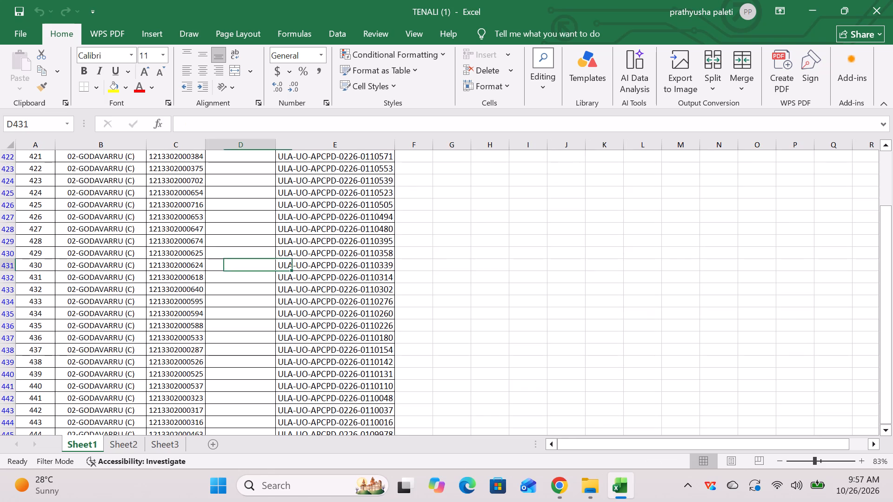
key("ctrl+s")
Examine the filtered 02-GODAVARRU (C) rows on Sheet1, checking the USCNO and New USCNO columns from first to last row.
scroll(247, 225, "up", 3)
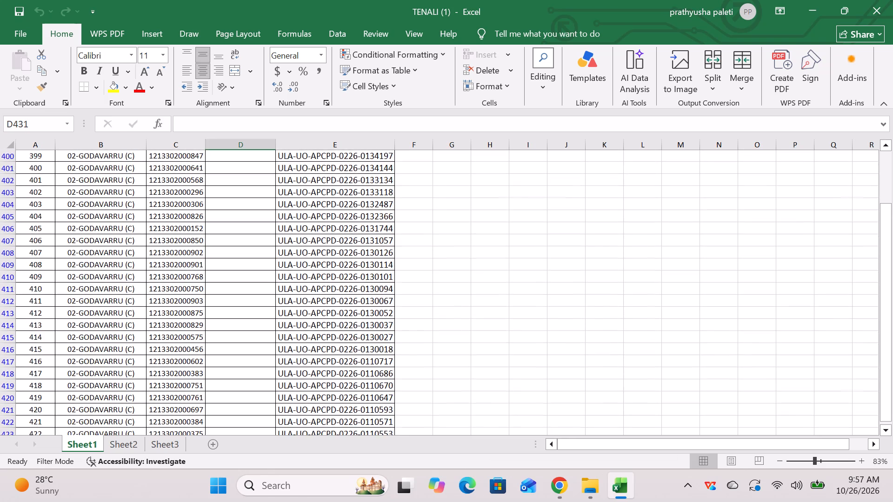
scroll(251, 231, "up", 6)
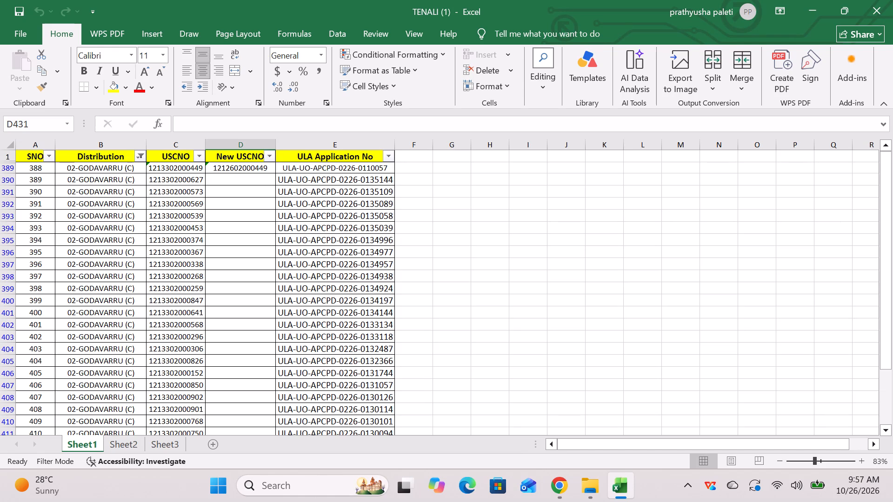
left_click(170, 184)
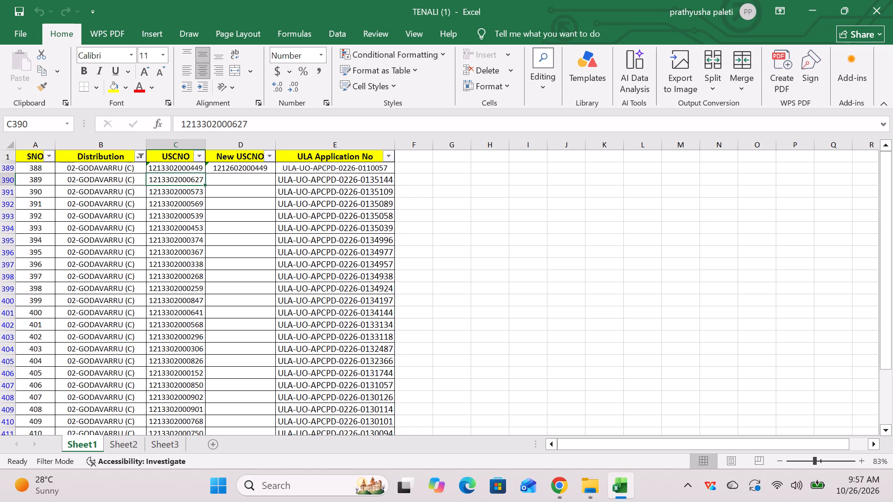
left_click(242, 165)
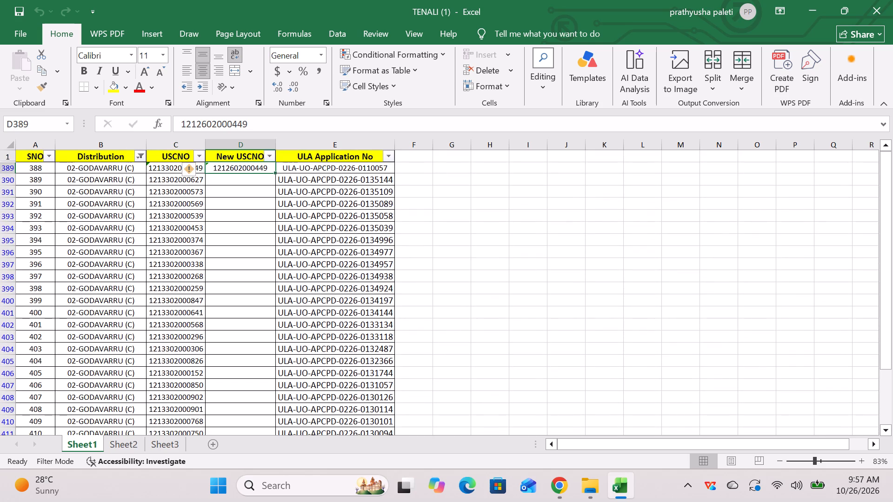
scroll(224, 209, "down", 7)
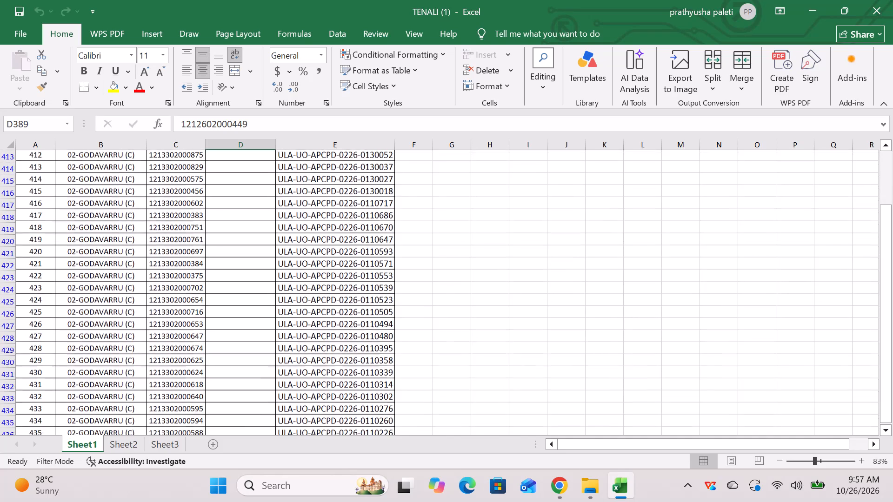
scroll(224, 209, "down", 5)
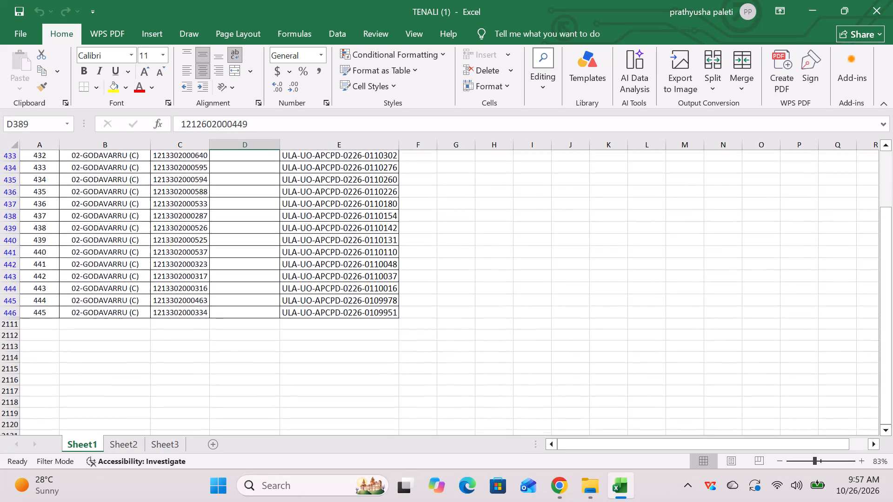
scroll(224, 209, "up", 6)
scroll(246, 271, "up", 2)
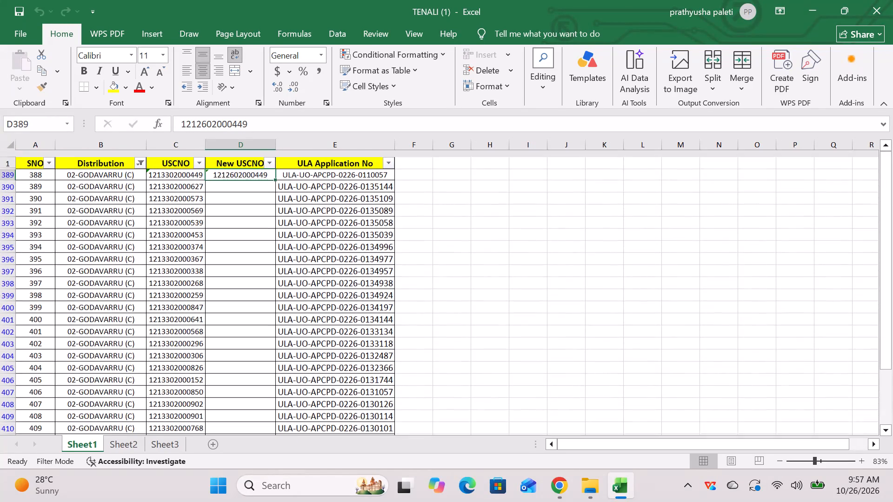
Save the workbook and print the filtered Sheet1 rows through PDF24 as a PDF named Godavarru in Downloads.
left_click(229, 206)
key("ctrl+s")
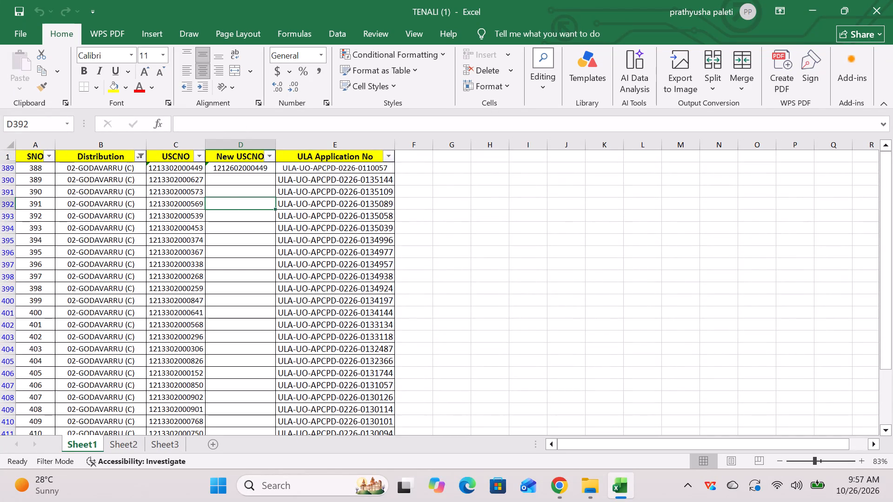
key("ctrl+p")
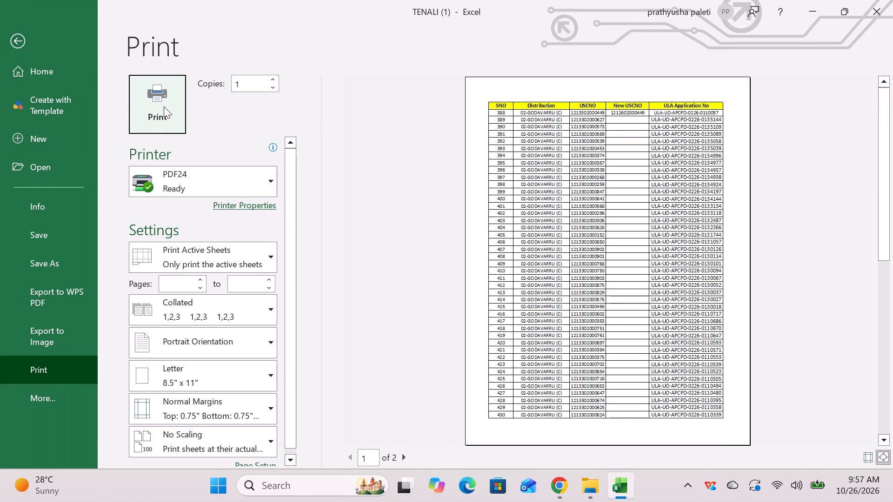
left_click(191, 178)
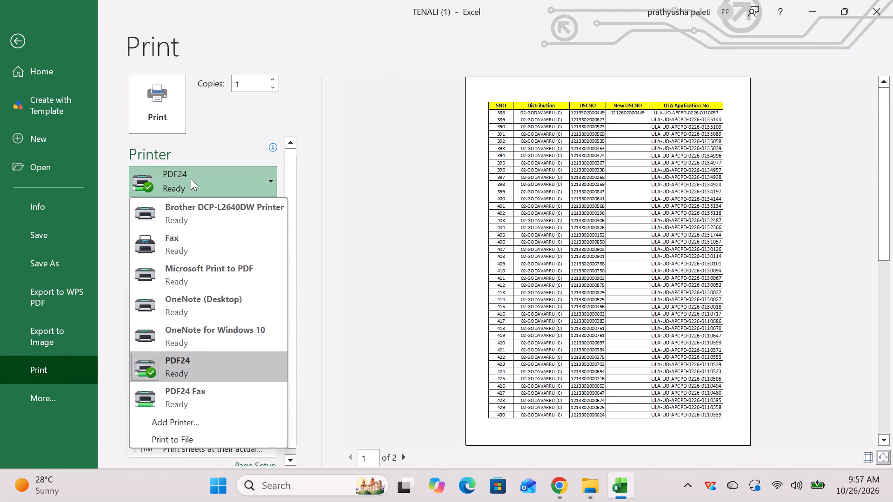
left_click(205, 363)
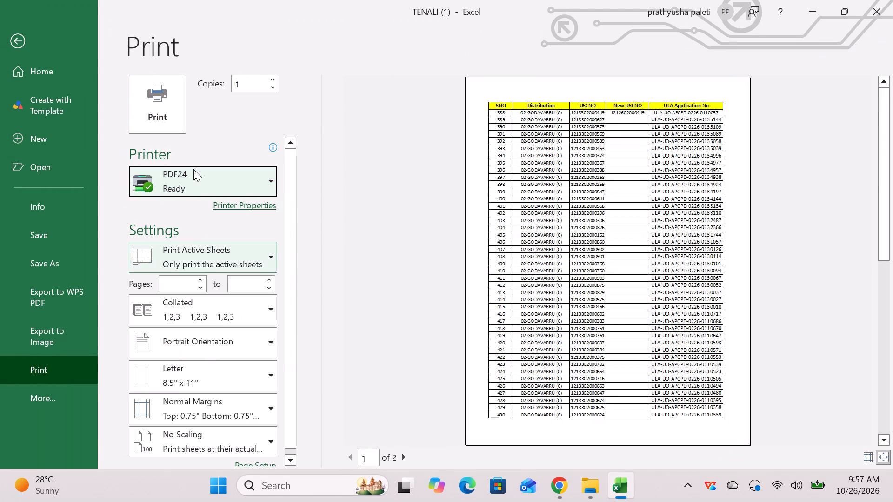
left_click(165, 106)
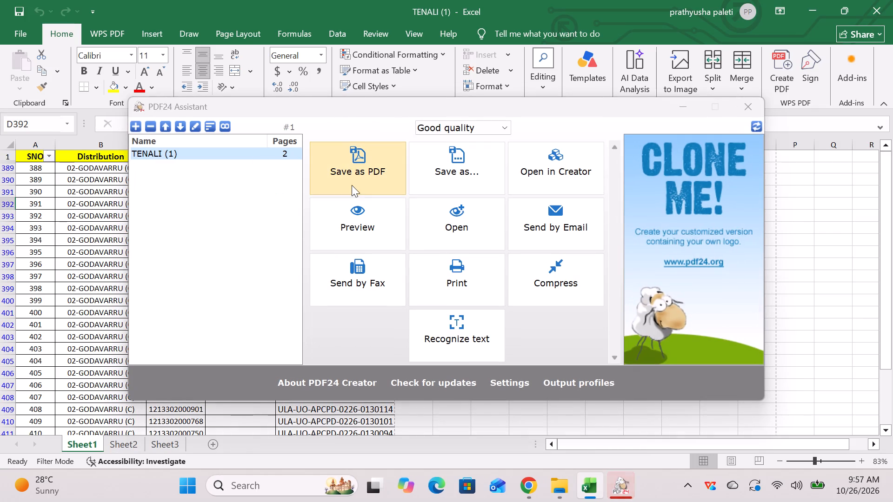
left_click(366, 178)
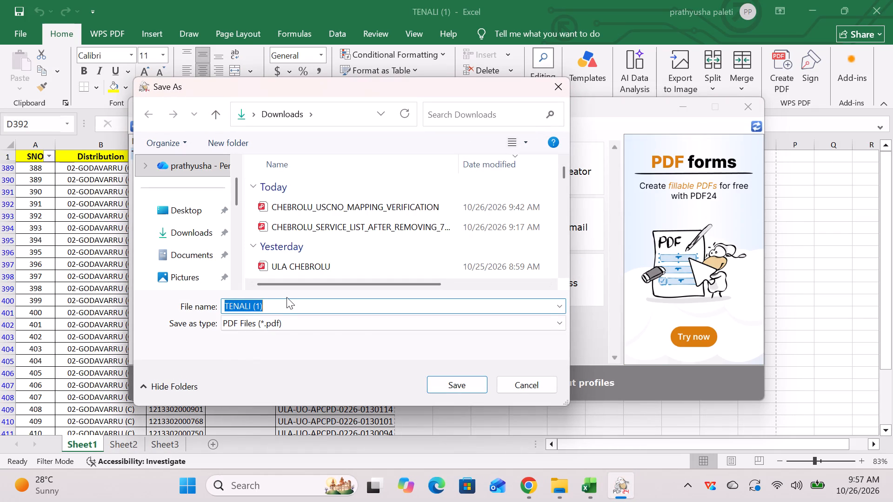
key("g")
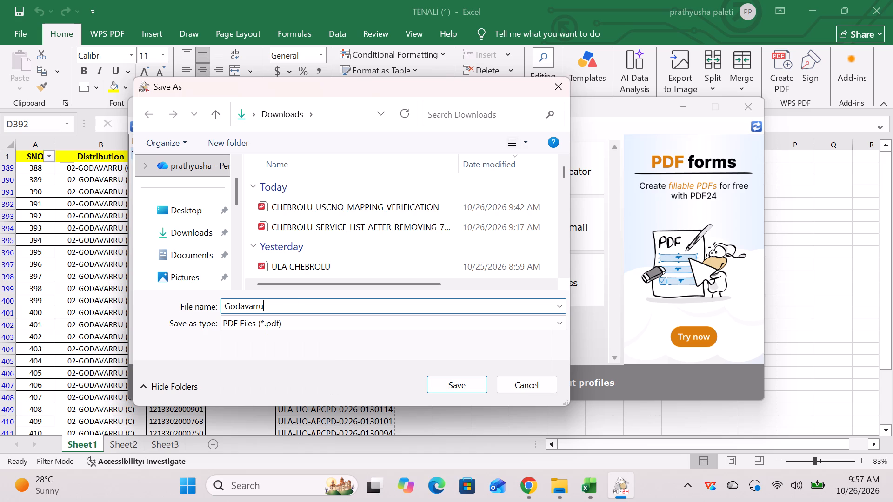
left_click(462, 386)
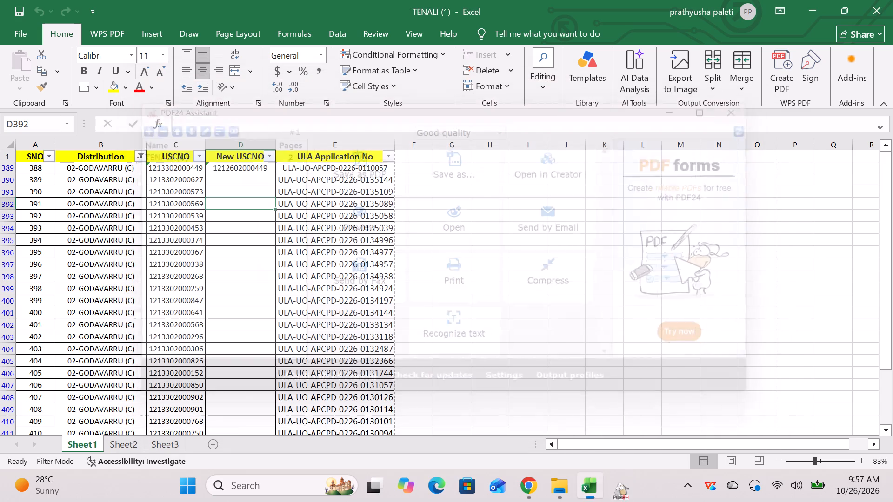
Save the TENALI (1) workbook and close it.
left_click(456, 295)
key("ctrl+s")
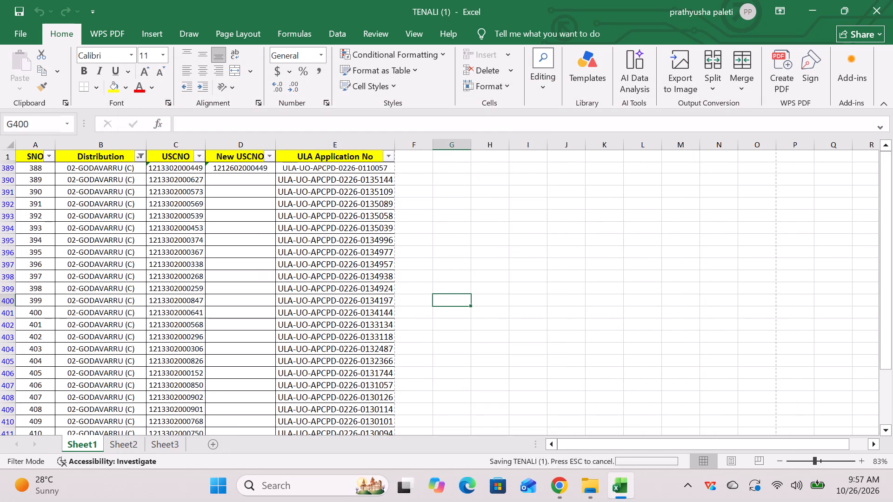
scroll(212, 309, "down", 3)
scroll(212, 309, "up", 7)
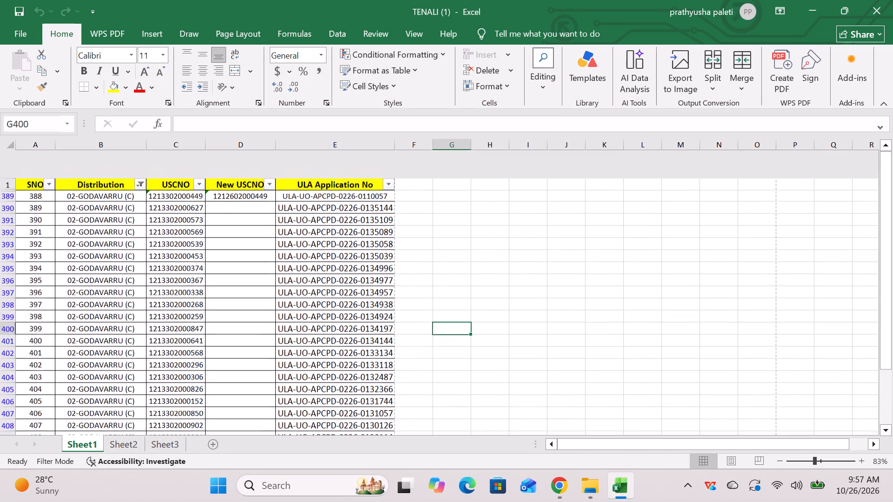
left_click(874, 1)
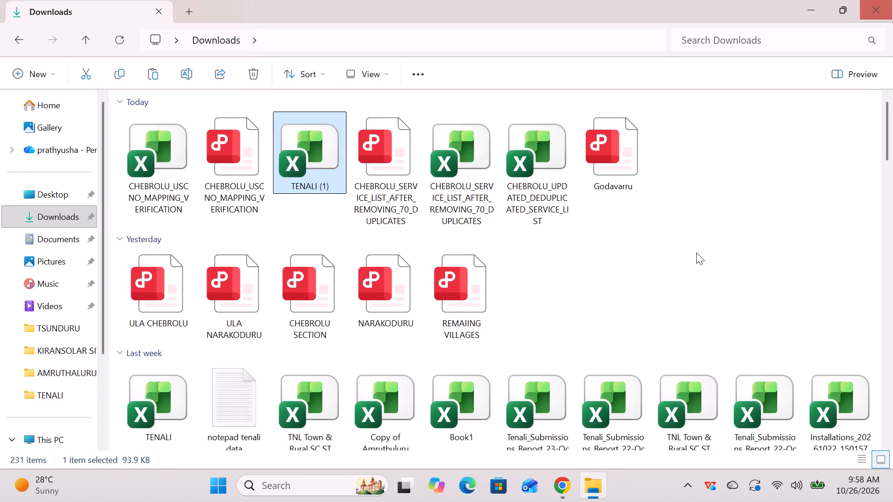
Refresh the Downloads folder, open the Godavarru PDF to check both of its pages, and close it.
left_click(646, 256)
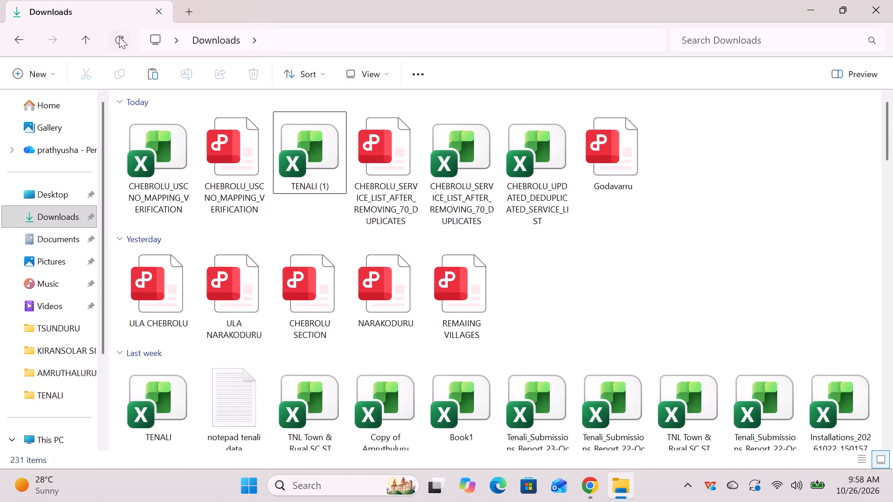
left_click(119, 37)
left_click(231, 177)
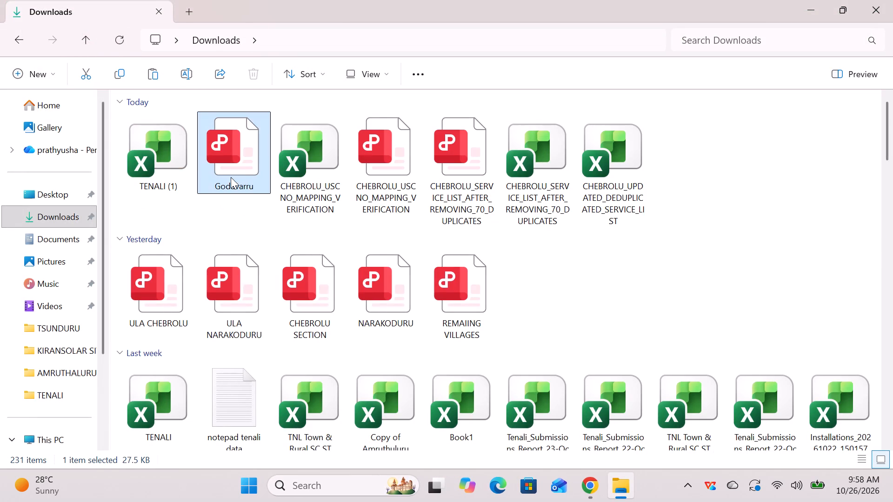
key("Return")
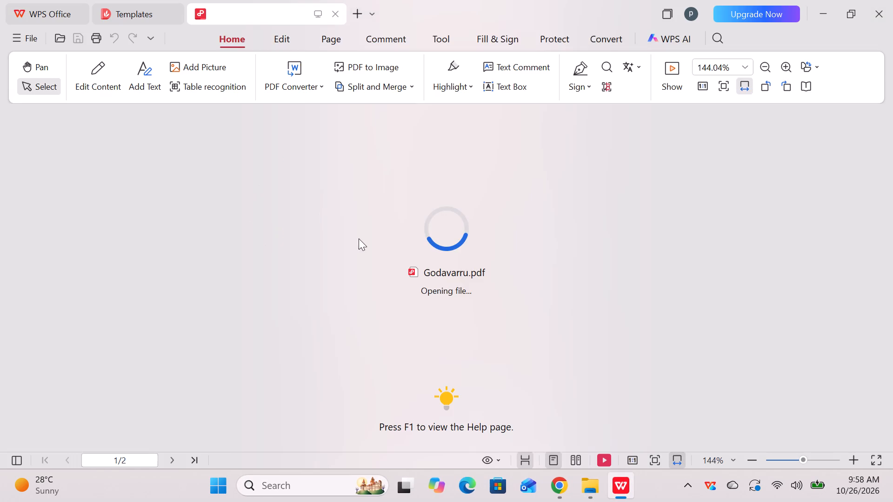
scroll(428, 304, "down", 2)
scroll(428, 304, "down", 3, "ctrl")
scroll(428, 304, "down", 2)
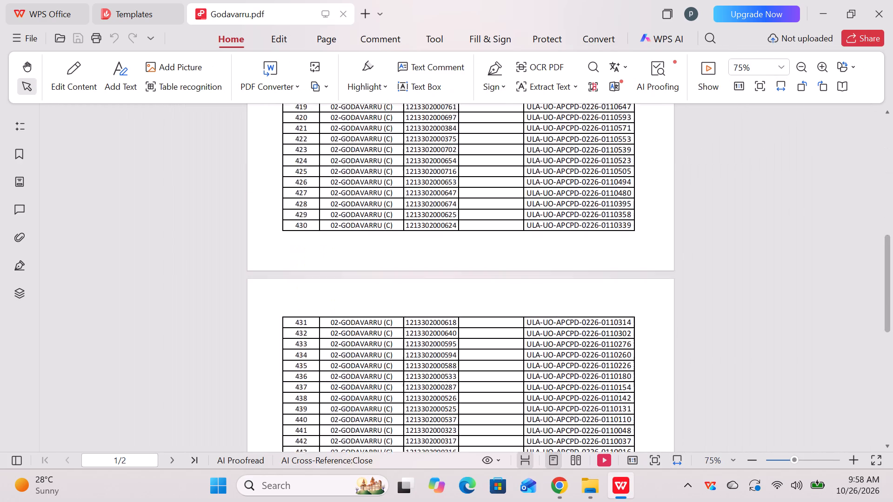
scroll(428, 304, "down", 4)
scroll(428, 304, "up", 9)
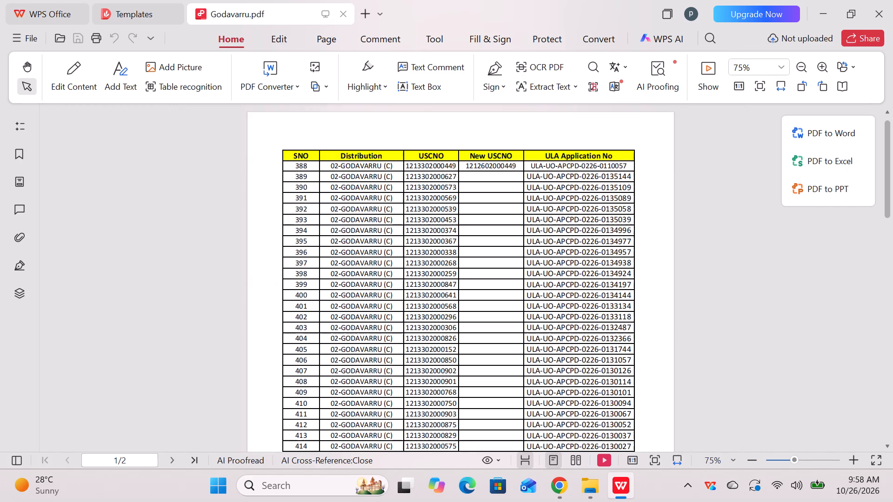
left_click(882, 18)
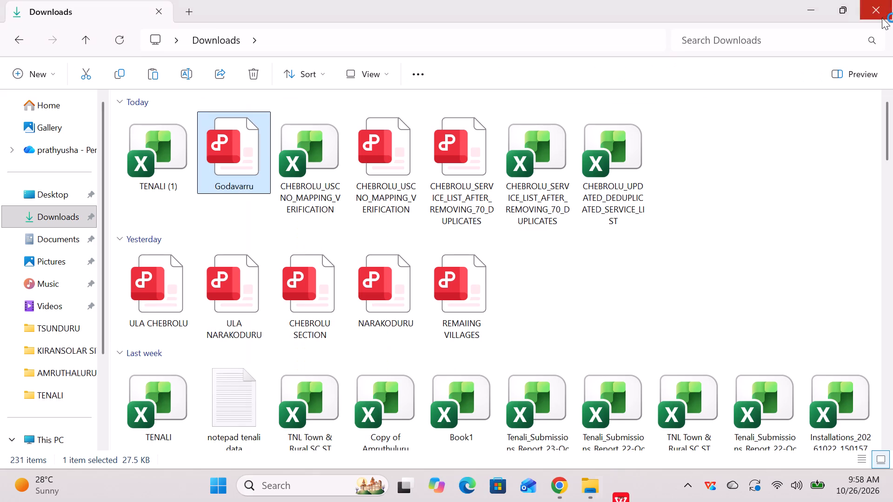
Reopen the TENALI (1) workbook to glance over its filtered Godavarru rows, and close it.
left_click(713, 134)
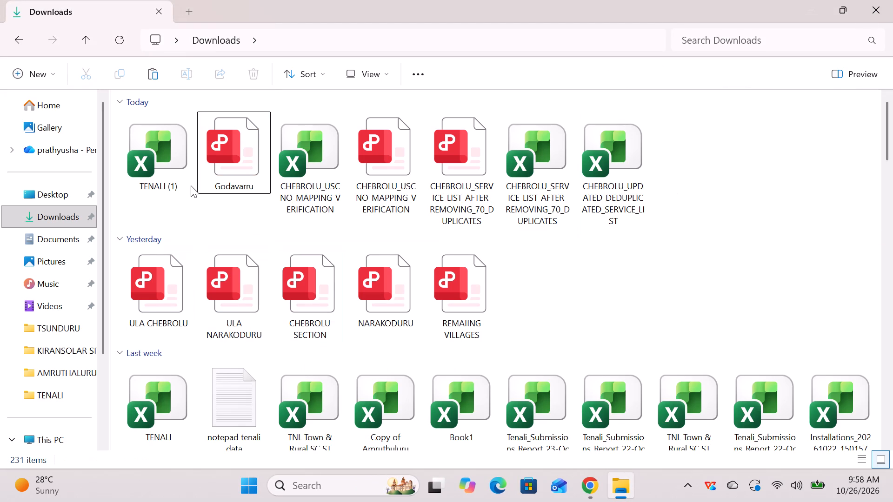
double_click(153, 163)
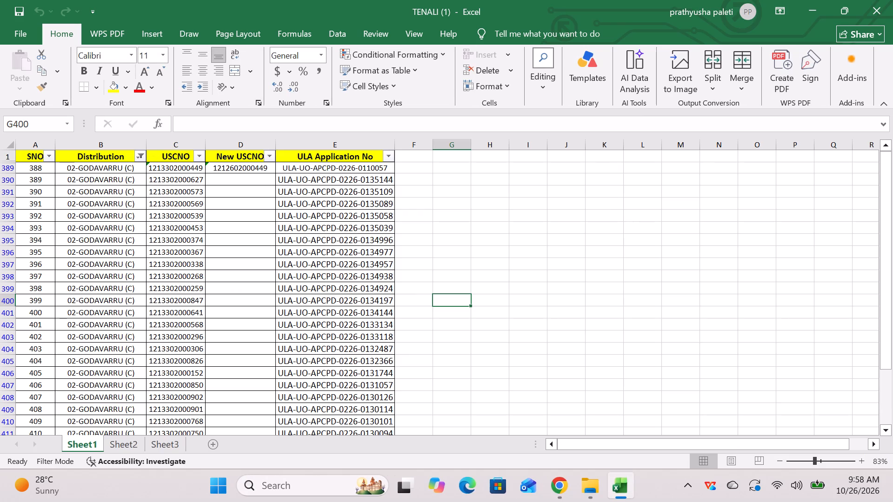
scroll(197, 240, "down", 2)
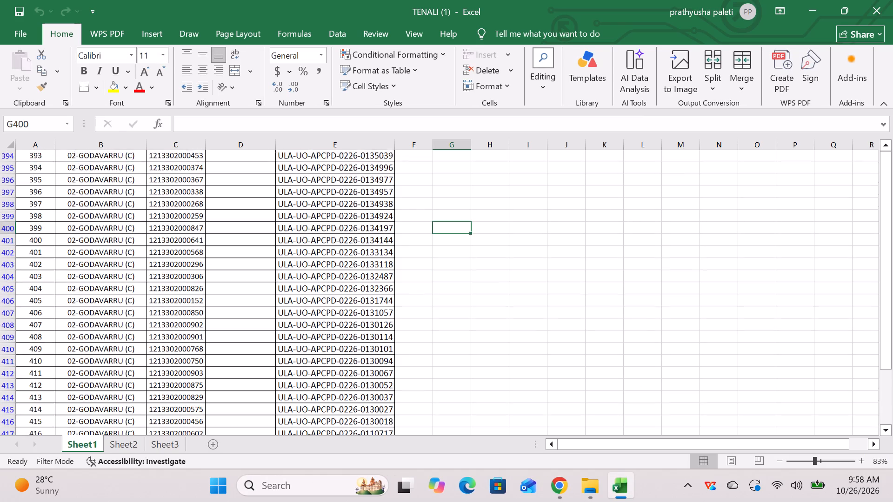
scroll(197, 240, "up", 3)
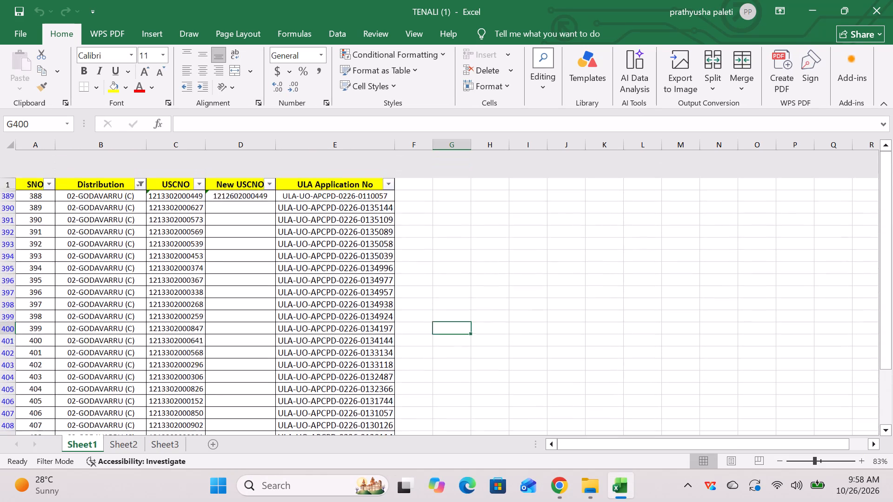
left_click(861, 17)
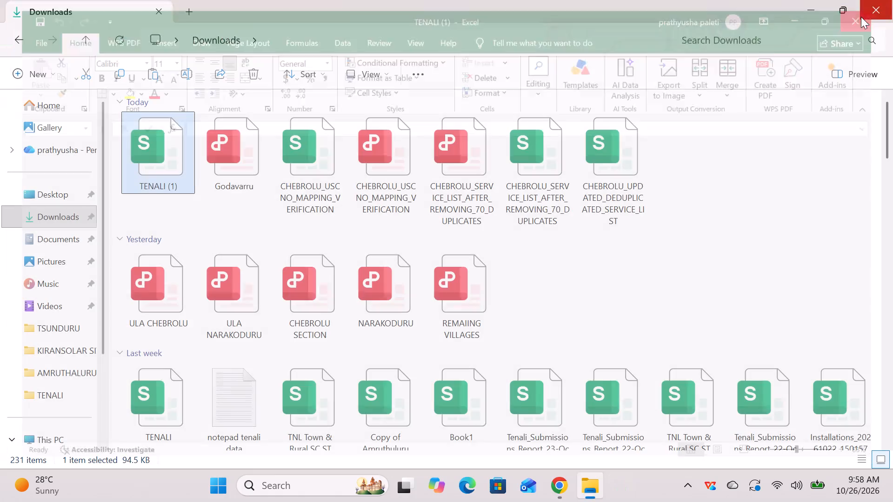
Open the Tenali_scst_service_numbers_list workbook from the TENALI folder.
scroll(213, 355, "down", 1)
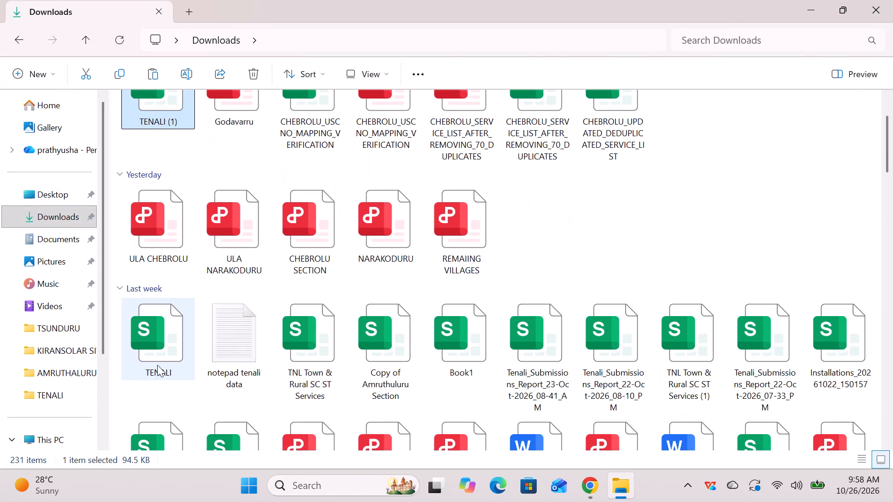
left_click(55, 395)
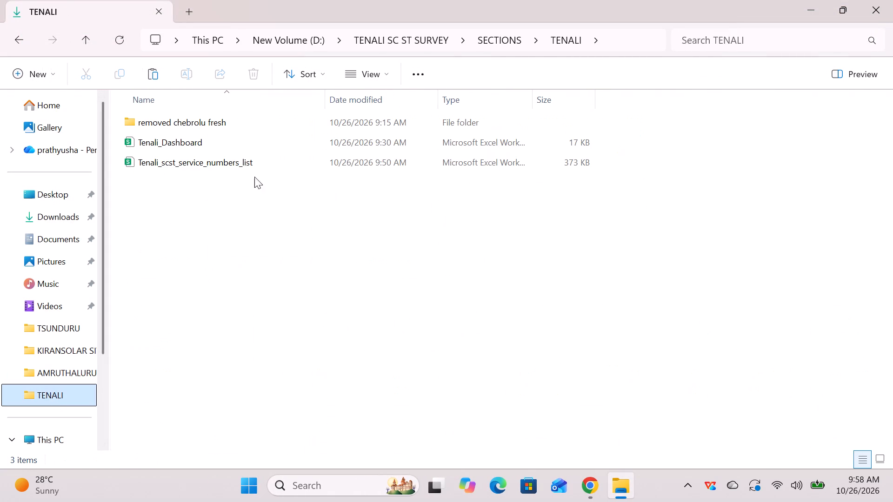
double_click(221, 168)
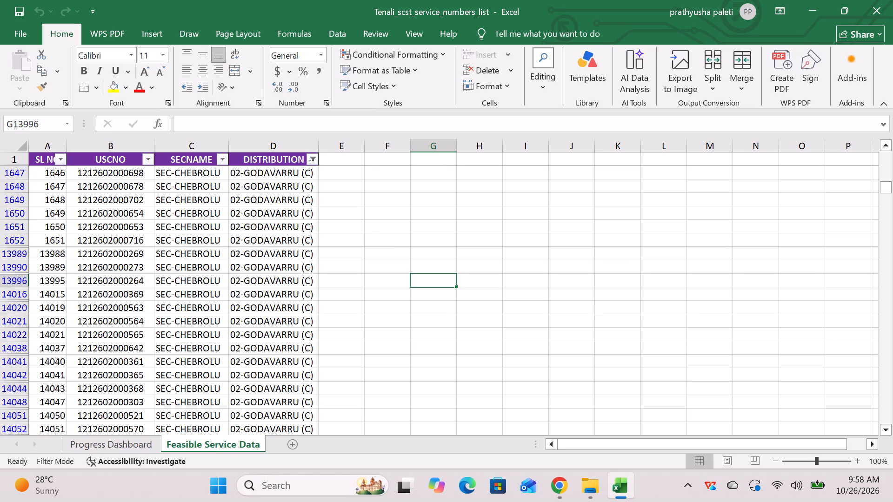
Look through the filtered 02-GODAVARRU (C) rows on the Feasible Service Data sheet.
scroll(282, 253, "down", 4)
scroll(282, 253, "up", 5)
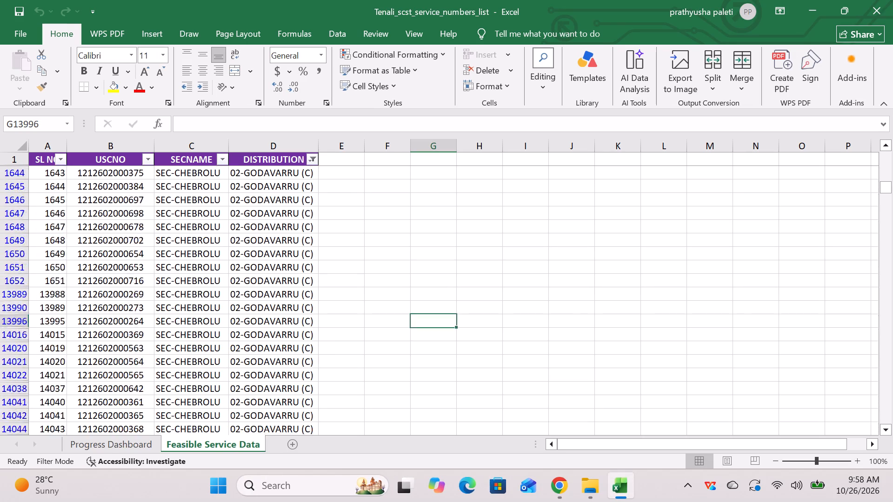
scroll(282, 253, "up", 10)
scroll(294, 261, "down", 3)
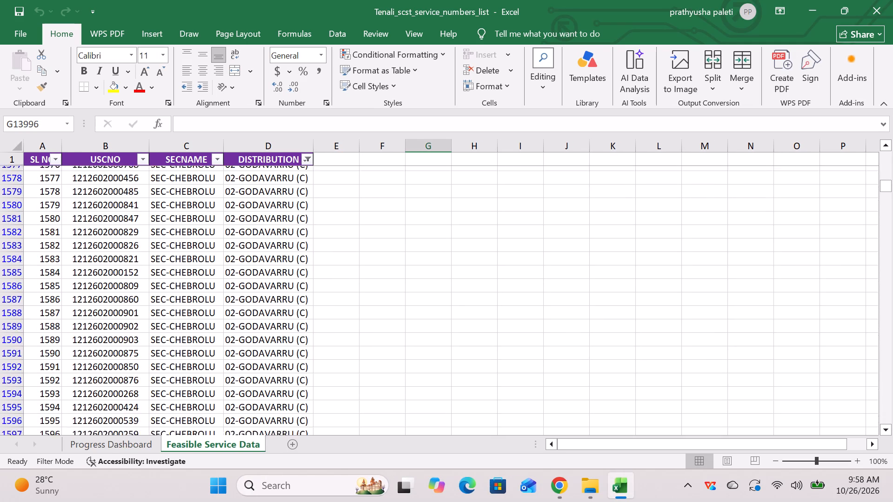
scroll(294, 261, "up", 4)
Save the workbook and print the filtered Godavarru rows through PDF24 to a PDF named godavarru_kiransolar_given_list.
left_click(385, 254)
key("ctrl+s")
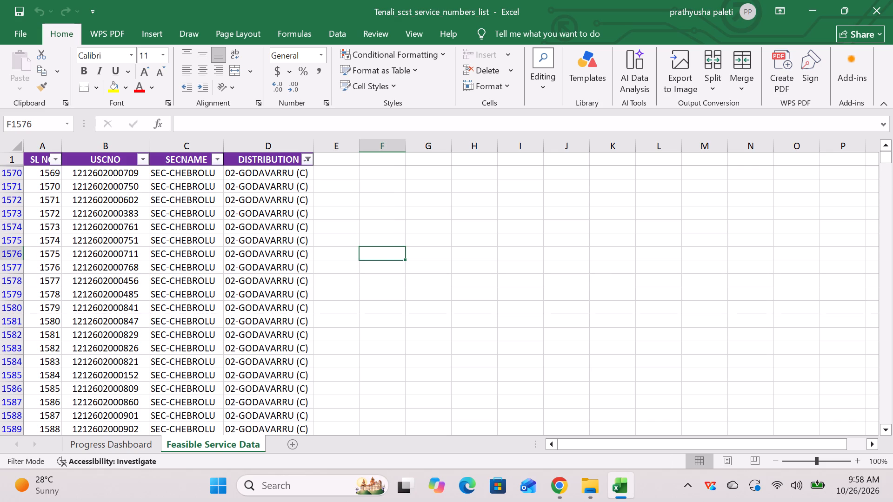
key("ctrl+p")
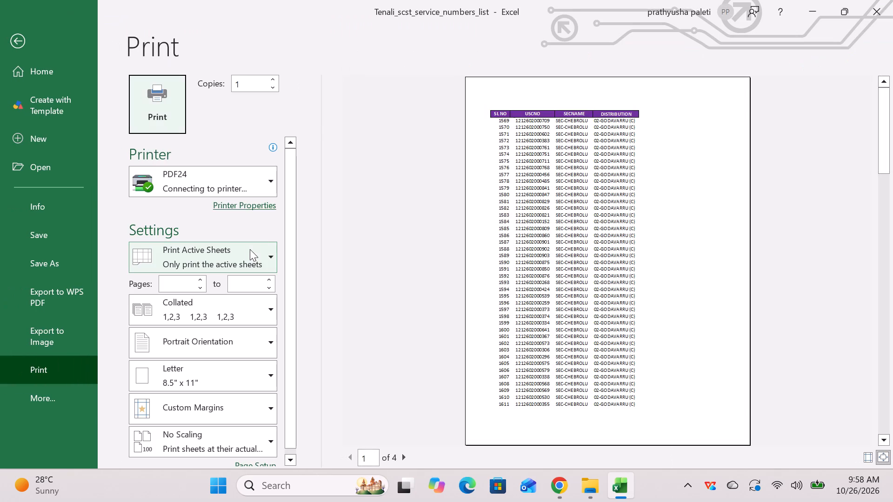
left_click(176, 112)
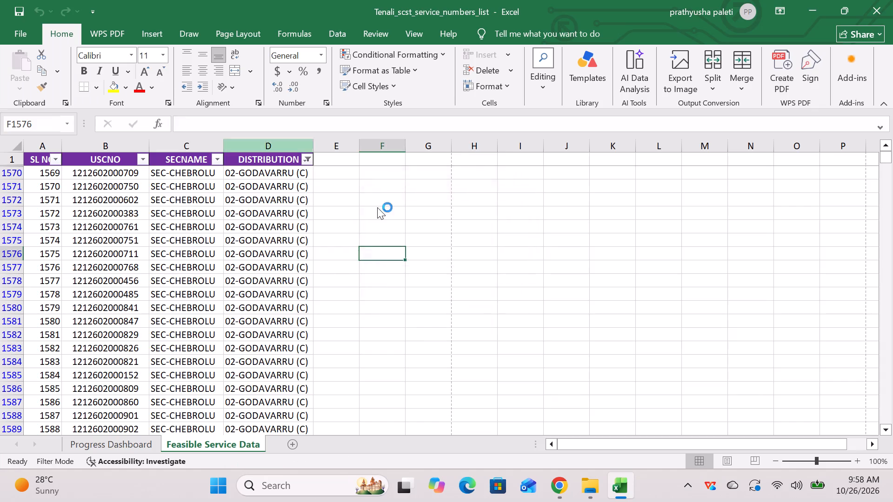
left_click(336, 163)
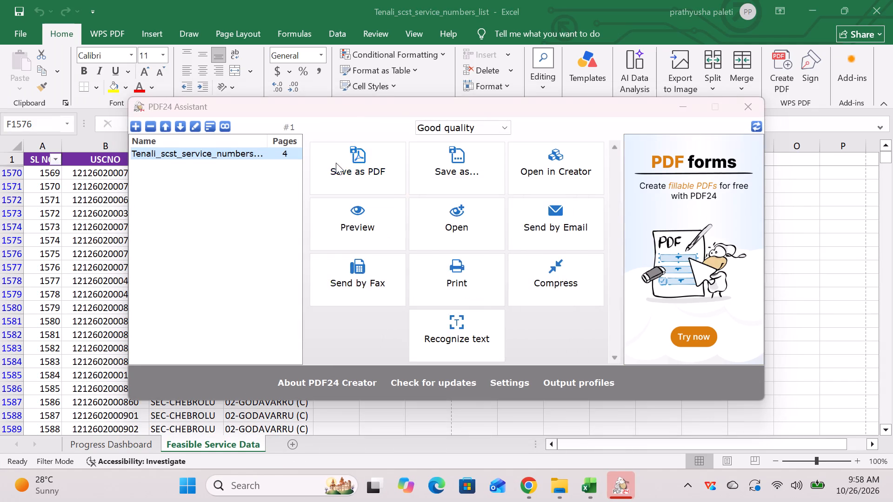
type("gov")
key("BackSpace")
type("davarru")
type("_kiransolar_given_list")
key("Return")
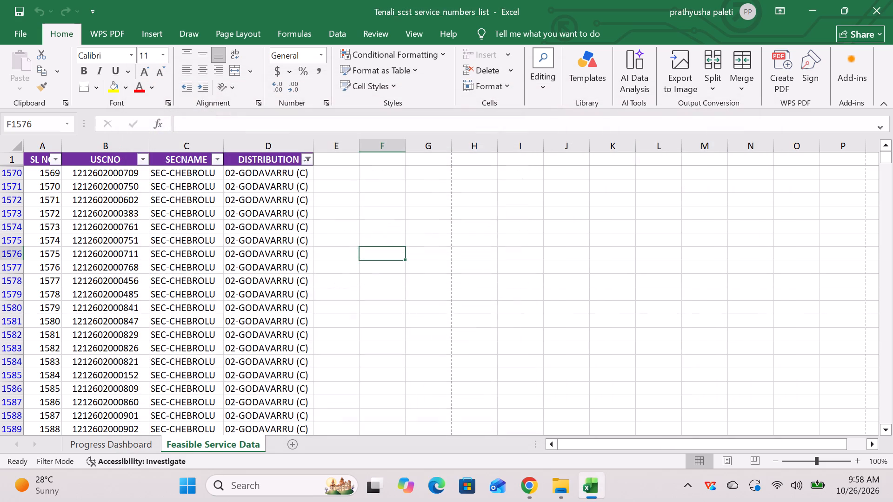
Save the Tenali_scst_service_numbers_list workbook and close it.
left_click(370, 348)
key("ctrl+s")
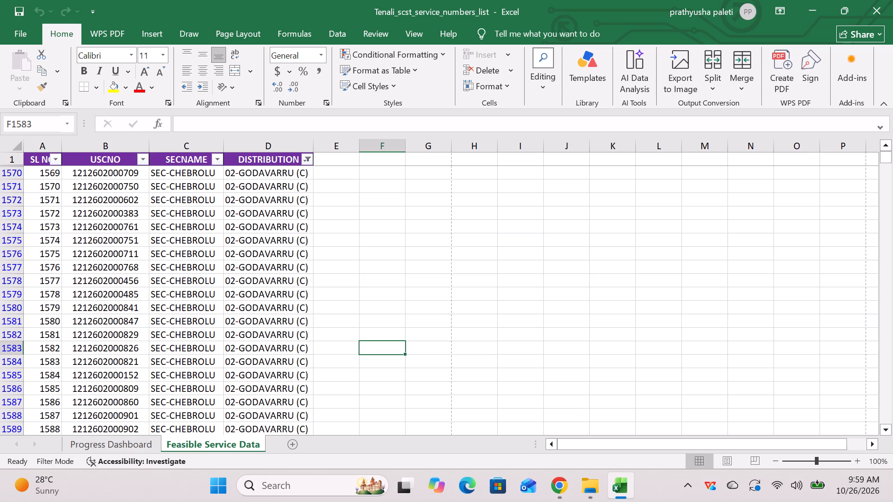
left_click(890, 1)
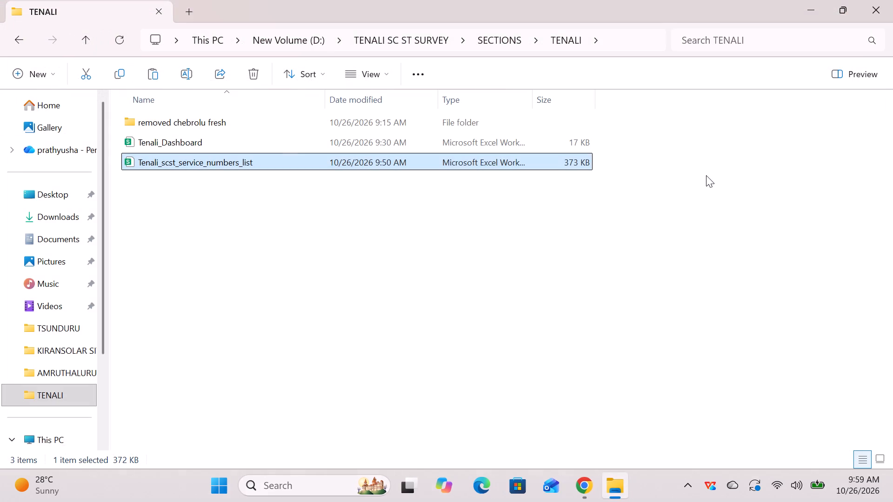
Go to the Downloads folder and refresh it to check for the godavarru_kiransolar_given_list PDF.
left_click(277, 263)
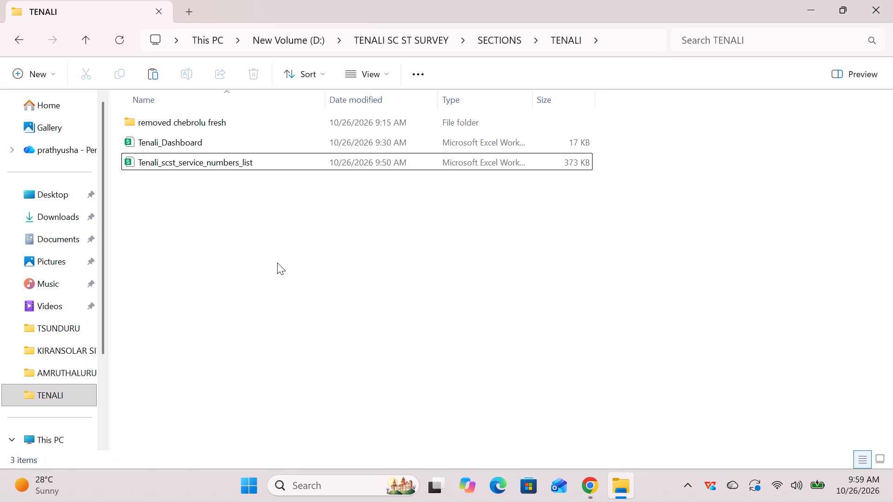
left_click(55, 215)
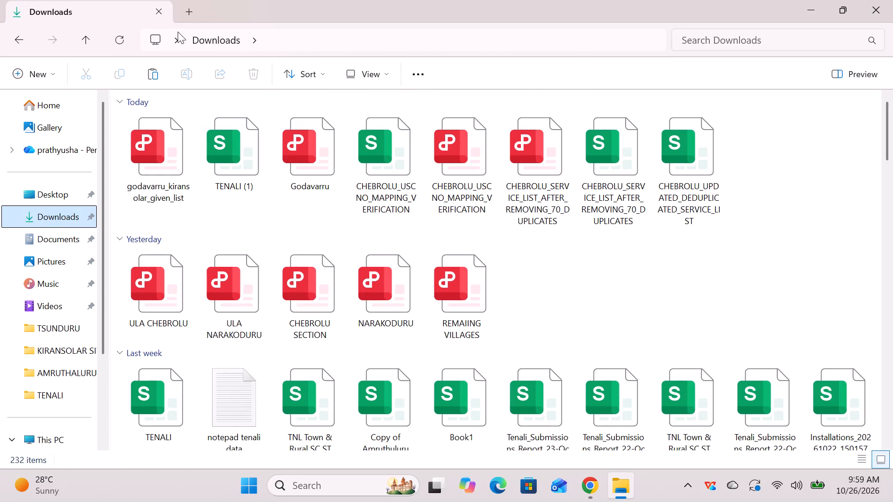
left_click(117, 43)
left_click(787, 182)
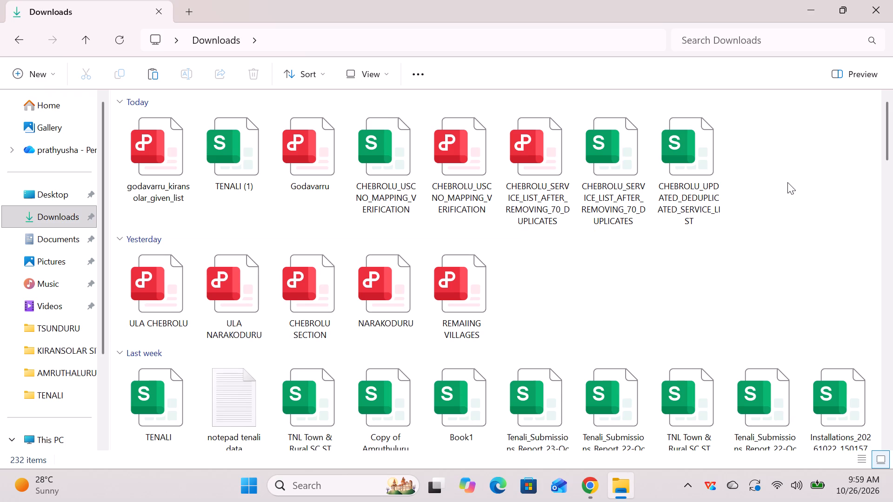
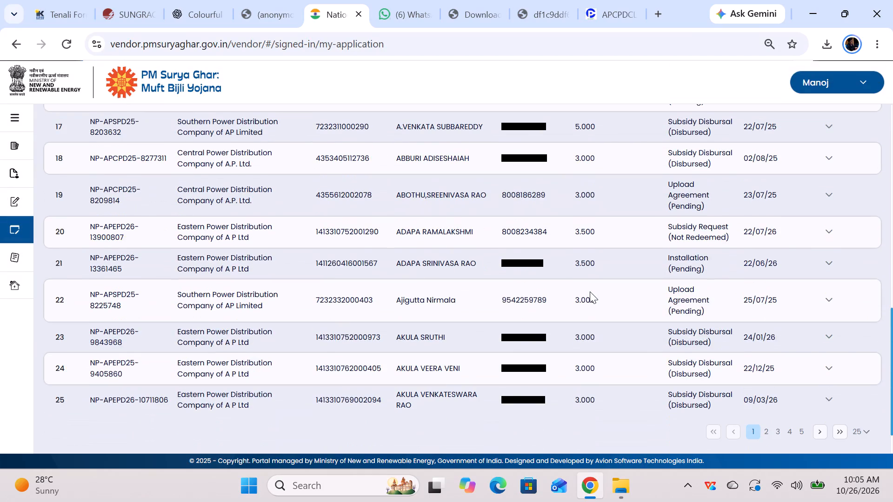
left_click(857, 434)
left_click(866, 422)
scroll(587, 359, "down", 12)
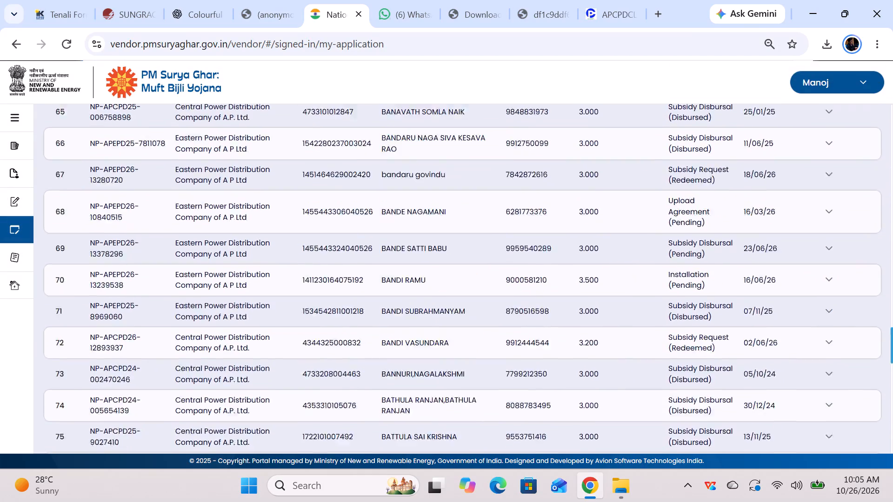
scroll(587, 359, "down", 6)
left_click(800, 433)
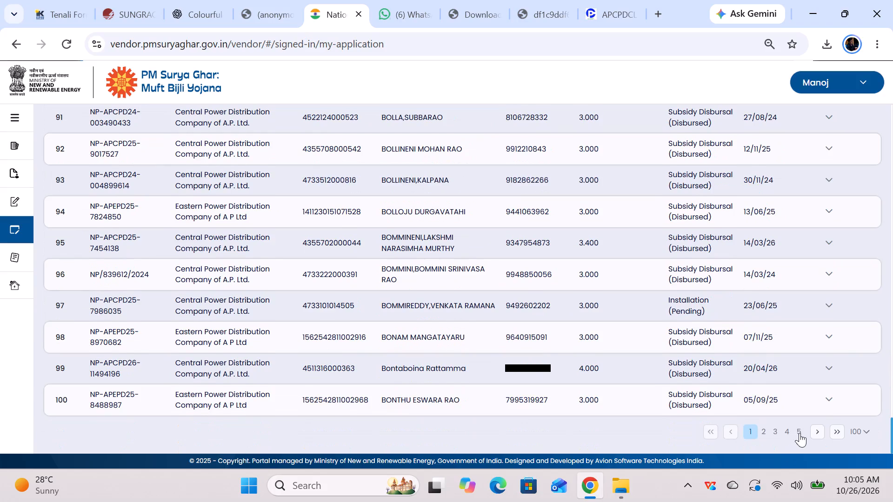
scroll(553, 343, "down", 4)
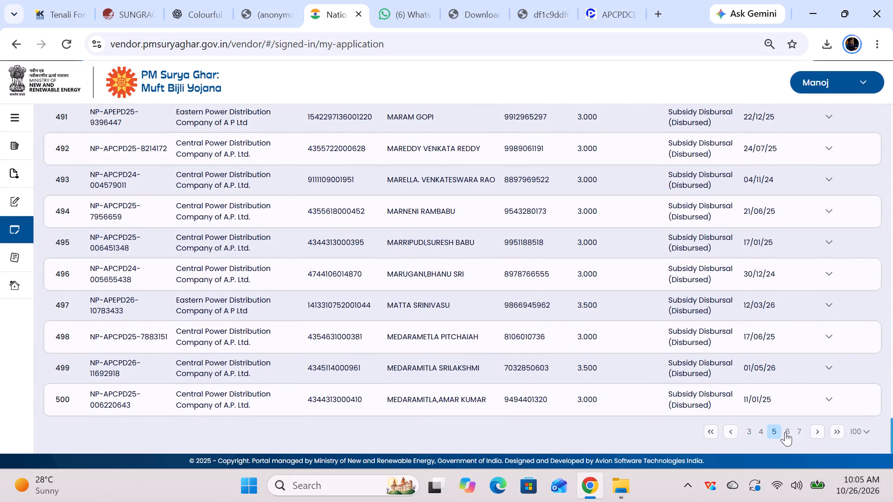
left_click(785, 432)
Search page 6 of the applications for "mudr" and clear the search text.
scroll(482, 272, "up", 1)
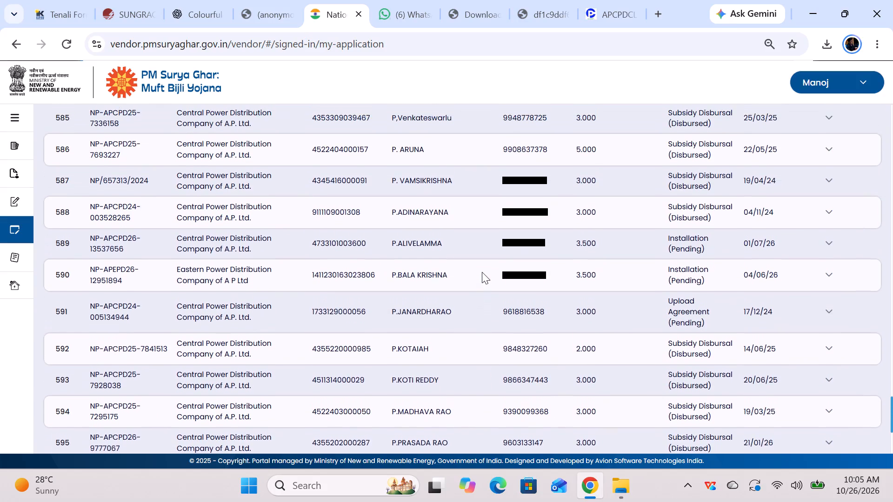
key("ctrl+f")
type("mudr")
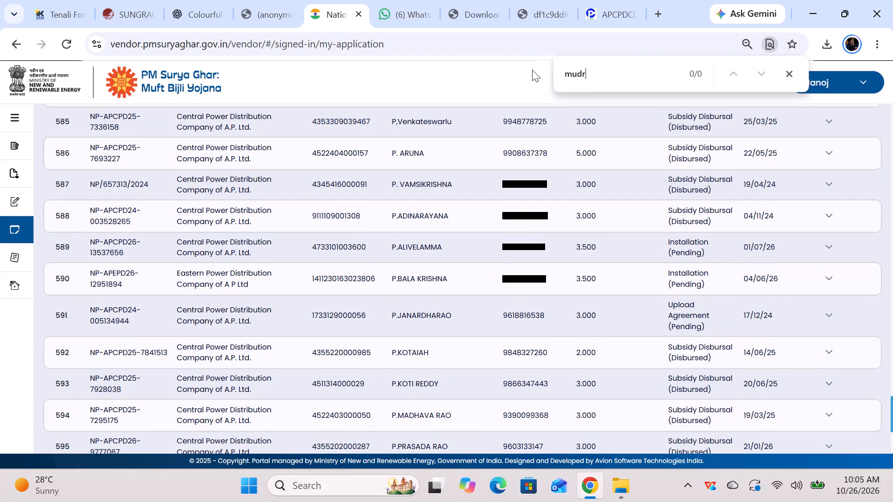
key("BackSpace")
key("BackSpace")
key("BackSpace")
key("BackSpace")
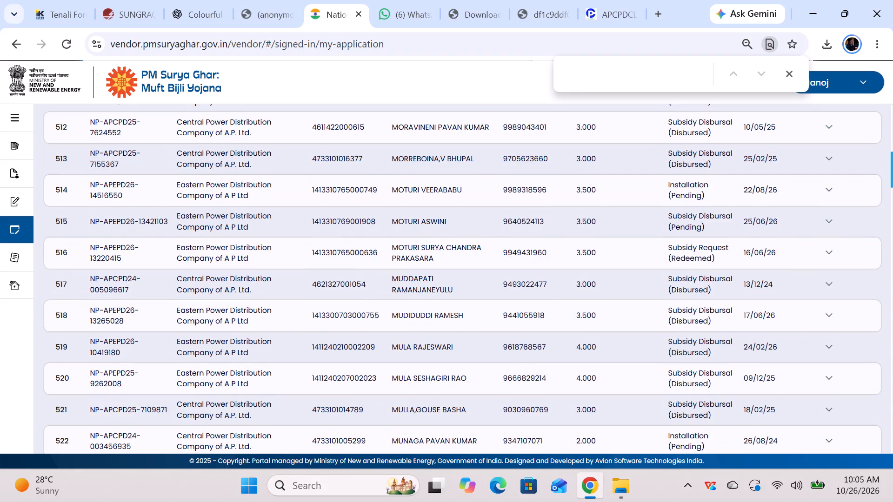
Search page 6 of the applications for "kot" and look through the consumer names around the matches.
type("kot")
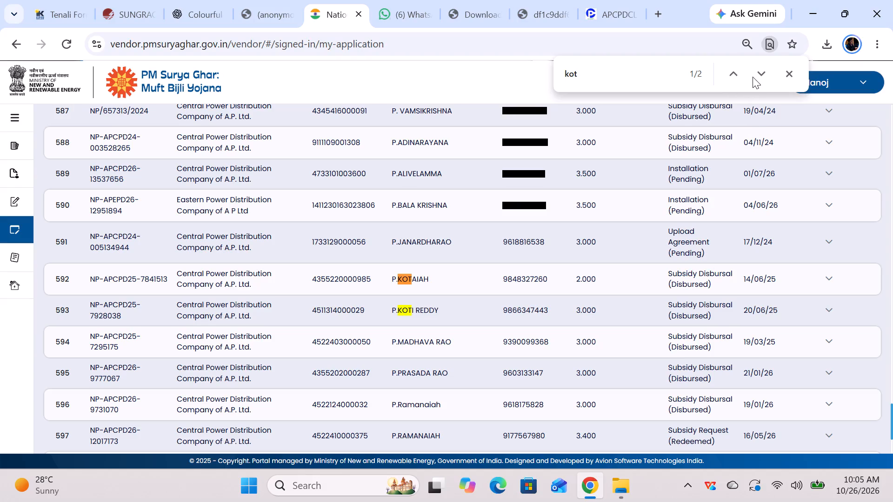
scroll(556, 234, "up", 5)
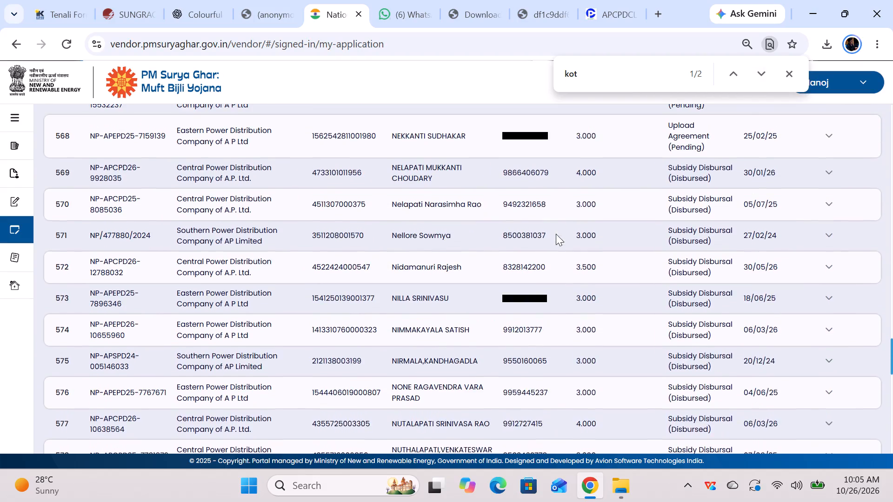
scroll(556, 234, "up", 1)
scroll(468, 240, "up", 7)
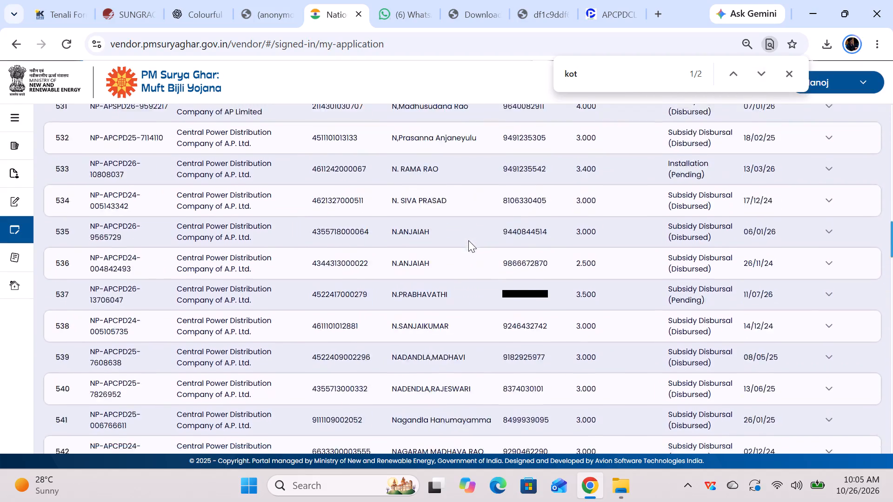
scroll(468, 240, "up", 2)
scroll(468, 240, "down", 13)
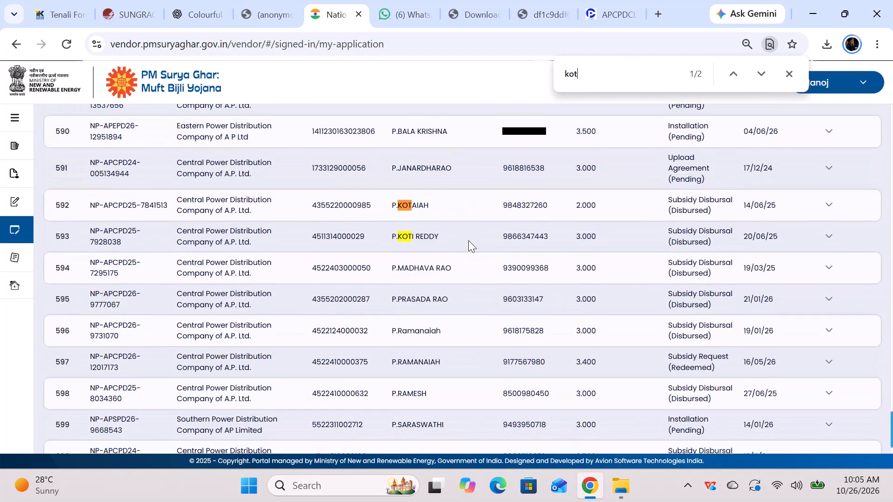
Go back to page 5, search for "kotai" and copy the matching applicant's consumer number.
left_click(763, 431)
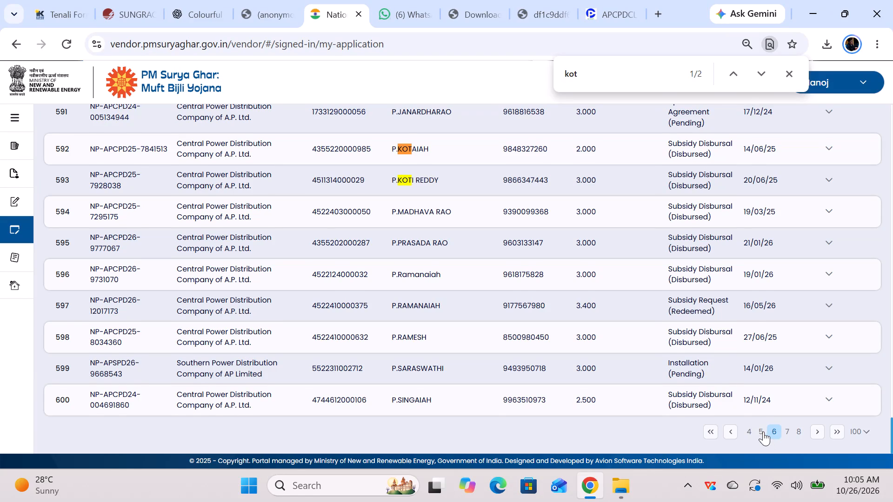
double_click(627, 78)
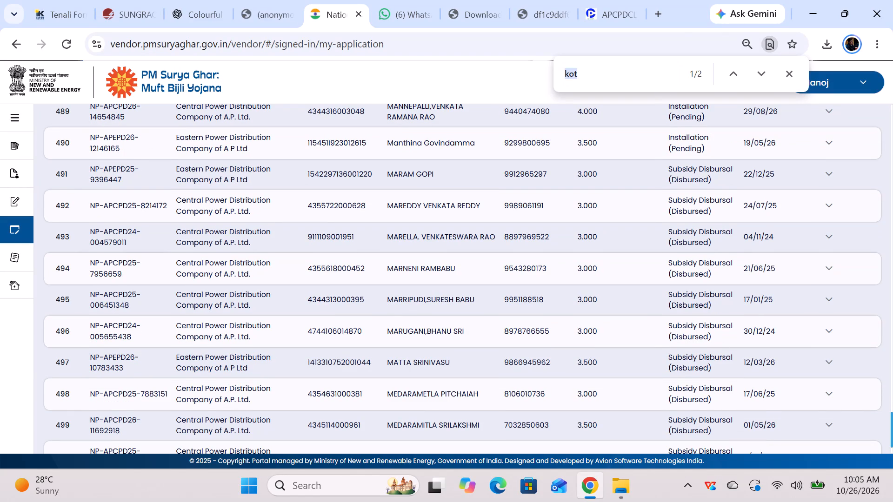
type("kot")
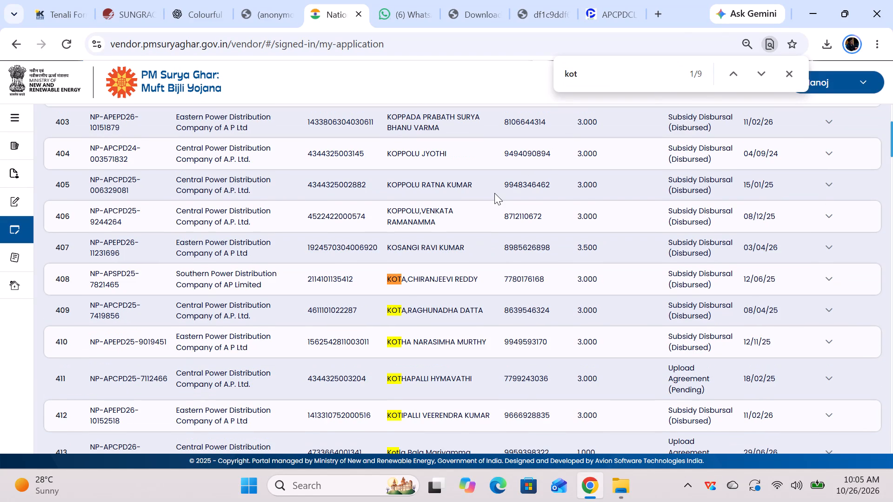
key("a")
key("i")
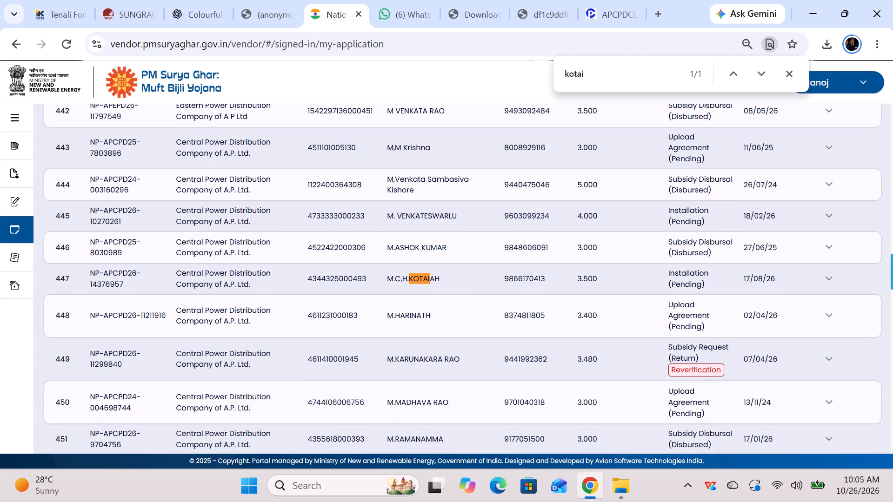
double_click(330, 278)
key("ctrl+c")
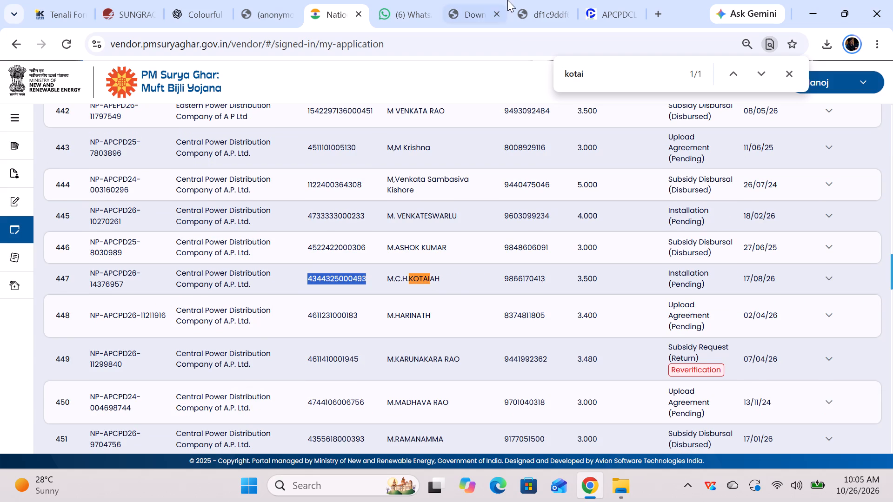
On the APCPDCL site, look up the bill details for the copied consumer number, answering the verification sum with 14.
left_click(604, 0)
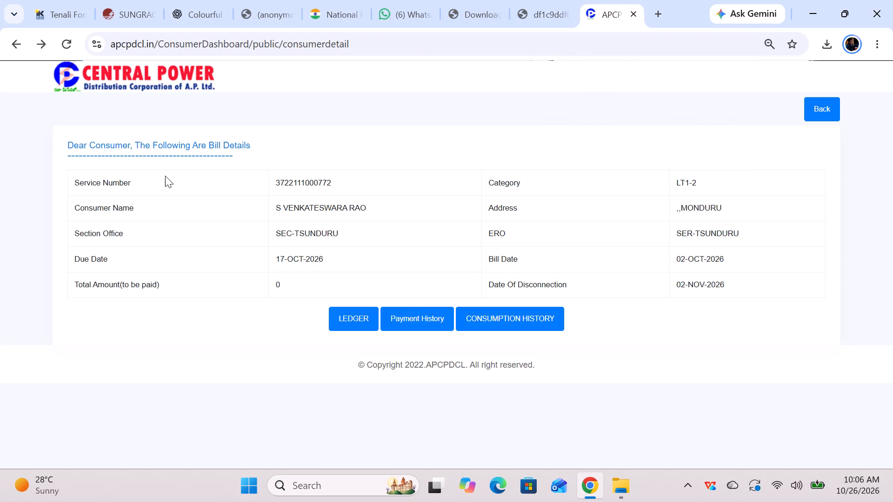
left_click(20, 51)
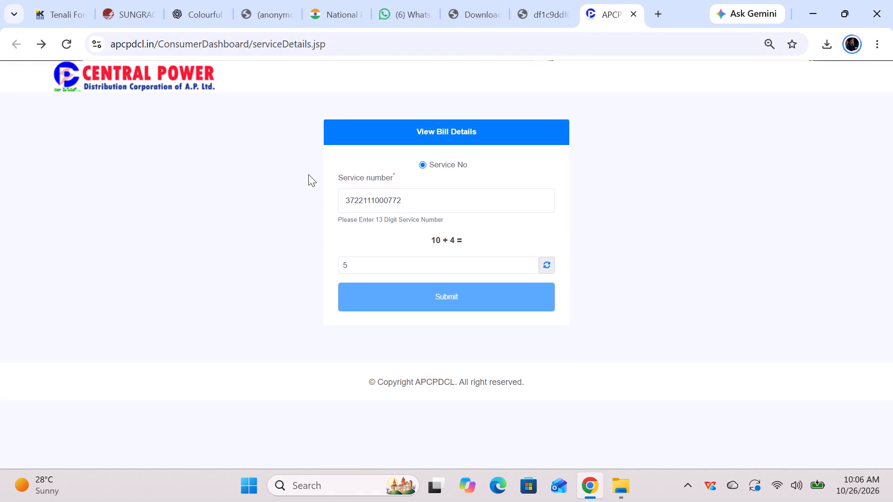
triple_click(411, 200)
key("ctrl+v")
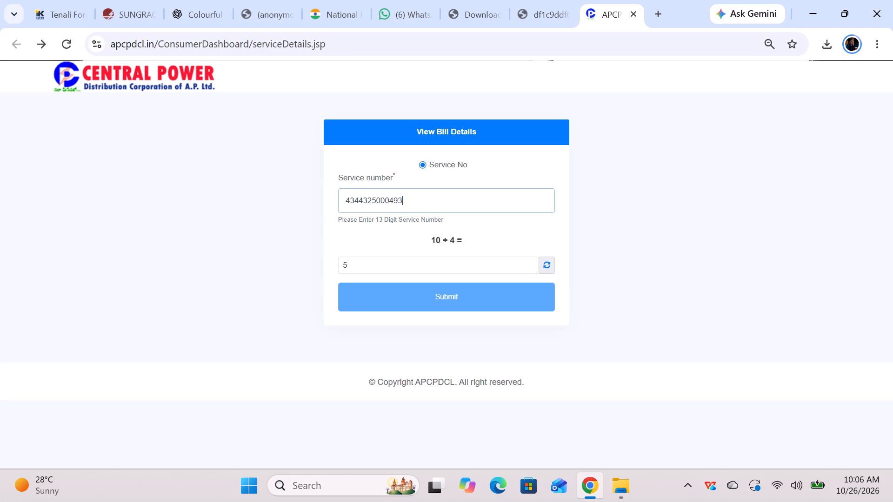
double_click(388, 262)
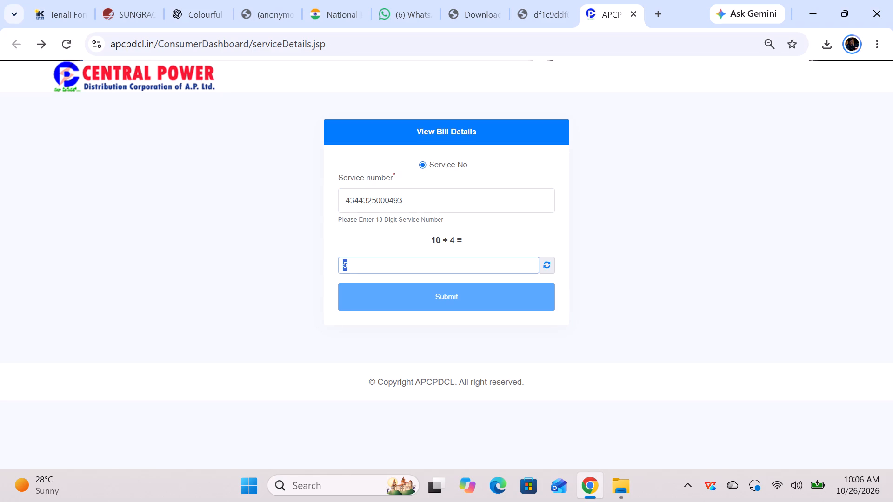
type("14")
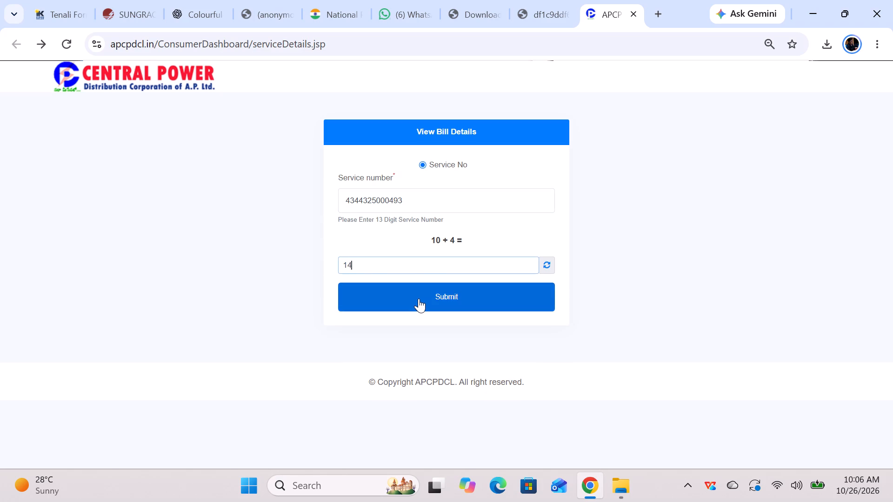
left_click(419, 298)
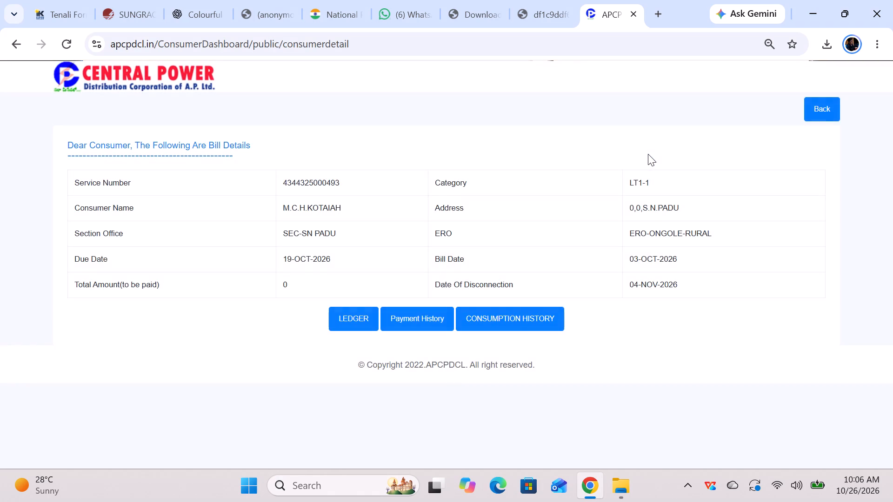
Open the consumption history of the looked-up service.
left_click(493, 317)
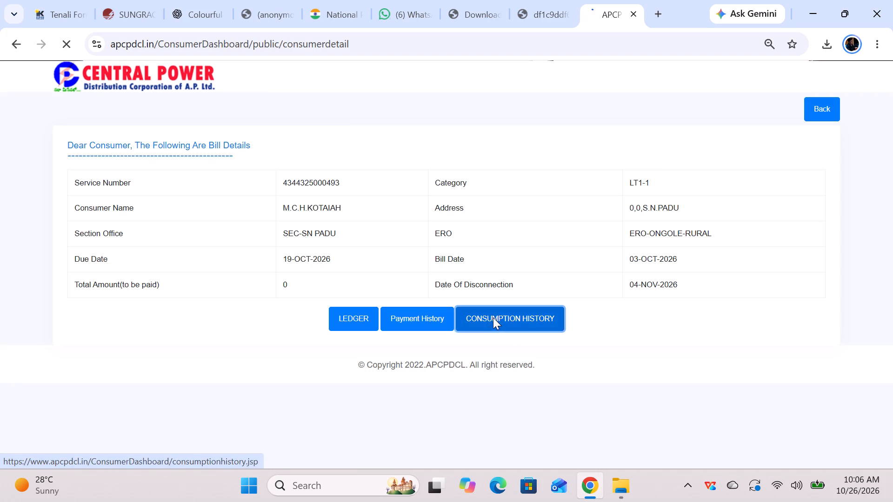
scroll(323, 174, "up", 1)
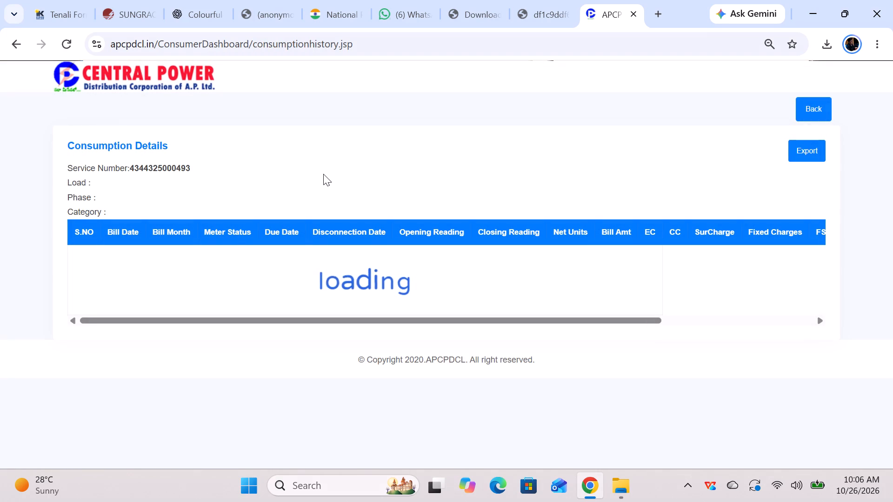
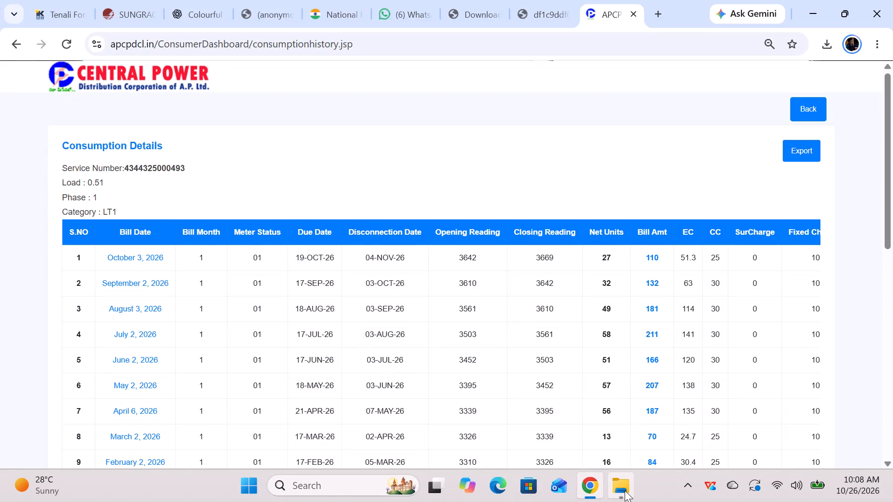
Switch to the Downloads folder, open last week's TENALI workbook in Excel and look over the filtered 04-KOTHAREDDYPALEM rows on Sheet1.
left_click(609, 383)
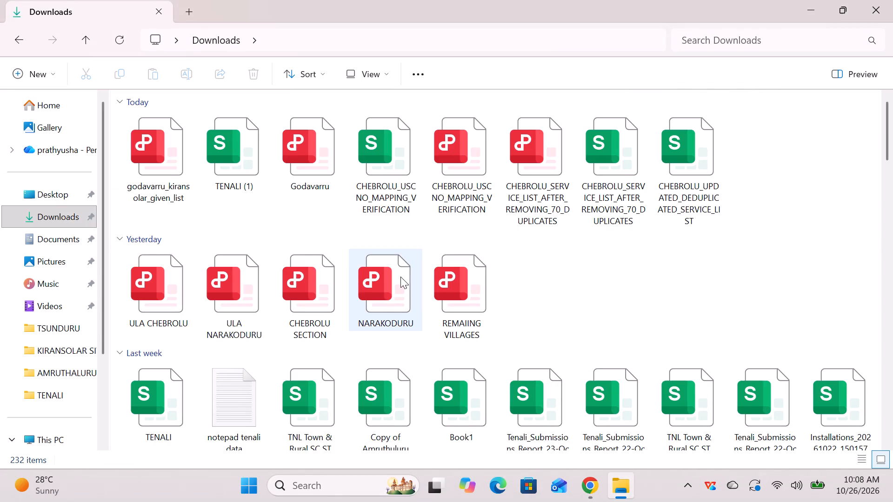
double_click(166, 398)
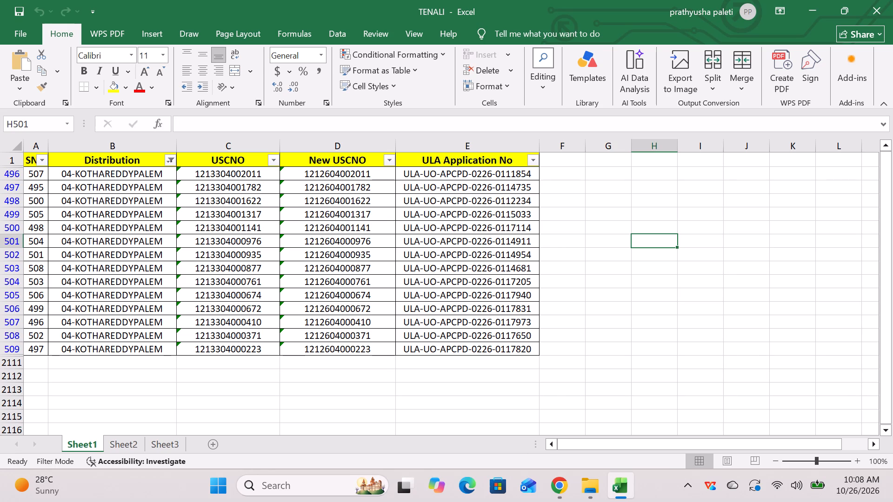
scroll(273, 274, "up", 2)
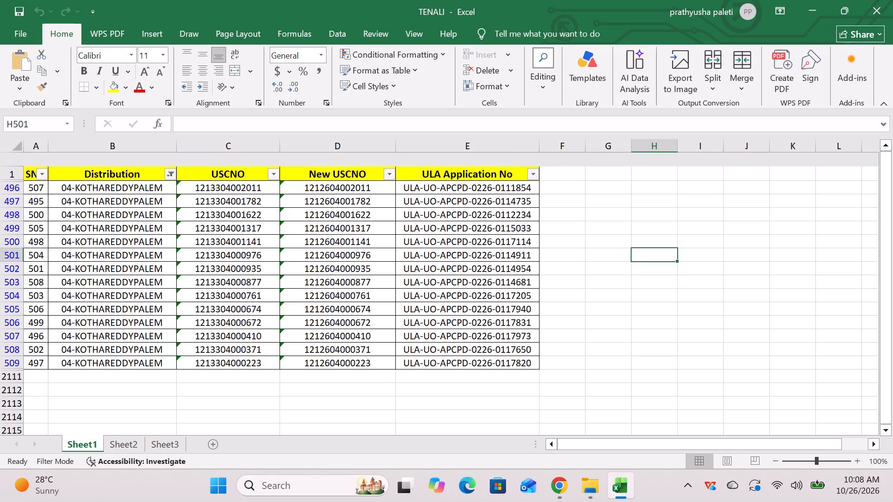
scroll(255, 236, "up", 1)
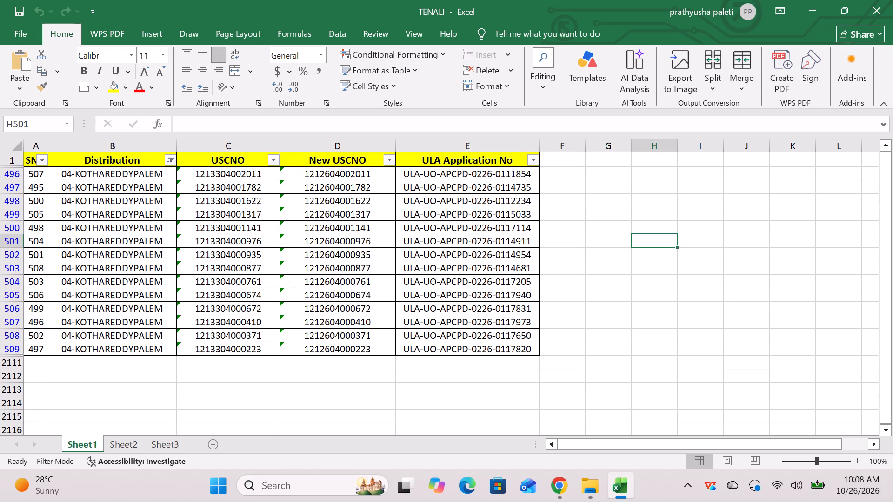
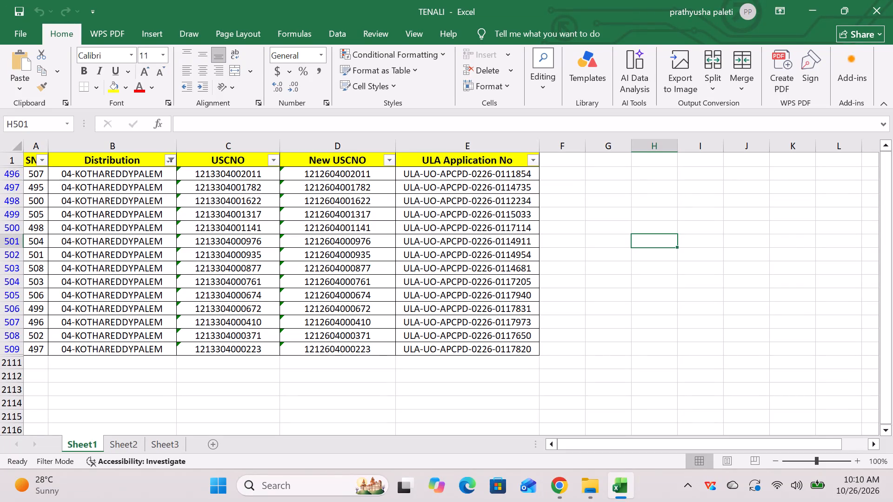
Switch to File Explorer, go to the TENALI sections folder and open the Tenali_scst_service_numbers_list workbook.
scroll(140, 297, "up", 5)
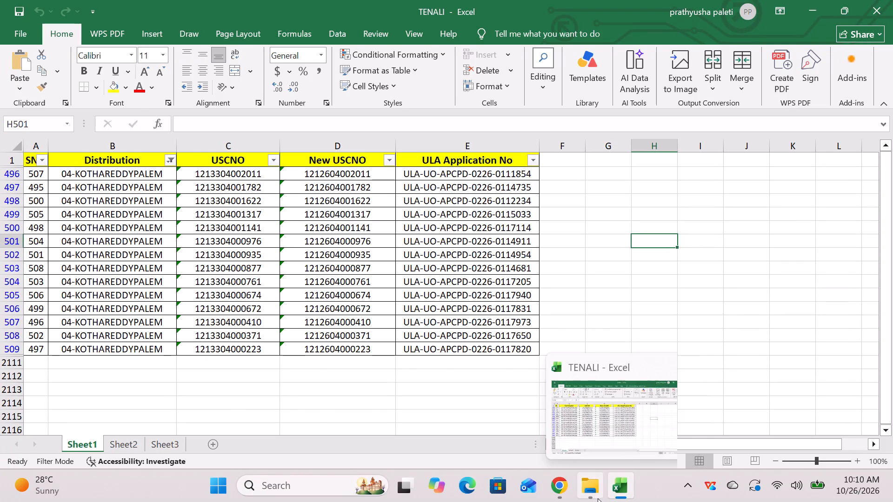
left_click(587, 423)
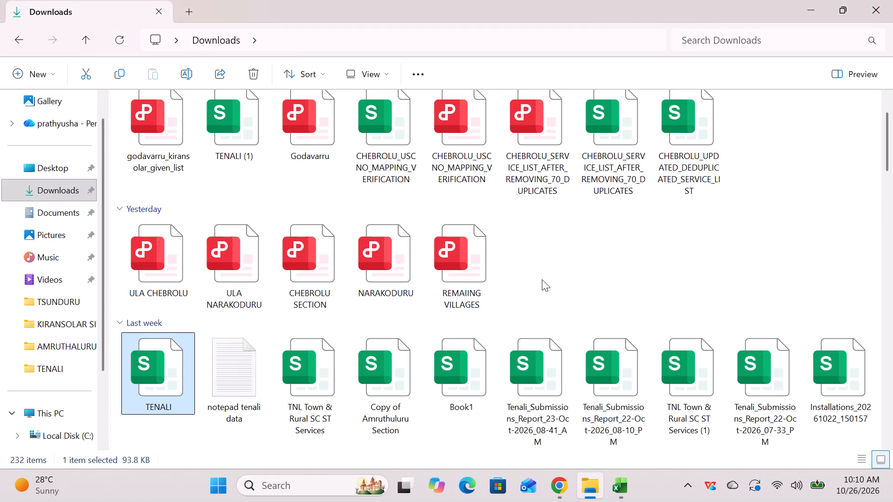
scroll(546, 263, "up", 1)
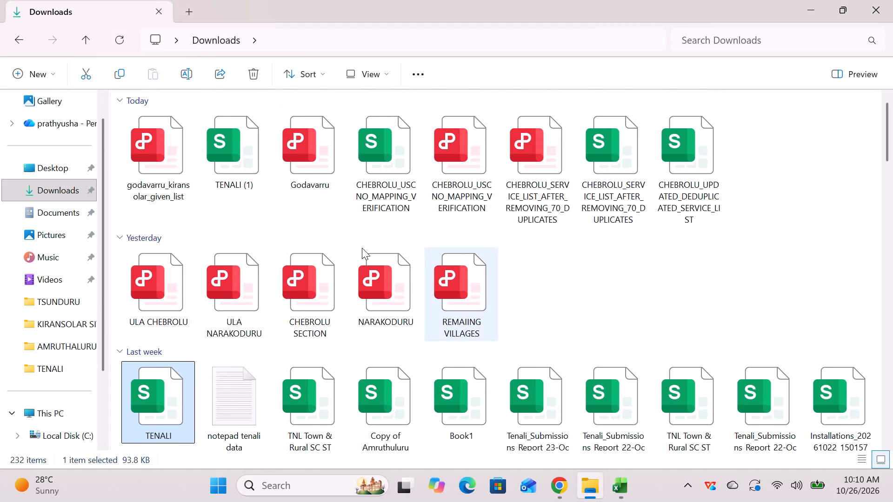
scroll(121, 296, "down", 2)
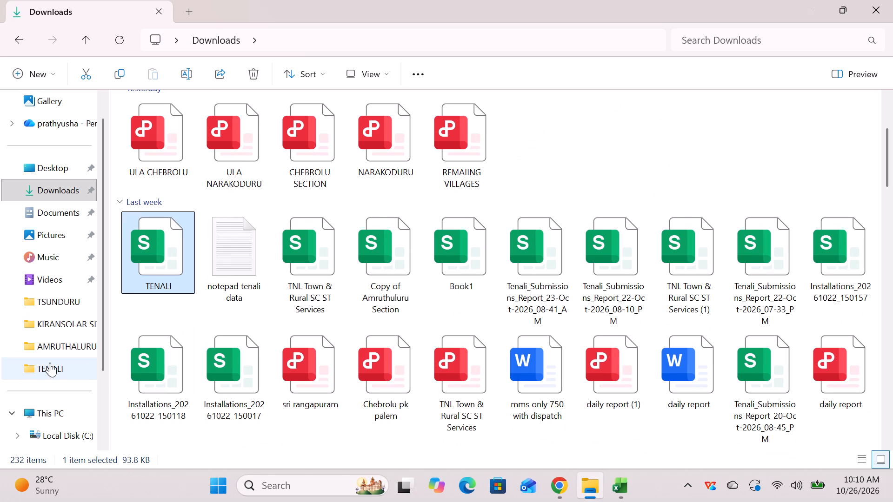
left_click(50, 363)
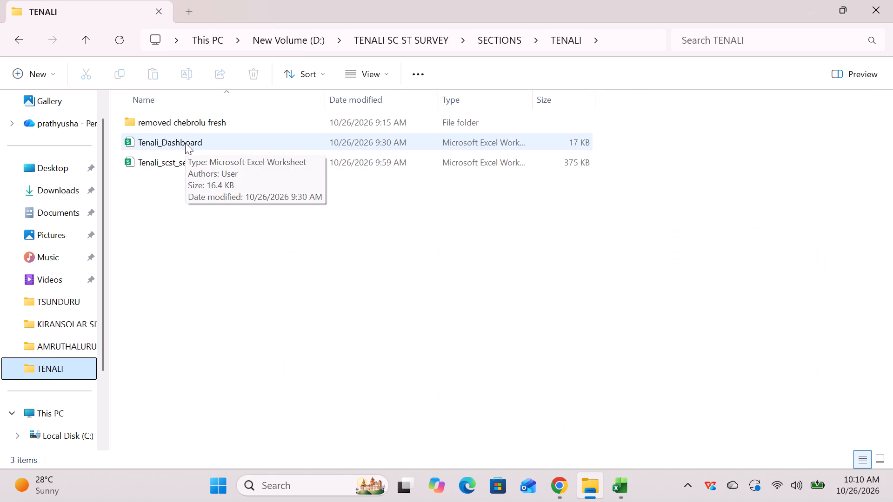
left_click(183, 163)
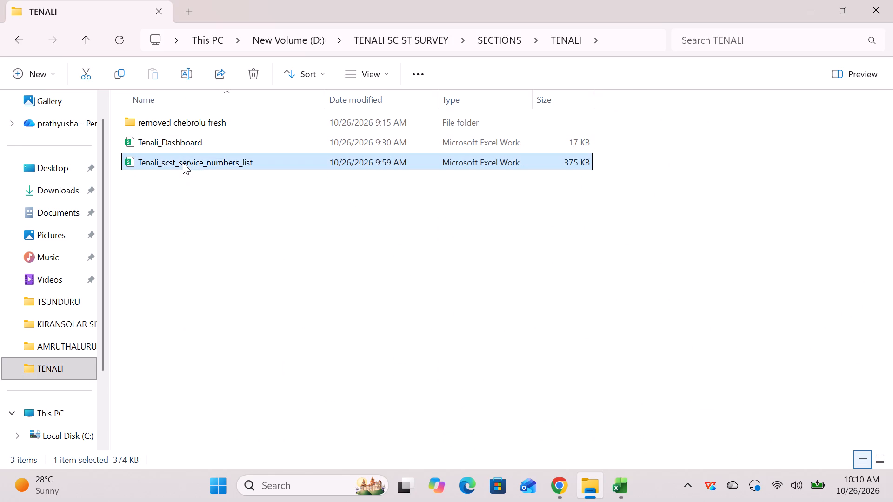
double_click(196, 162)
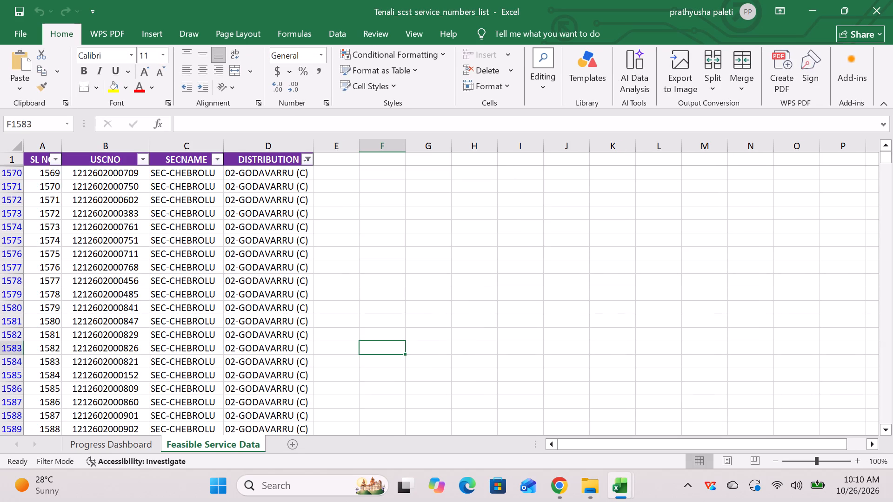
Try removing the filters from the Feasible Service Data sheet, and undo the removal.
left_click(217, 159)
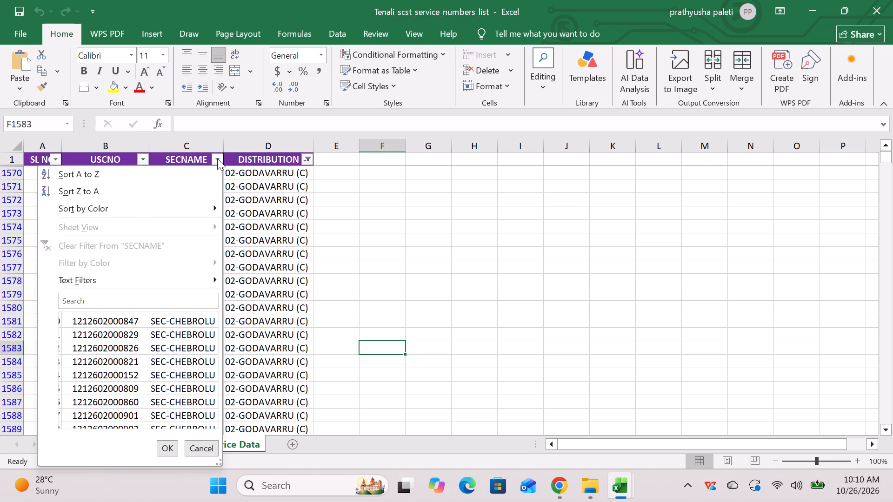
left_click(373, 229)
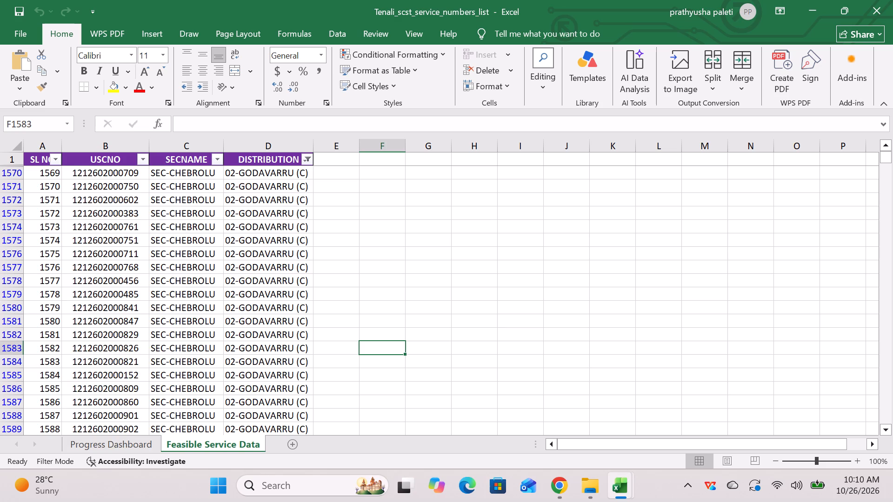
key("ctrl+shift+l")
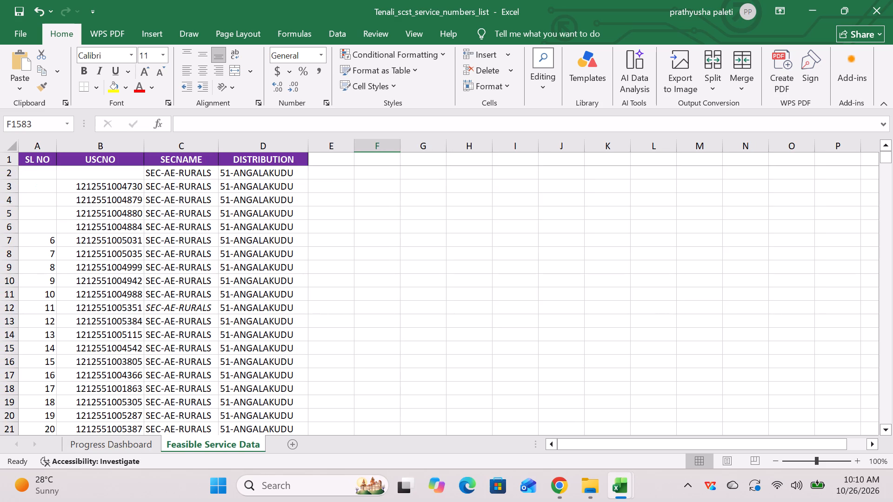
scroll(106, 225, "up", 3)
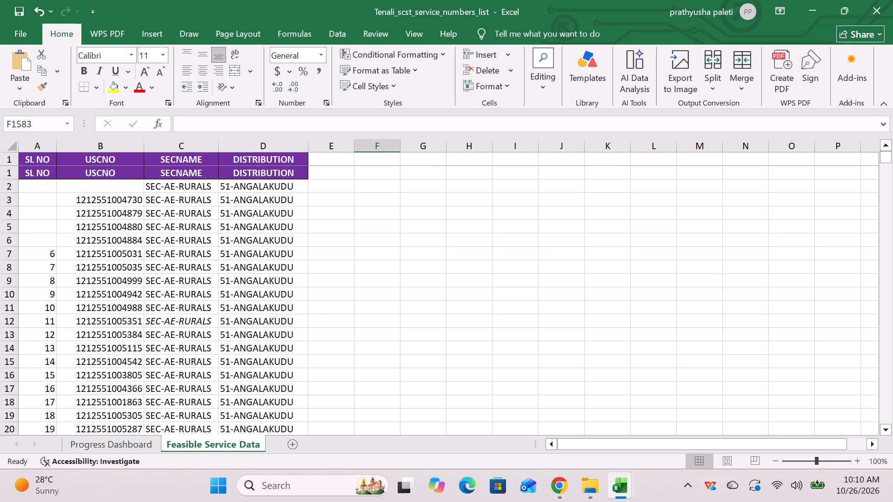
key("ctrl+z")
Examine the filtered 02-GODAVARRU (C) rows on the Feasible Service Data sheet.
left_click(443, 272)
scroll(384, 254, "up", 1)
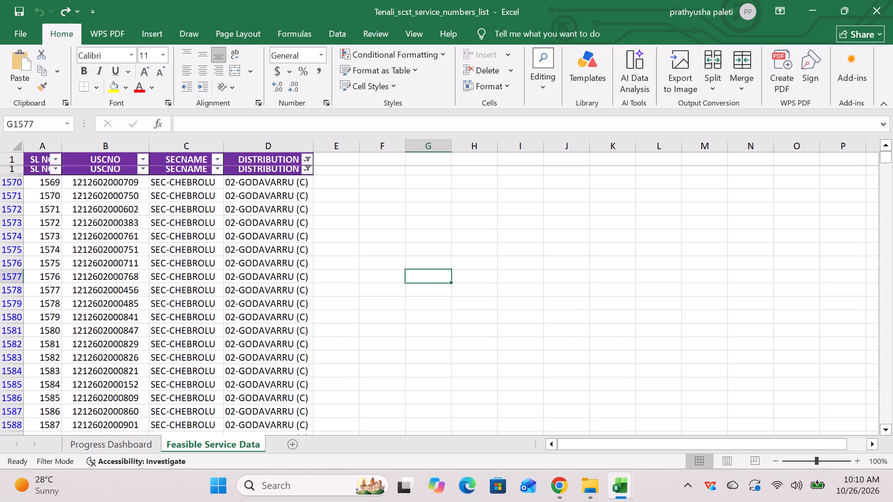
scroll(384, 254, "up", 1)
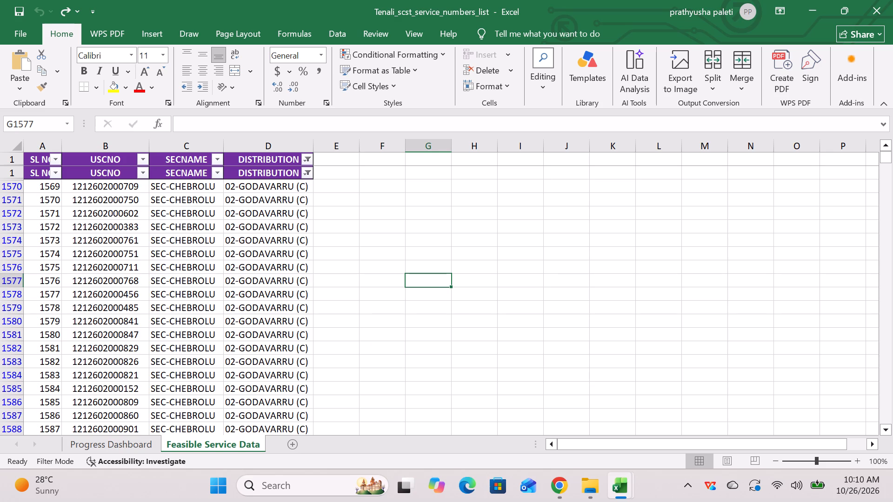
scroll(342, 212, "up", 1)
left_click(322, 209)
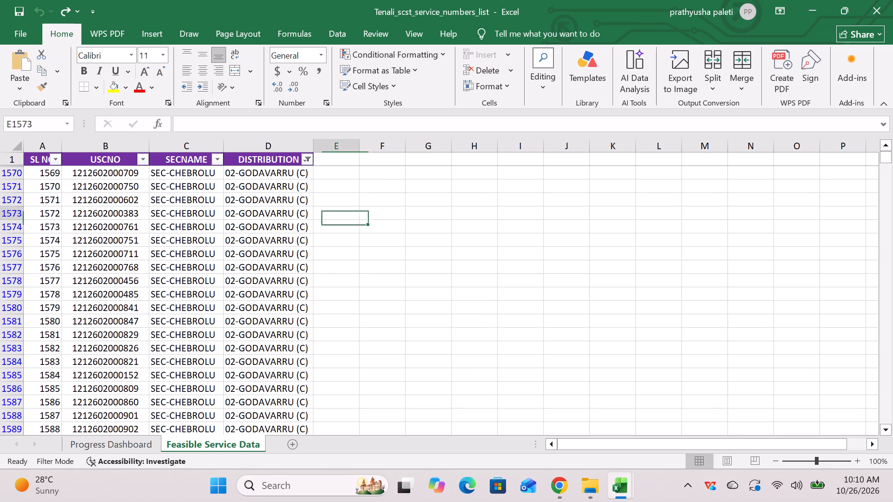
left_click(393, 218)
left_click(341, 207)
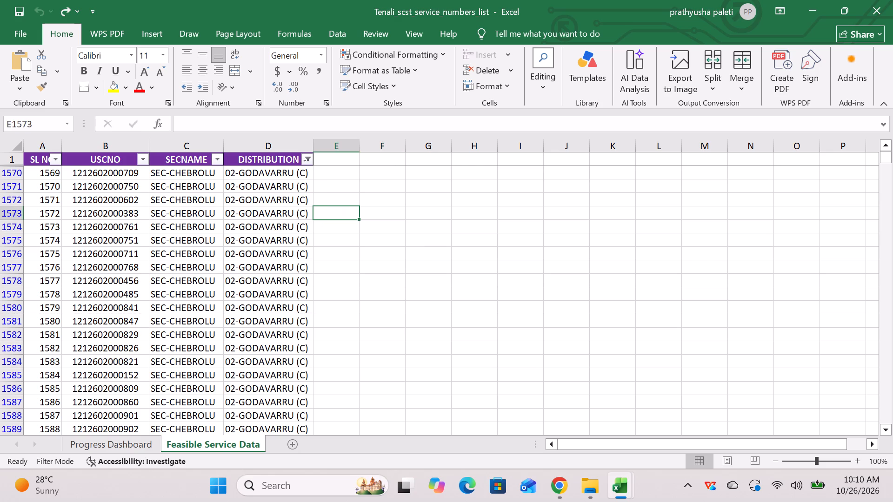
left_click(380, 200)
left_click(332, 201)
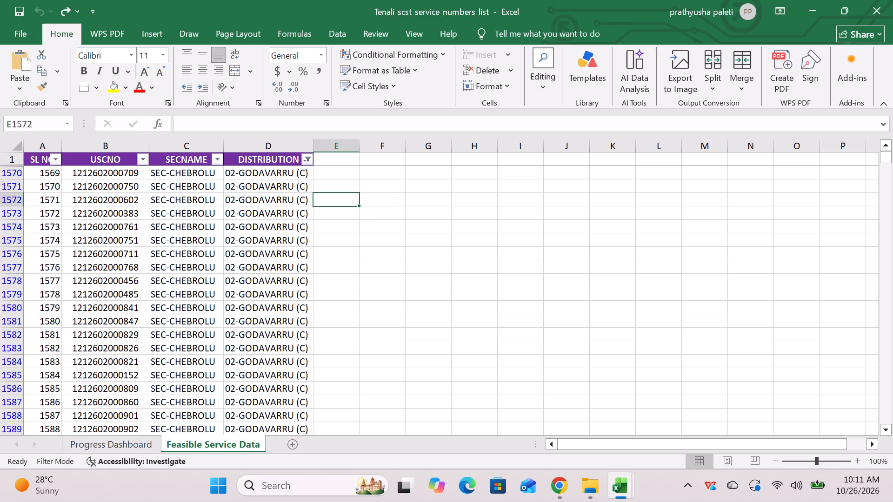
left_click(374, 290)
Save the Tenali_scst_service_numbers_list workbook, recheck the filtered rows and close it.
key("ctrl+s")
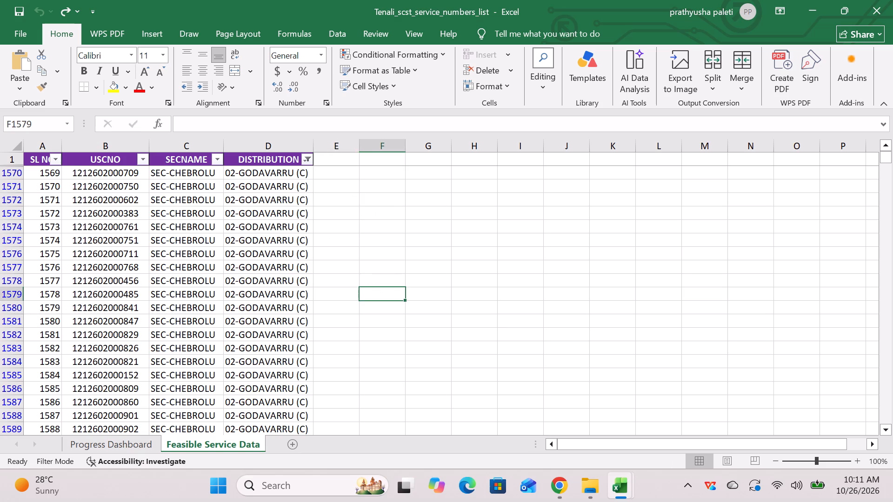
scroll(198, 234, "down", 2)
scroll(198, 234, "up", 5)
scroll(355, 244, "down", 3)
scroll(355, 244, "up", 3)
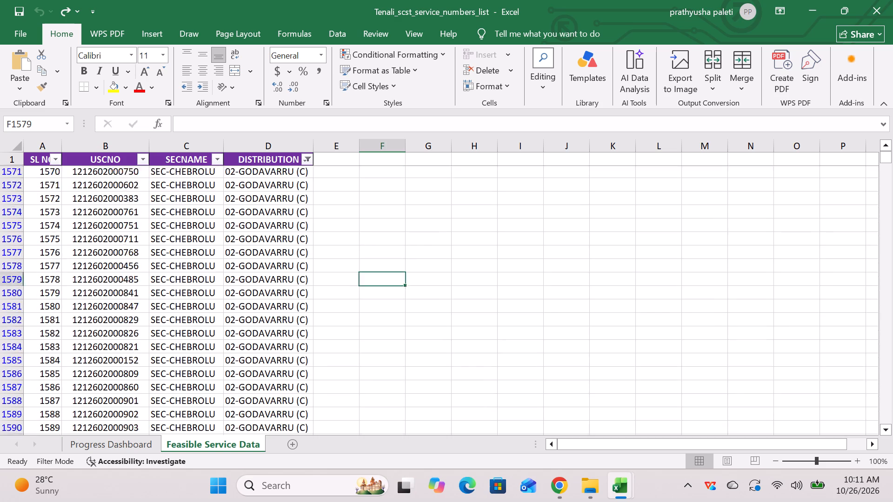
scroll(355, 244, "up", 1)
left_click(892, 0)
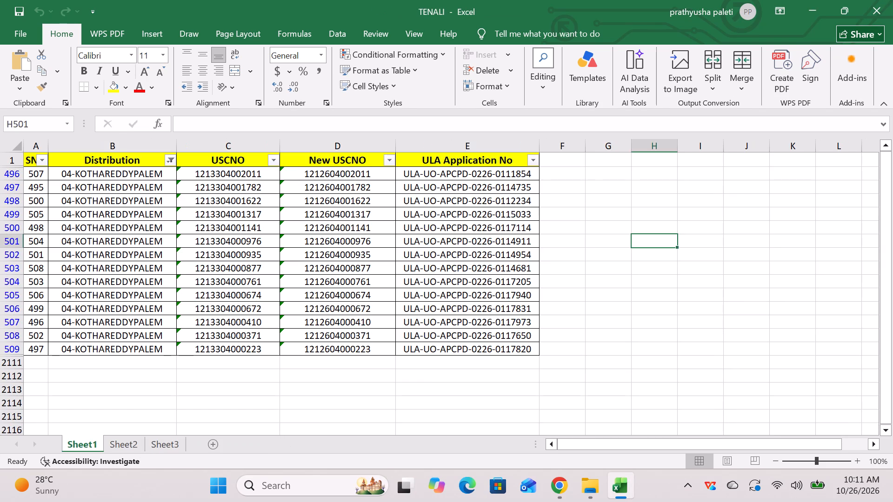
Save and close the TENALI workbook.
left_click(610, 260)
key("ctrl+s")
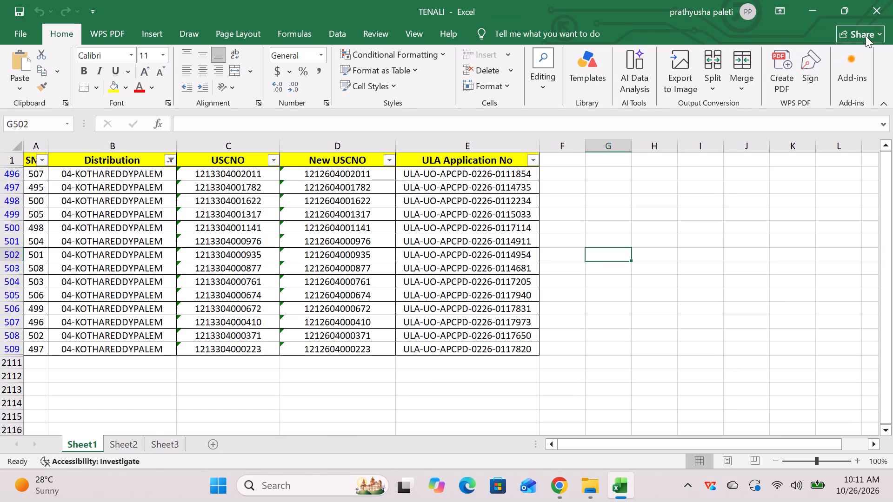
left_click(889, 9)
Open the Tenali_Dashboard workbook from the TENALI folder, go to Sheet1 and enable editing.
left_click(427, 268)
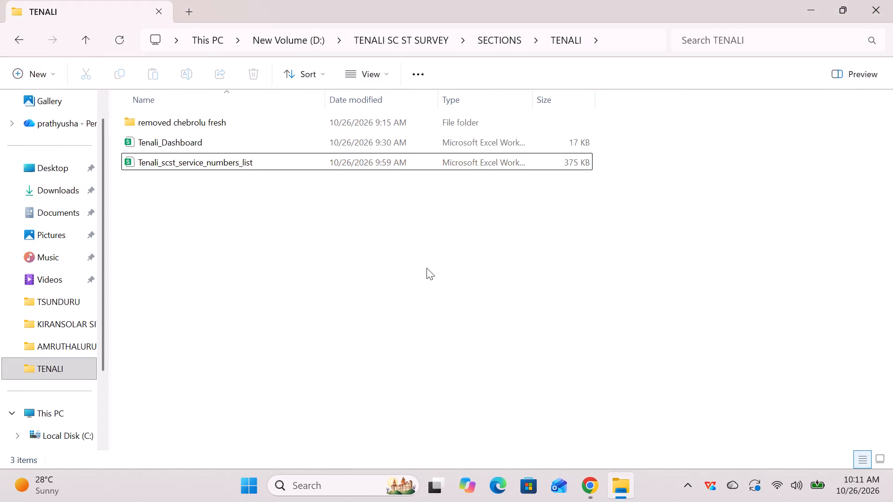
double_click(185, 143)
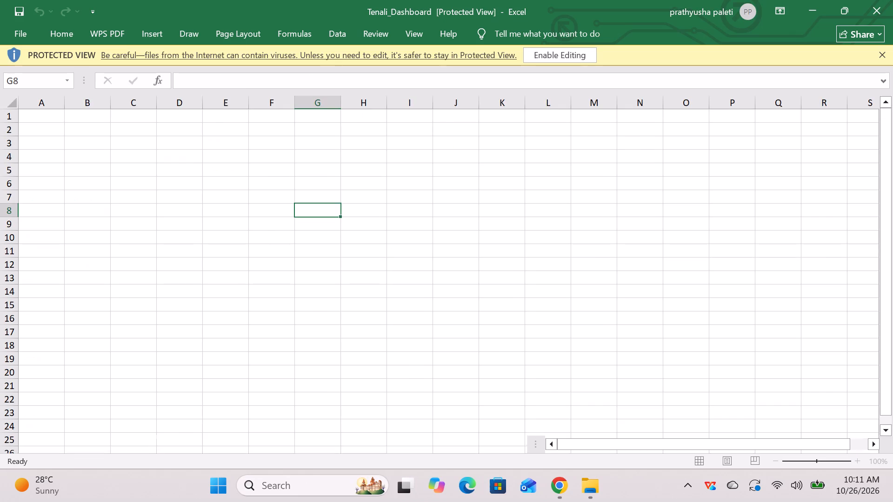
scroll(197, 190, "up", 5)
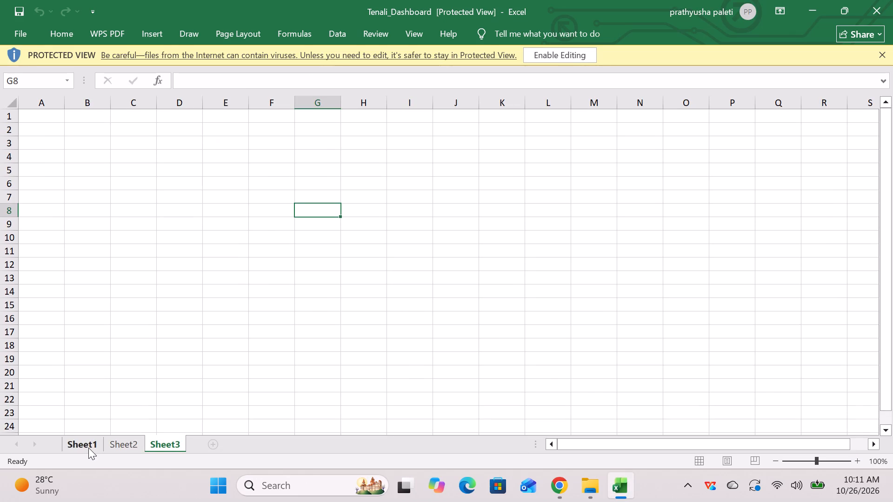
left_click(88, 448)
scroll(123, 222, "up", 2)
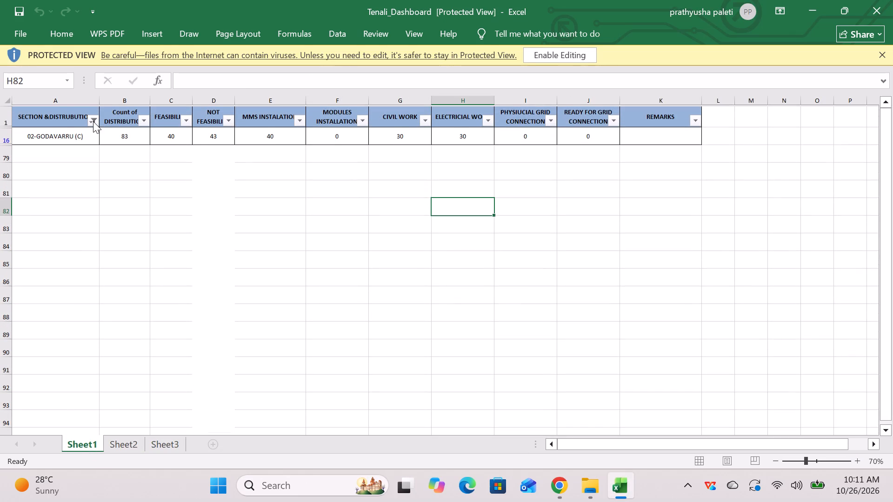
left_click(93, 120)
left_click(92, 117)
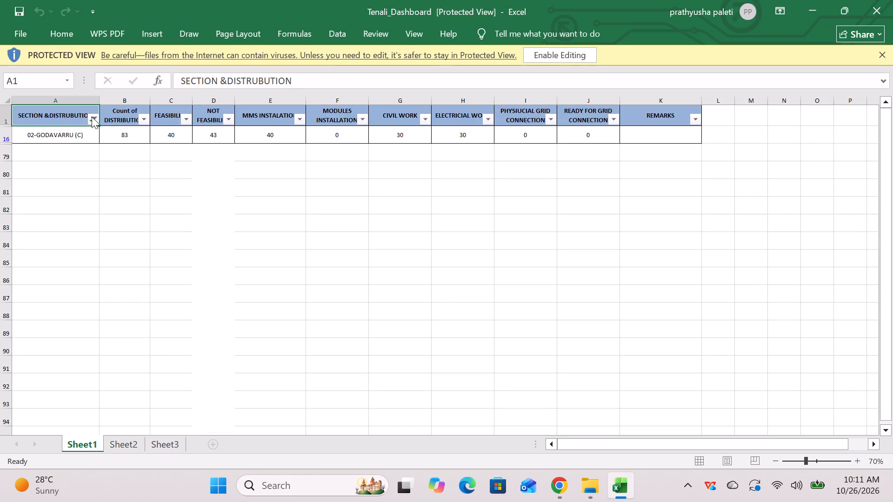
left_click(92, 117)
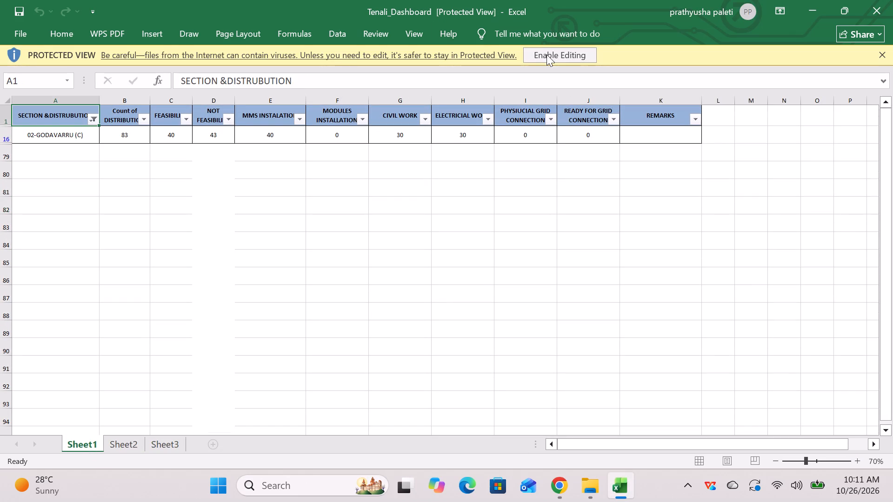
left_click(546, 54)
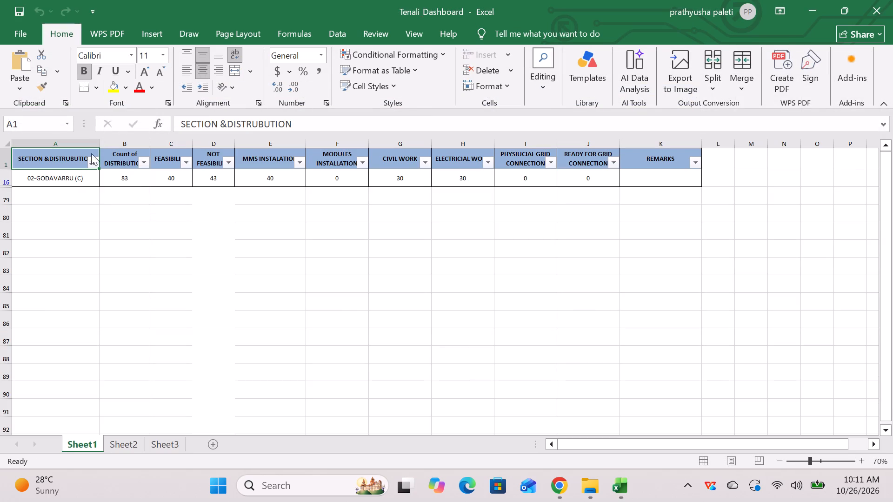
Set the SECTION & DISTRIBUTION column filter on Sheet1 to show all sections and distributions.
left_click(92, 159)
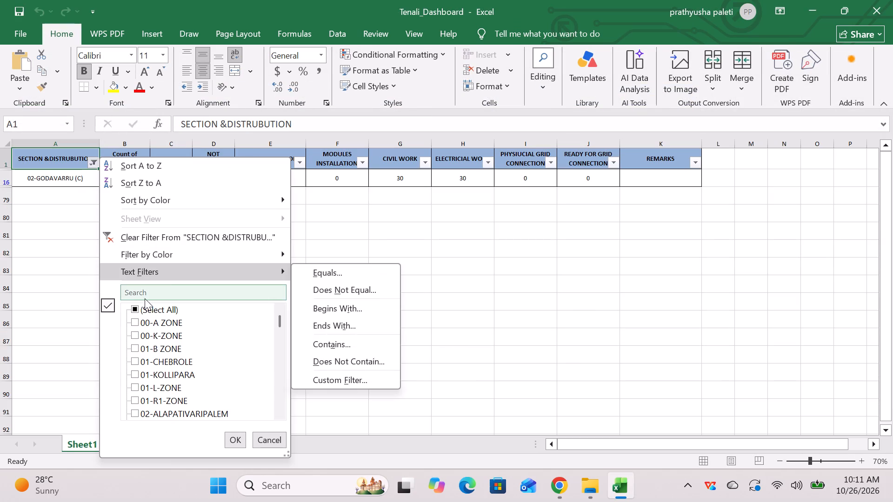
scroll(161, 340, "down", 6)
scroll(161, 340, "up", 14)
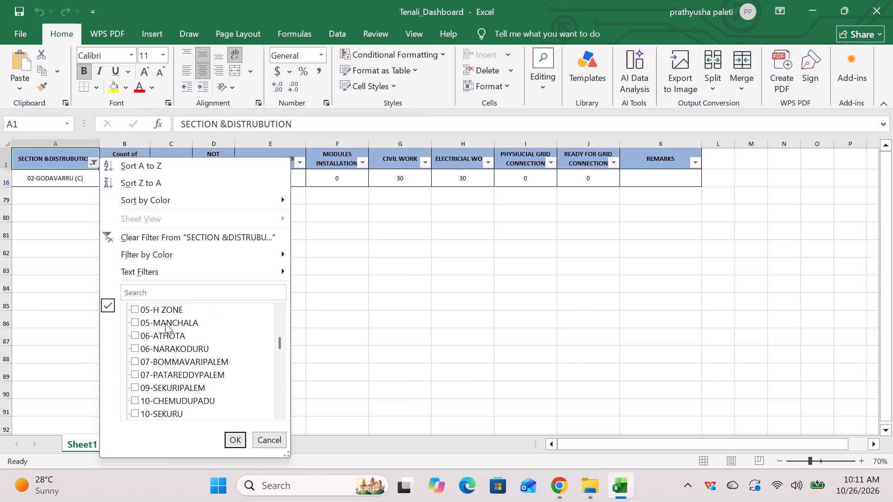
left_click(162, 308)
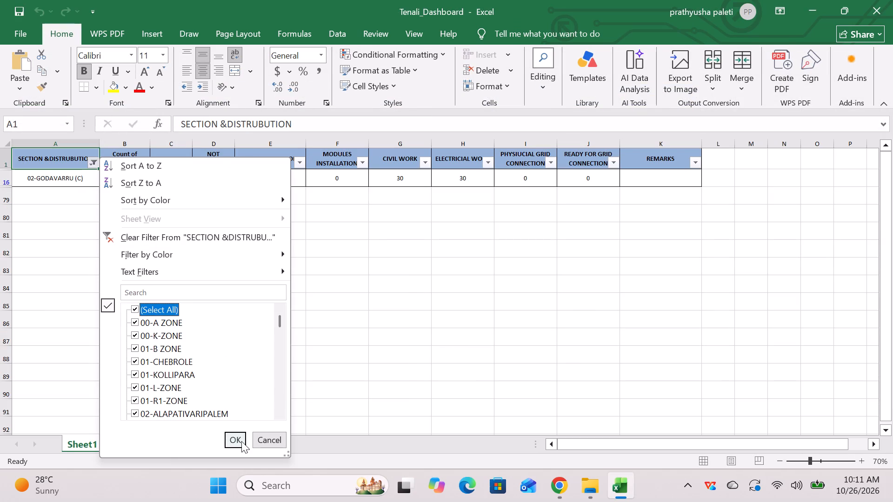
left_click(241, 441)
Look over the unfiltered Tenali_Dashboard table down to the Grand Total row, save the workbook and close it.
scroll(109, 222, "down", 6)
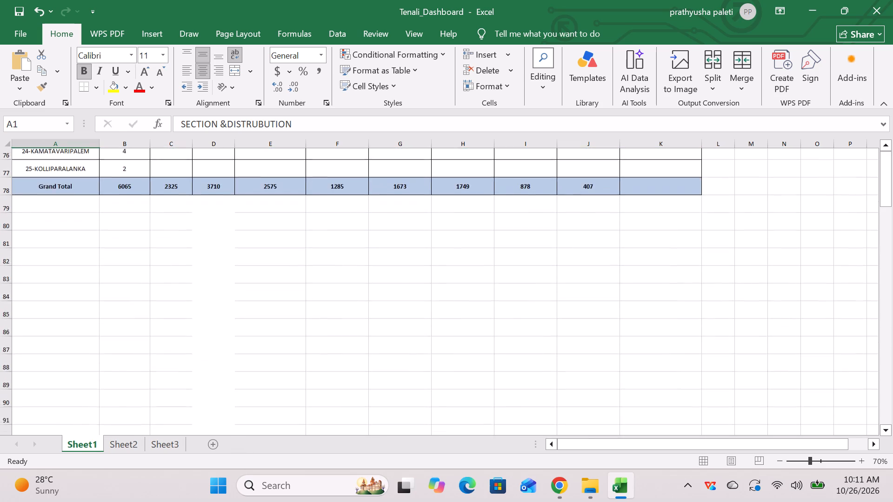
scroll(109, 222, "up", 1)
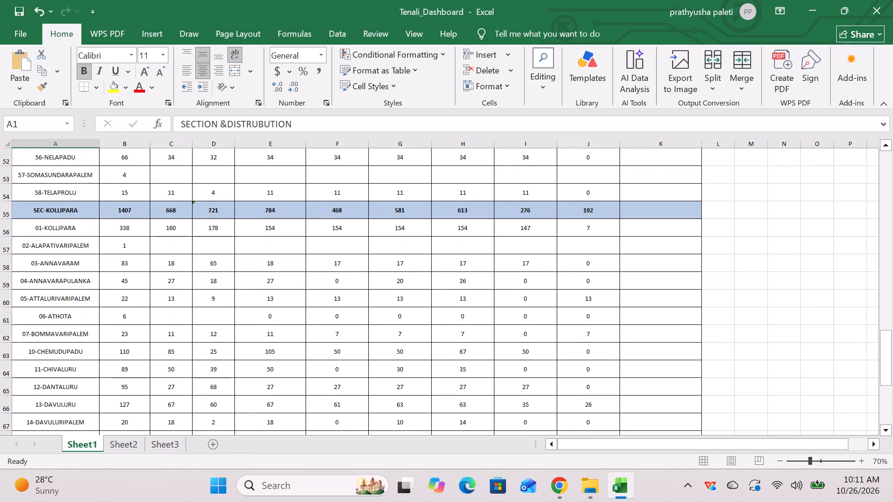
scroll(93, 214, "up", 4)
key("ctrl+s")
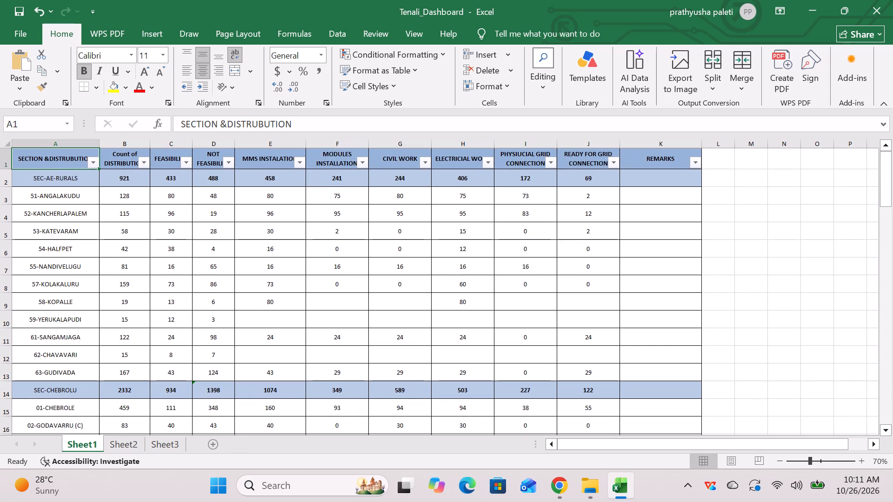
left_click(883, 3)
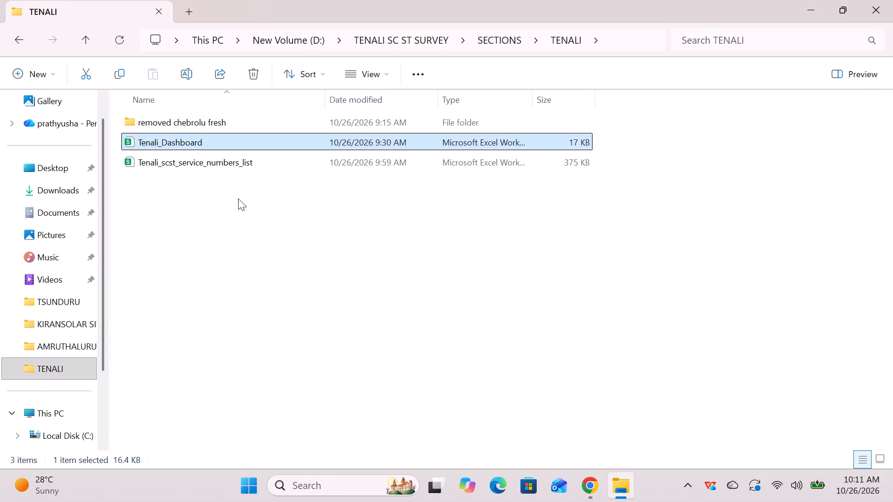
Reopen the Tenali_scst_service_numbers_list workbook from the TENALI folder.
double_click(215, 167)
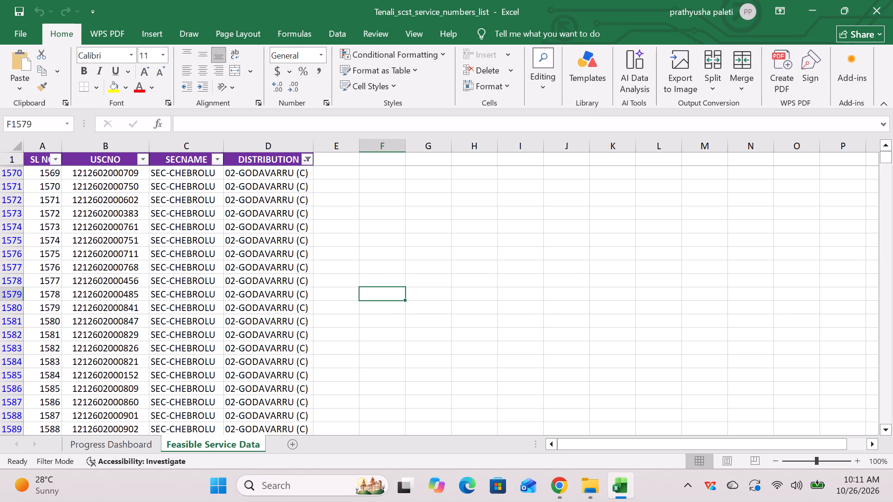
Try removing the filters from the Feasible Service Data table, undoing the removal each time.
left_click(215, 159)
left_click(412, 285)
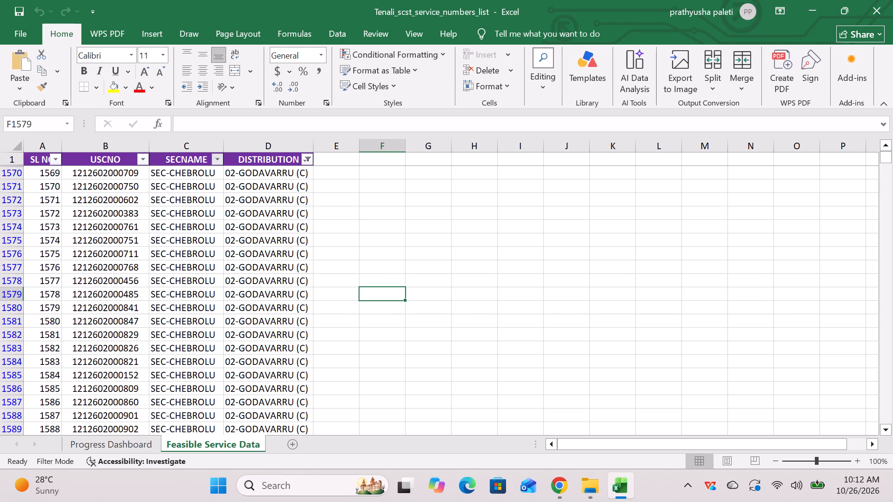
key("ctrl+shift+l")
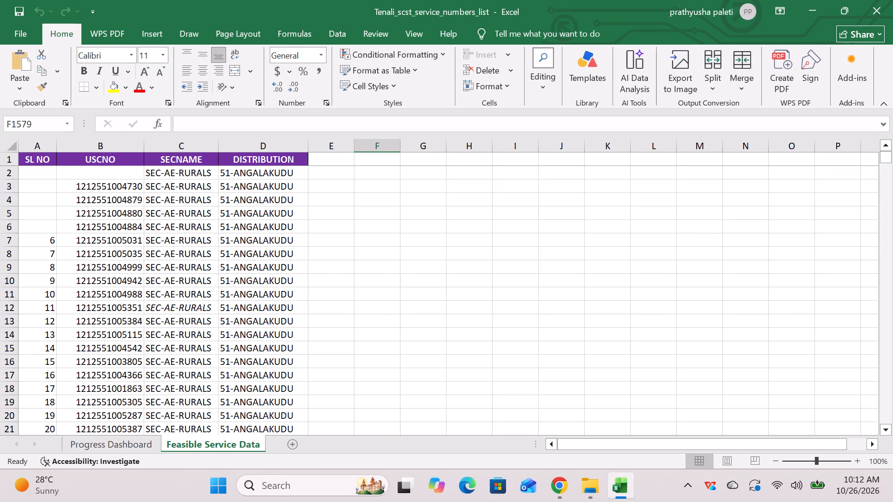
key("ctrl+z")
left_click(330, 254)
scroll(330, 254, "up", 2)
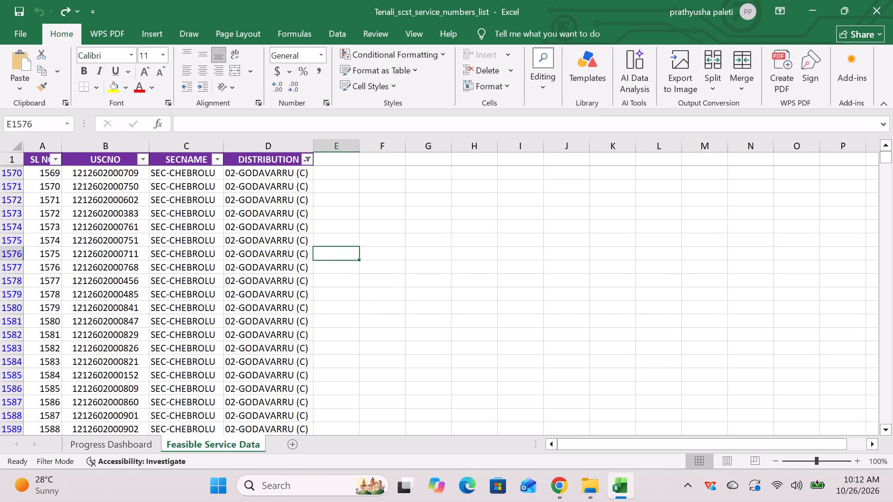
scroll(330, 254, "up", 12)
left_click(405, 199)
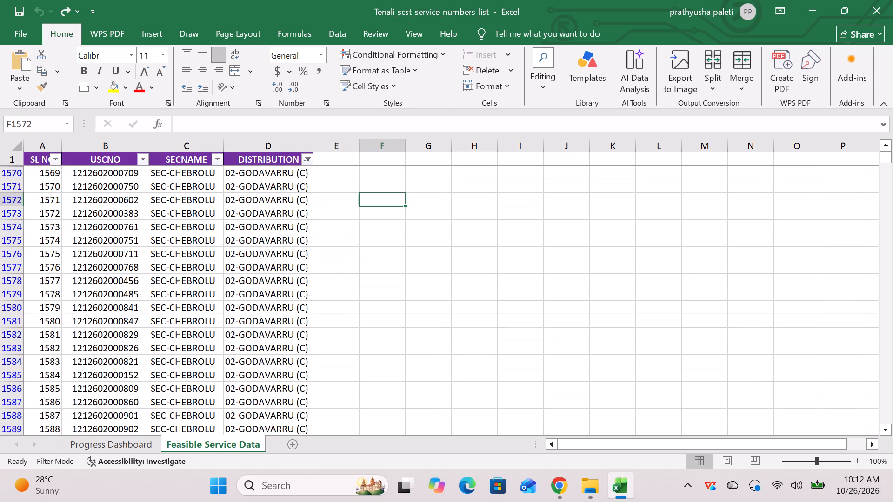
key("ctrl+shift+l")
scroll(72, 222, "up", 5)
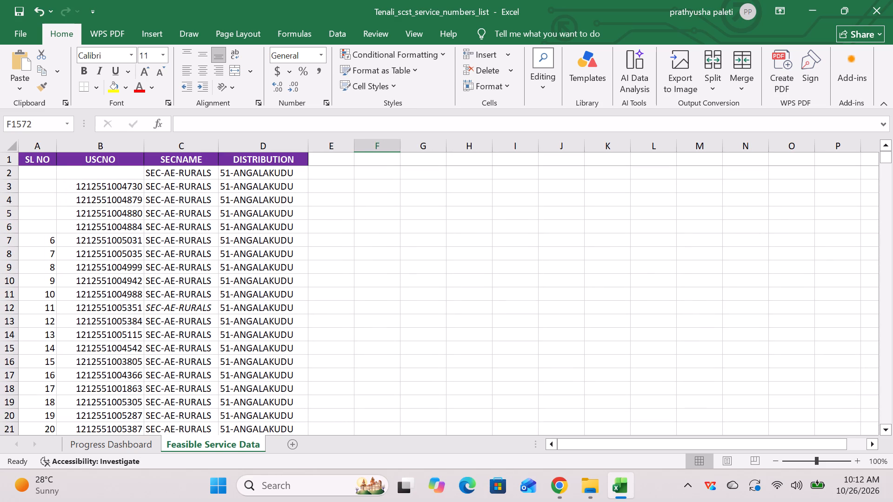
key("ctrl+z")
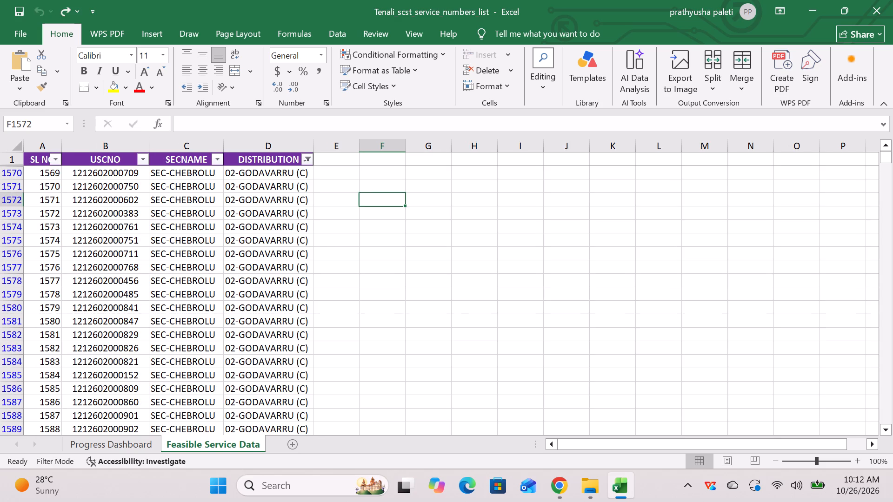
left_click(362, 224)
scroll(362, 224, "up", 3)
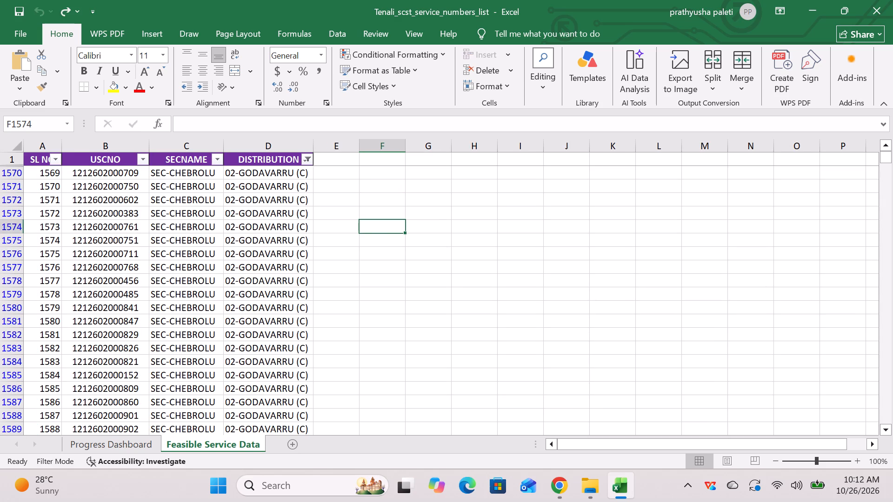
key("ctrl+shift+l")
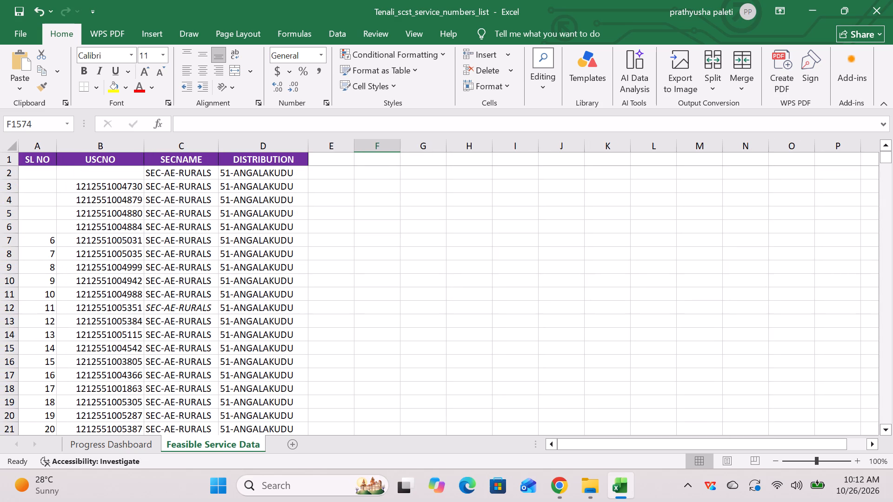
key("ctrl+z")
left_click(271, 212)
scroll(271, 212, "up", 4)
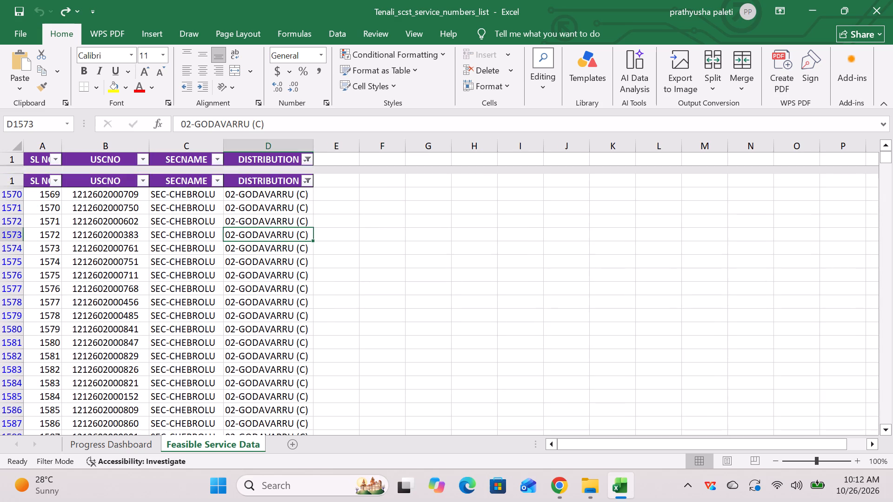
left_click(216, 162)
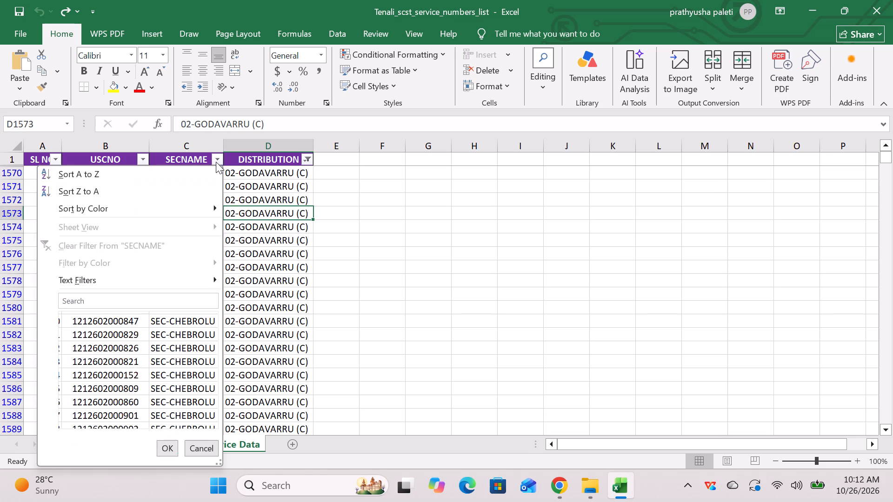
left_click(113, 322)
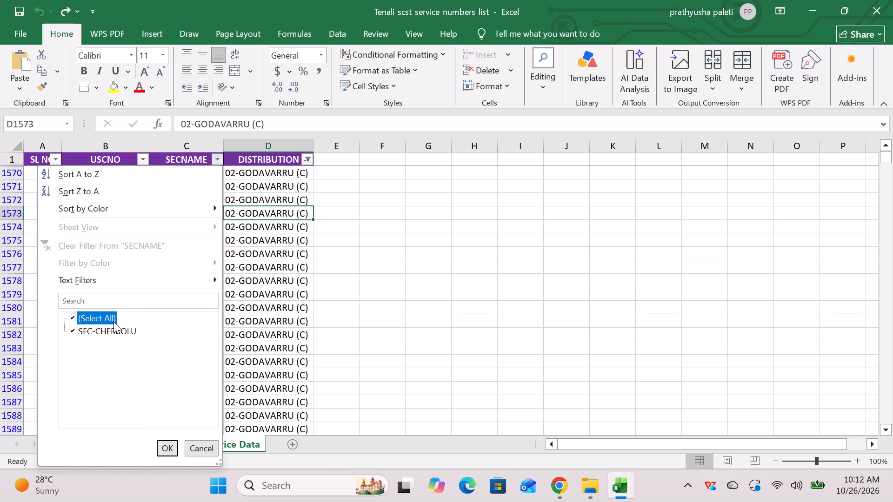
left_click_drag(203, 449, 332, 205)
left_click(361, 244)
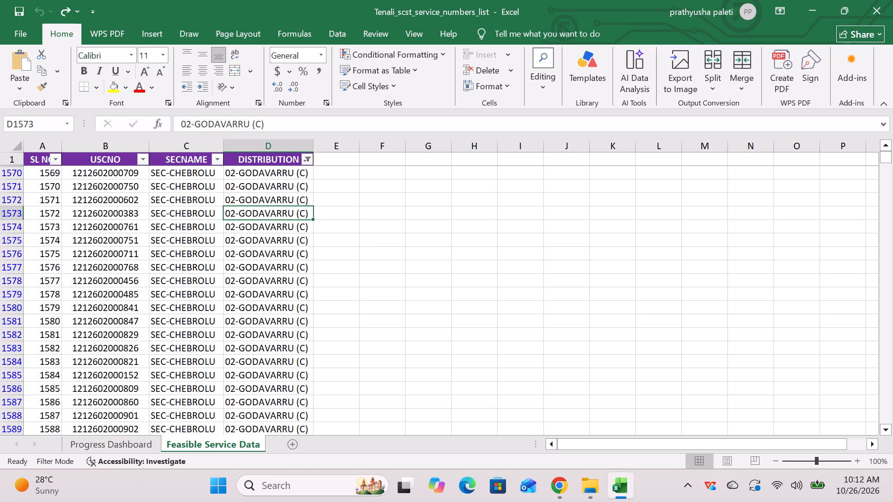
Remove all filters from the Feasible Service Data table and save the workbook.
key("ctrl+shift+l")
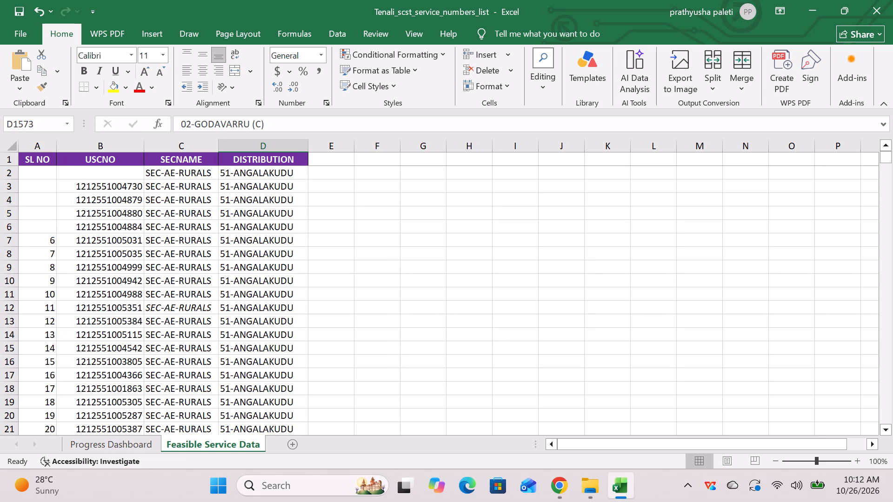
left_click(350, 251)
key("ctrl+s")
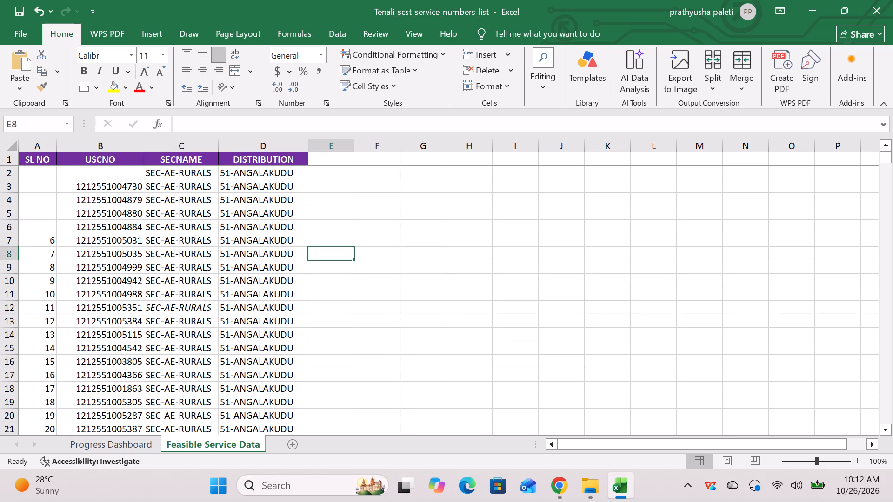
Turn column filtering back on for the Feasible Service Data table and filter SECNAME to show only SEC-CHEBROLU.
left_click(318, 253)
left_click(342, 197)
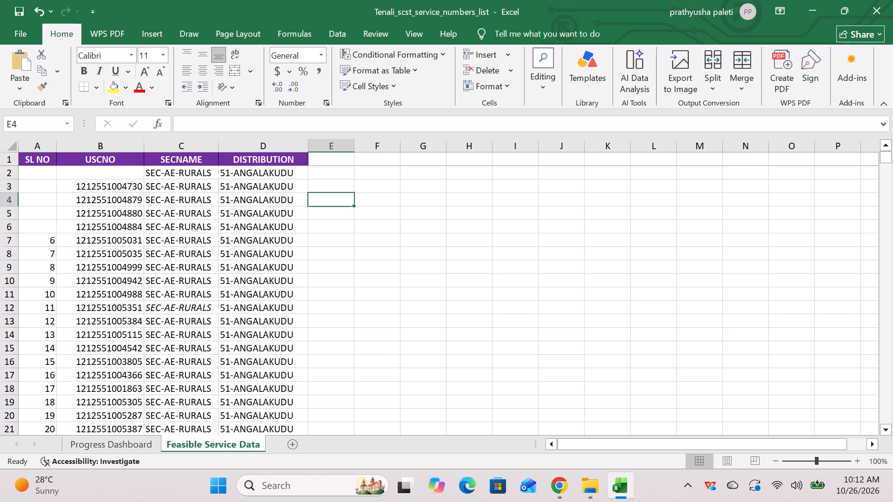
key("ctrl+shift+l")
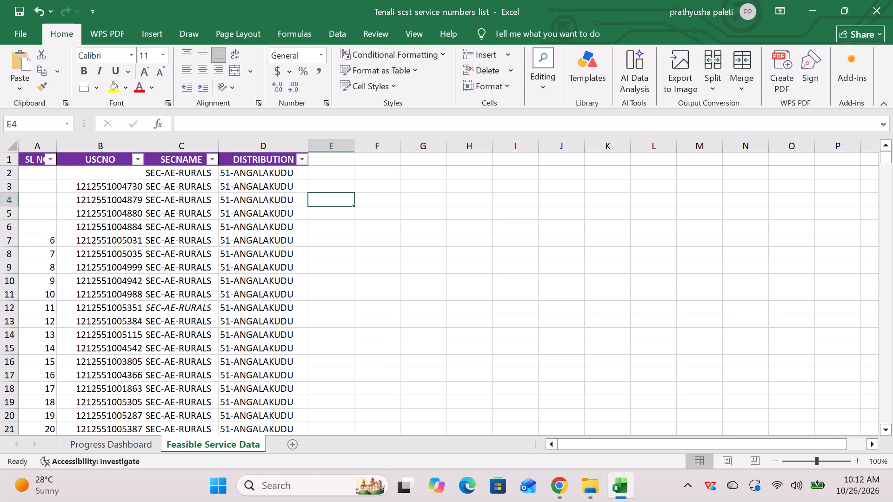
left_click(211, 161)
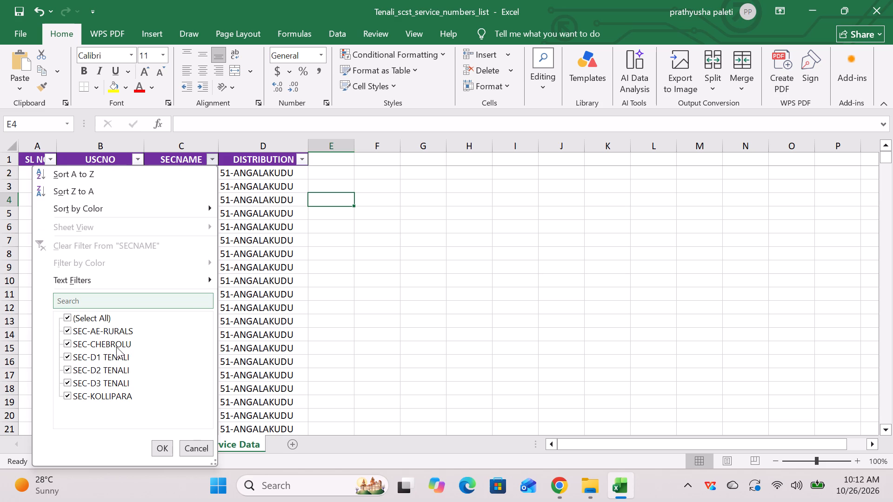
left_click(95, 316)
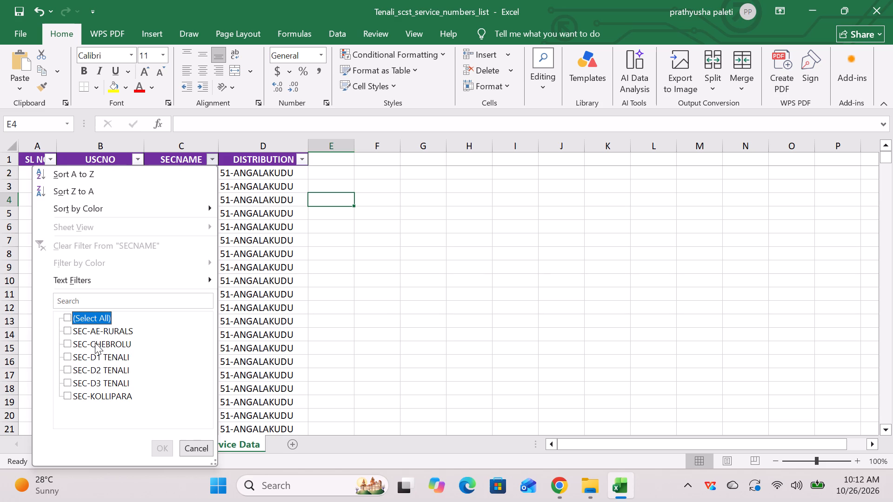
left_click(95, 343)
left_click(157, 442)
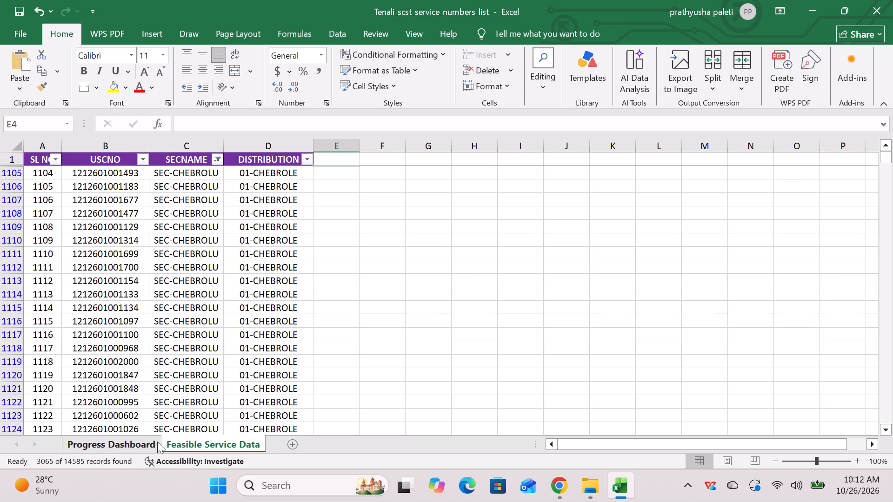
Examine which distributions belong to the Chebrolu section in the DISTRIBUTION column's filter choices, leaving that filter unapplied.
scroll(224, 284, "down", 4)
scroll(224, 284, "up", 11)
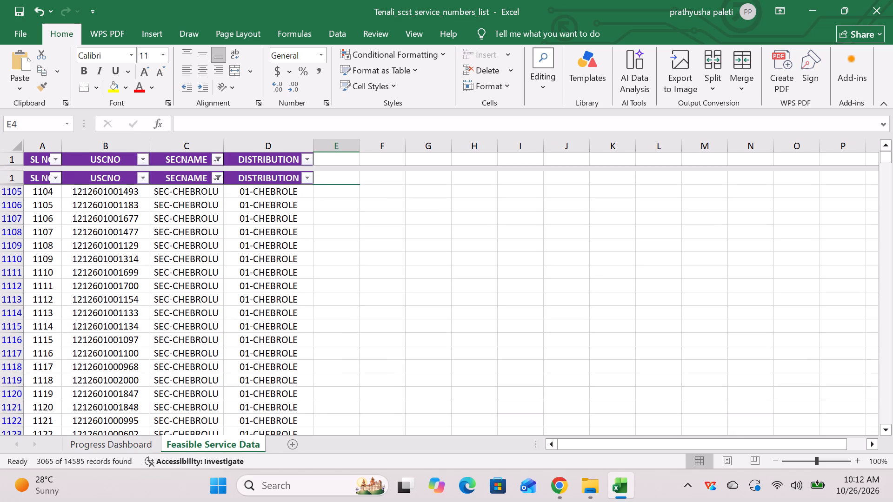
left_click(307, 159)
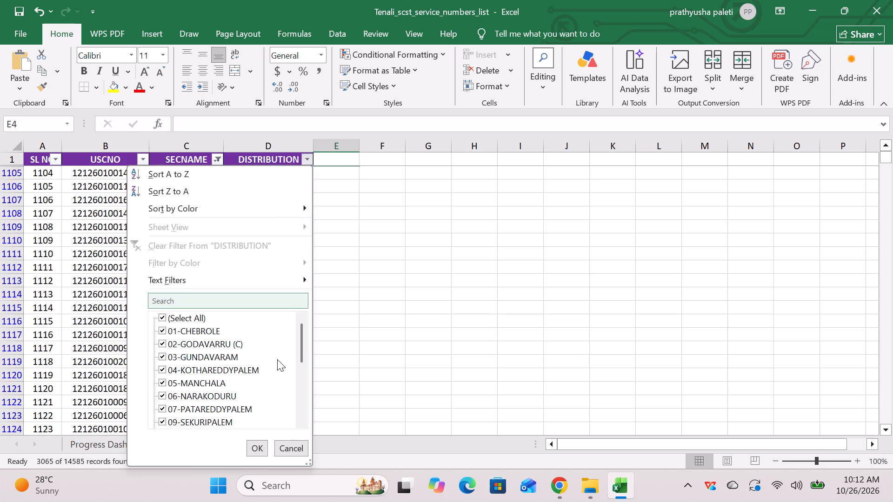
scroll(277, 359, "down", 5)
scroll(277, 359, "up", 5)
scroll(277, 359, "down", 4)
scroll(277, 359, "up", 5)
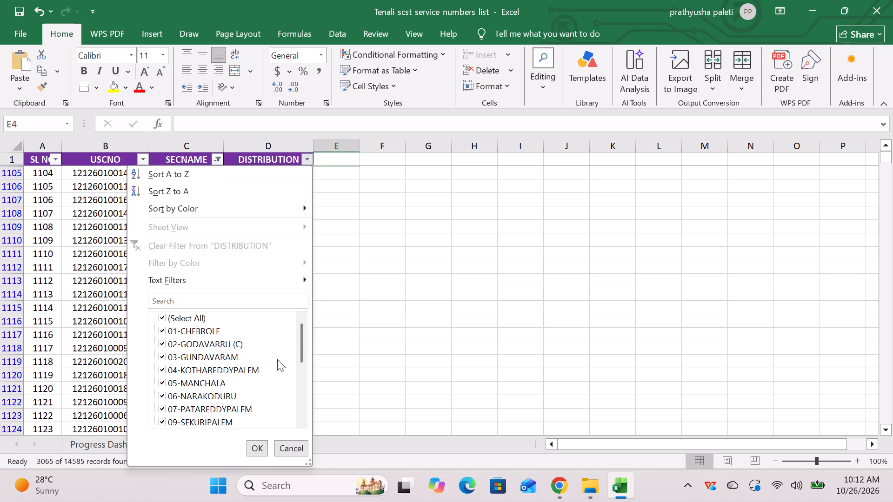
scroll(277, 359, "down", 6)
scroll(277, 359, "up", 8)
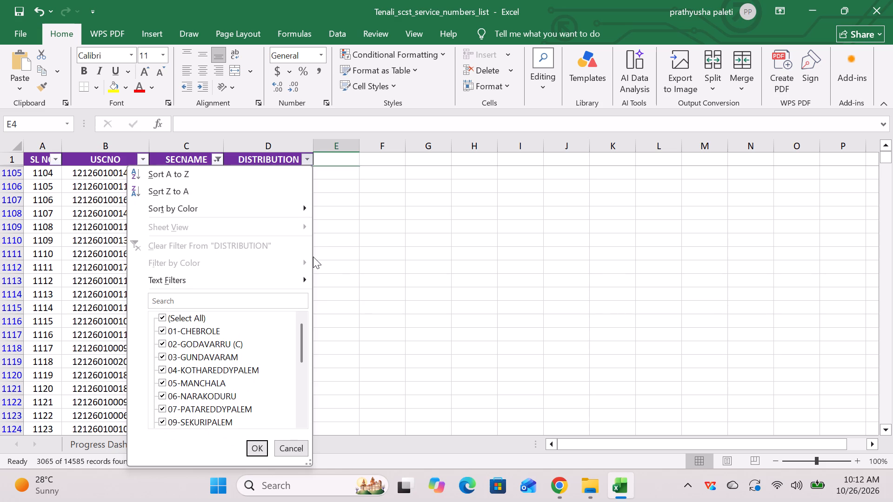
scroll(243, 396, "down", 2)
scroll(243, 396, "up", 2)
scroll(207, 369, "down", 4)
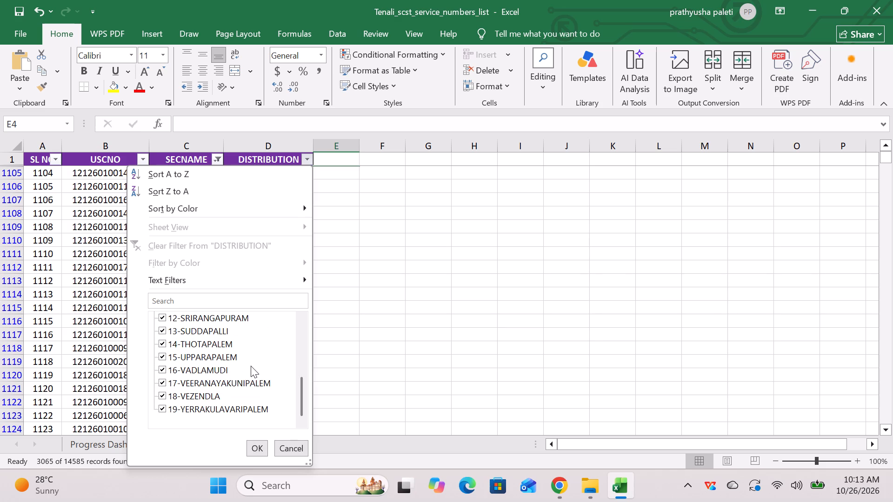
scroll(199, 378, "down", 4)
scroll(216, 346, "up", 3)
scroll(255, 351, "up", 1)
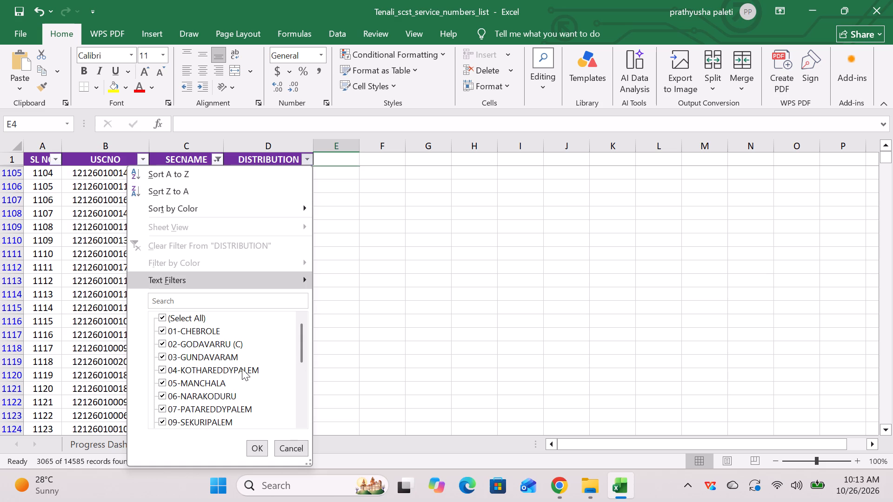
scroll(242, 369, "up", 3)
scroll(252, 382, "down", 2)
scroll(252, 382, "up", 4)
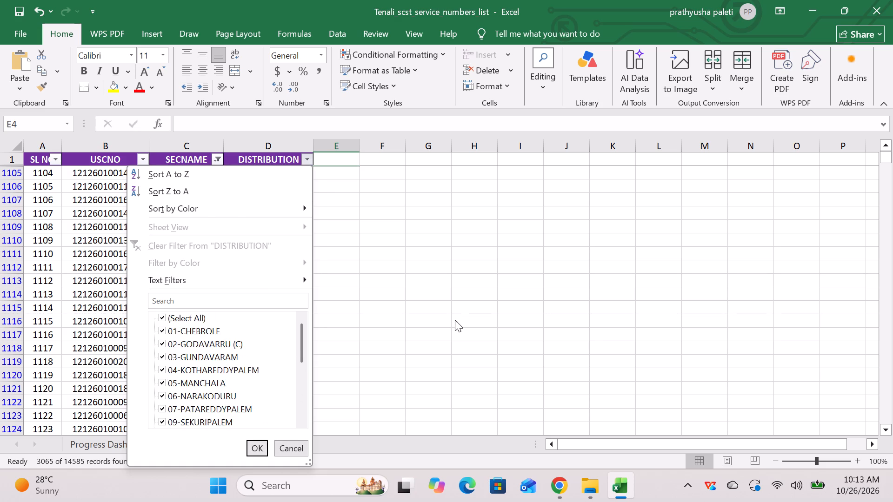
left_click(455, 320)
Save the workbook, print the filtered sheet with PDF24 and save the PDF in Downloads as only_chebrolu_section.
key("ctrl+s")
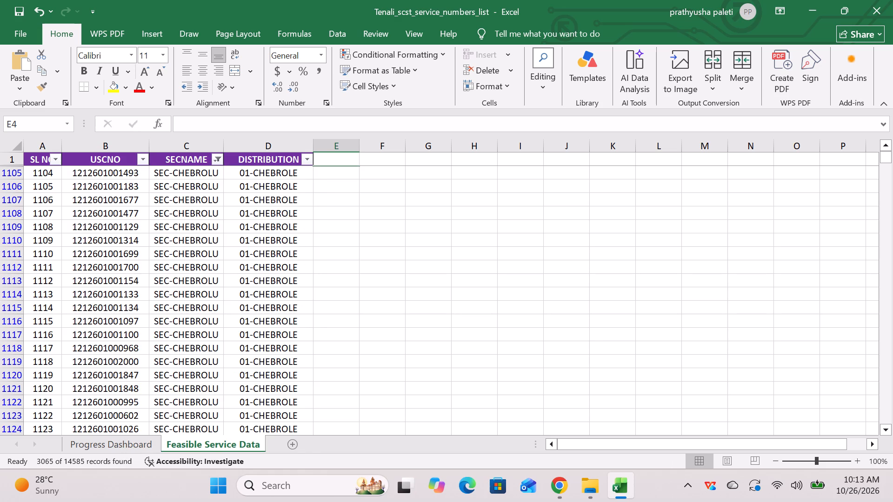
key("ctrl+p")
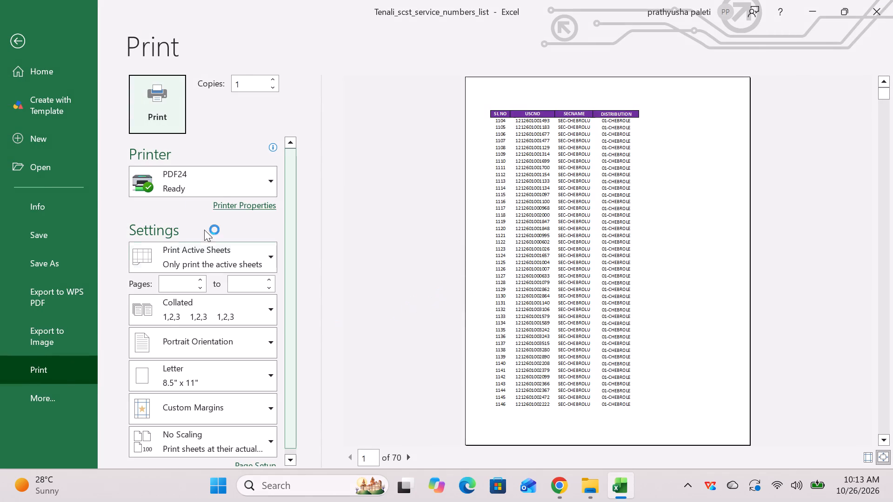
left_click(156, 104)
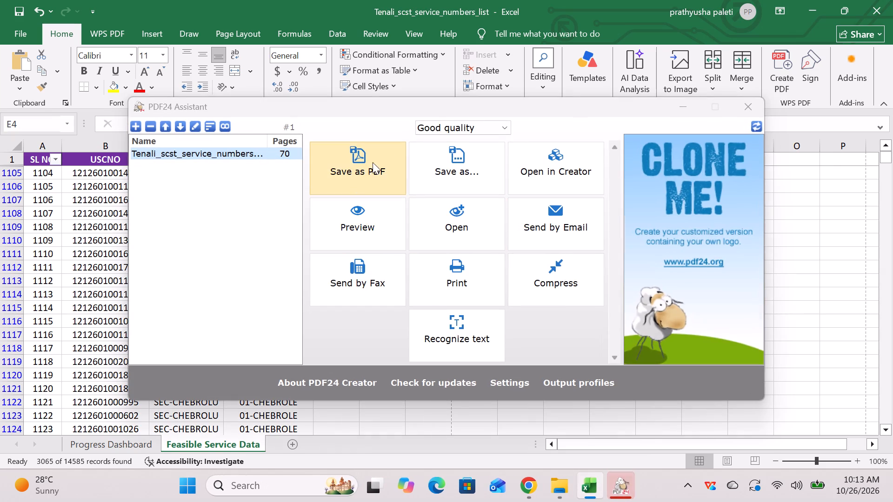
left_click(367, 161)
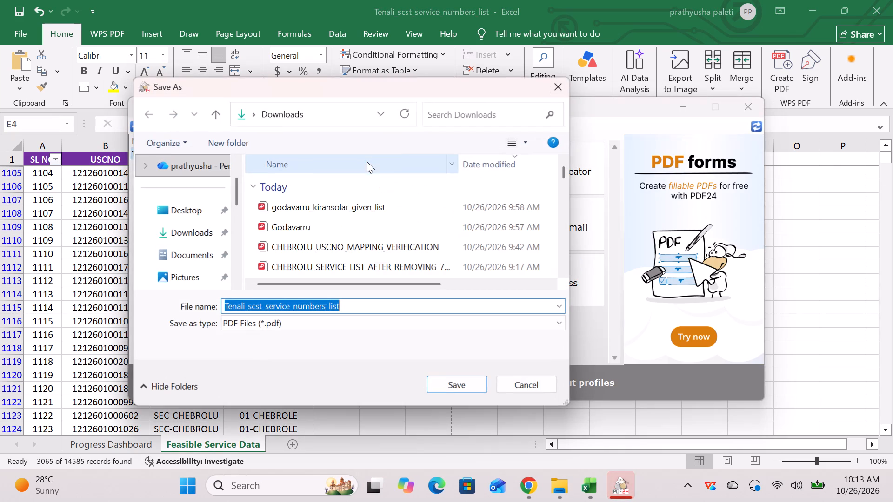
left_click(192, 230)
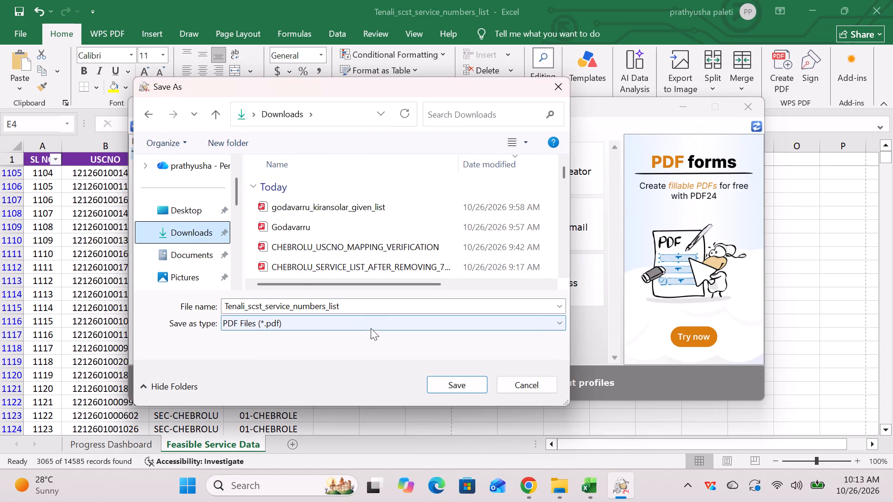
left_click(350, 308)
type("only")
type("_chebrolu_section")
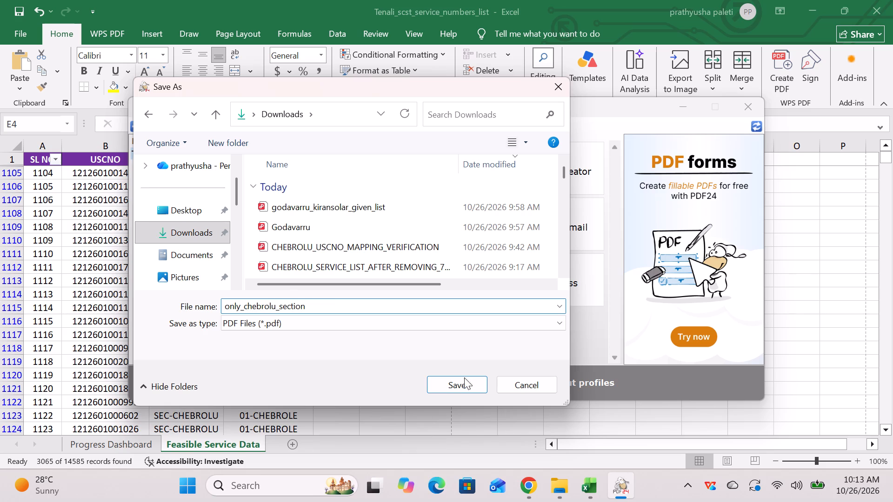
left_click(464, 387)
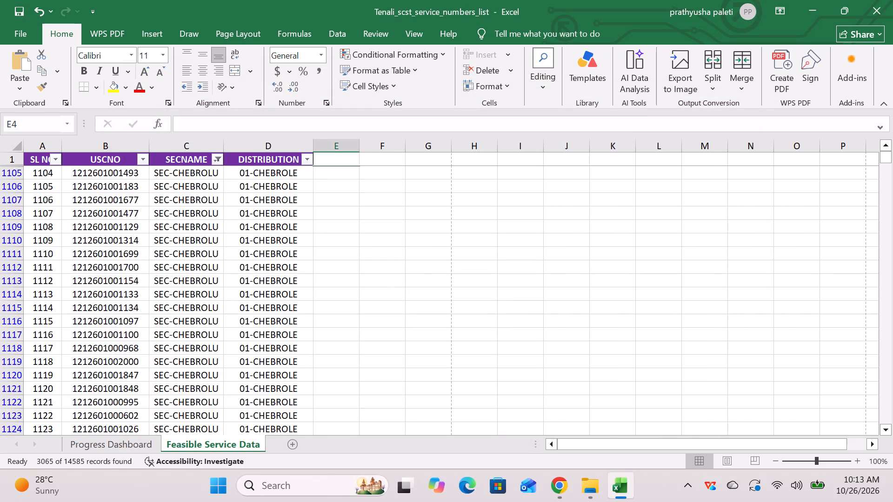
Save the Tenali_scst_service_numbers_list workbook.
left_click(474, 299)
key("ctrl+s")
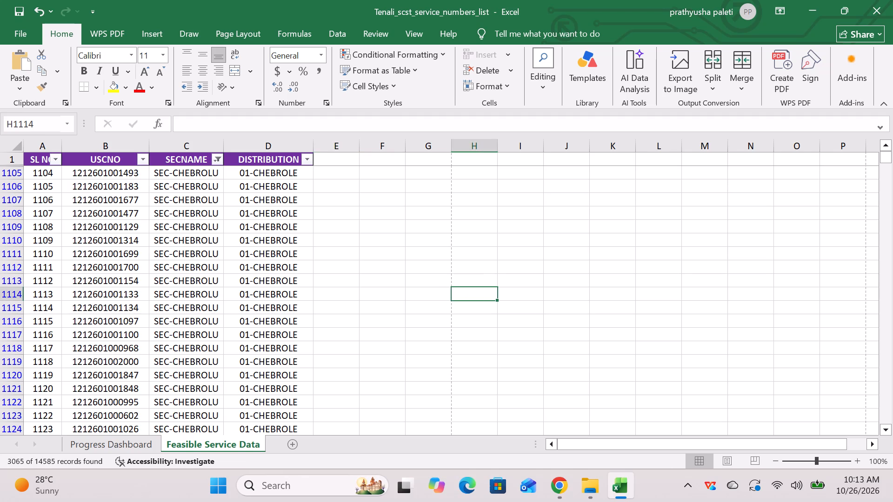
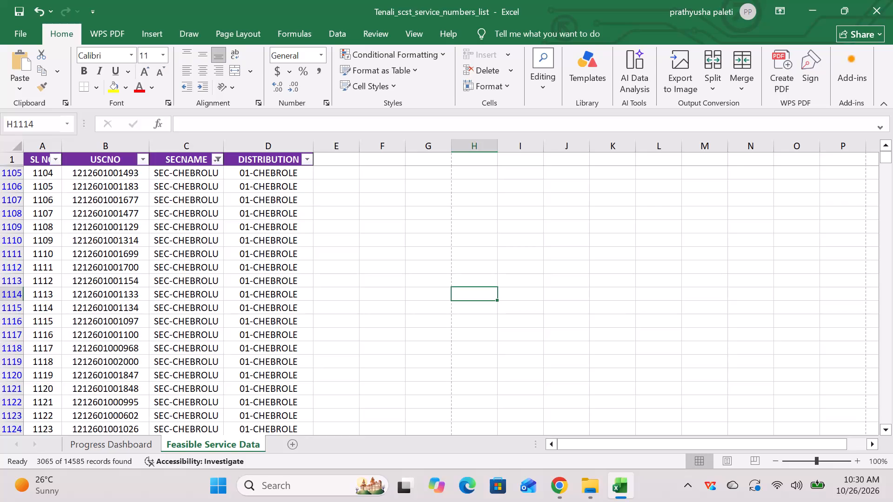
Save the Tenali_scst_service_numbers_list workbook.
left_click(396, 279)
key("ctrl+s")
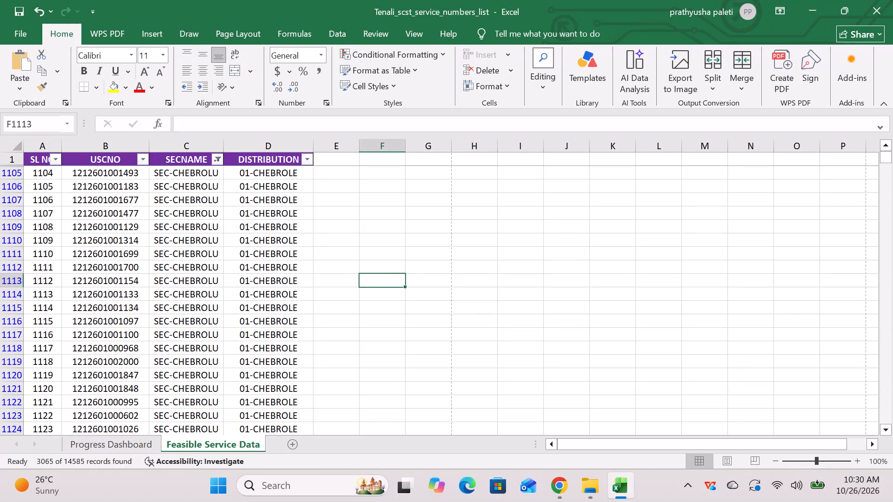
Look through the village names in the DISTRIBUTION column's filter list on the Feasible Service Data sheet.
left_click(308, 157)
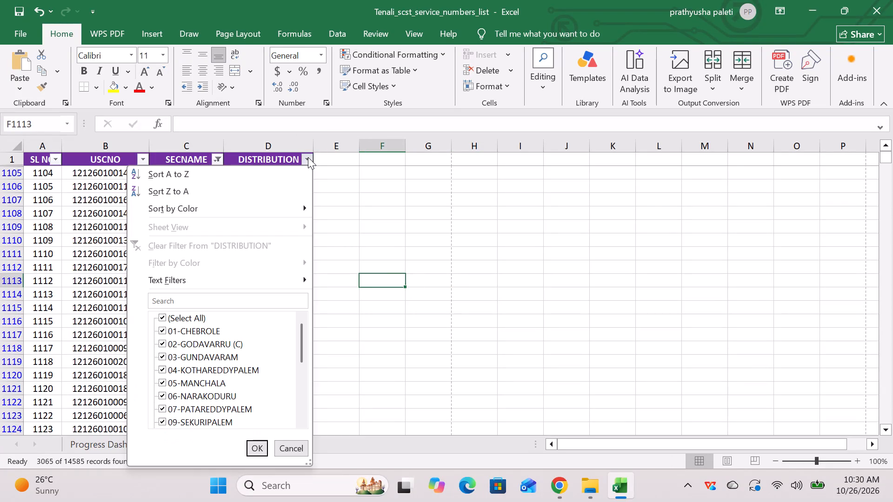
scroll(267, 302, "down", 10)
scroll(245, 361, "up", 3)
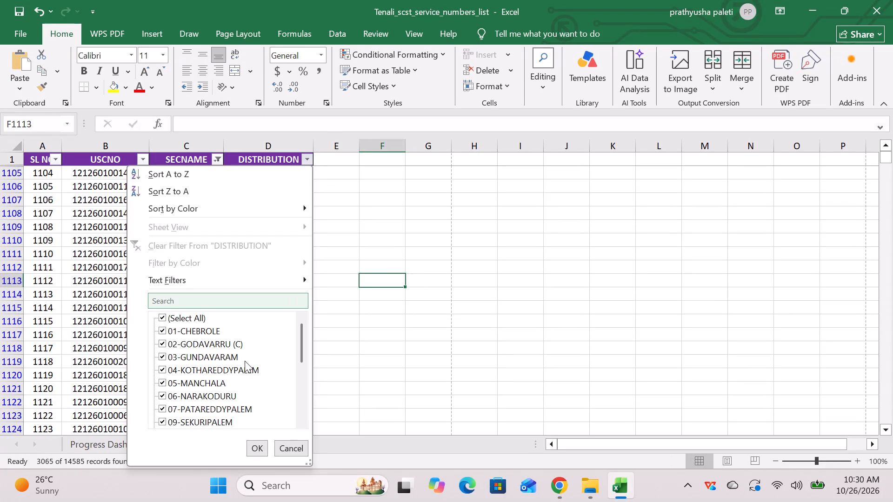
scroll(245, 361, "down", 4)
scroll(245, 361, "up", 4)
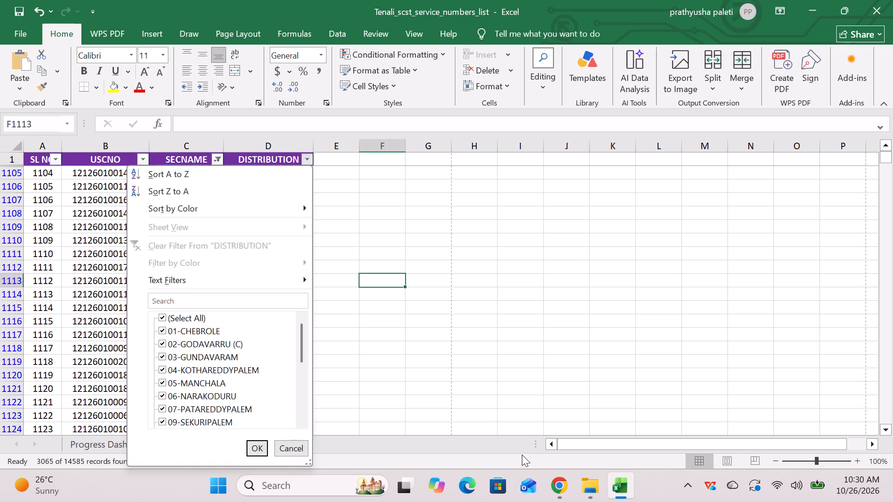
Switch to File Explorer and open the only_chebrolu_section PDF from the Downloads folder.
left_click(597, 421)
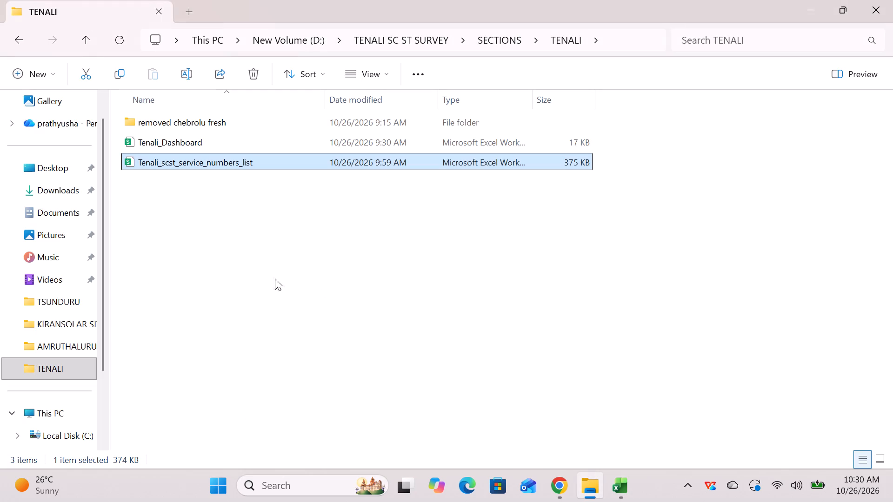
left_click(56, 187)
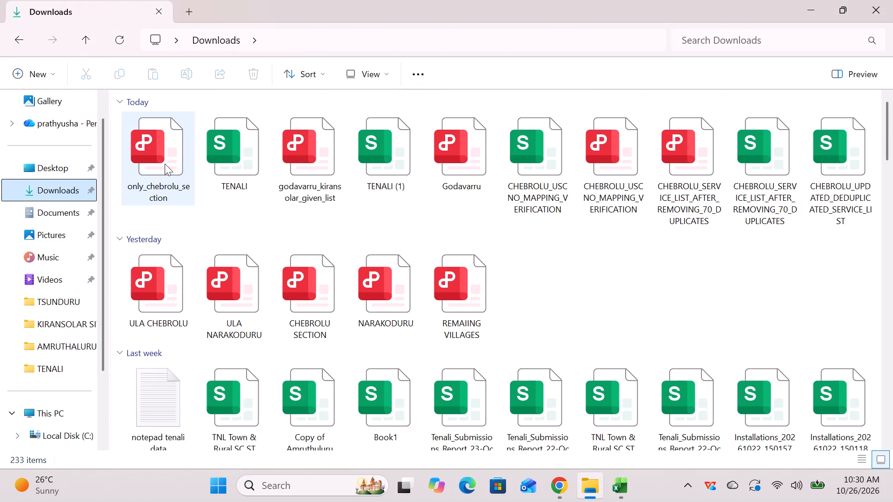
double_click(165, 164)
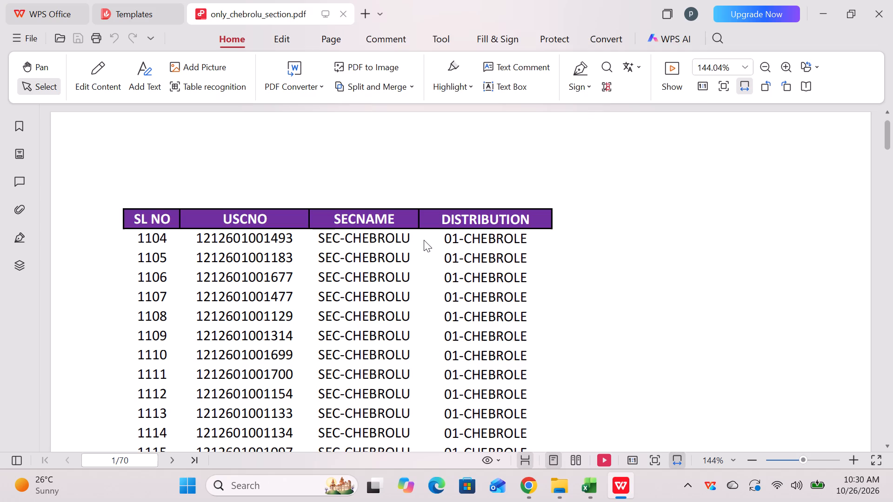
Look through the service list in the only_chebrolu_section PDF, checking the section and distribution names.
scroll(513, 287, "down", 4)
scroll(513, 287, "down", 3, "ctrl")
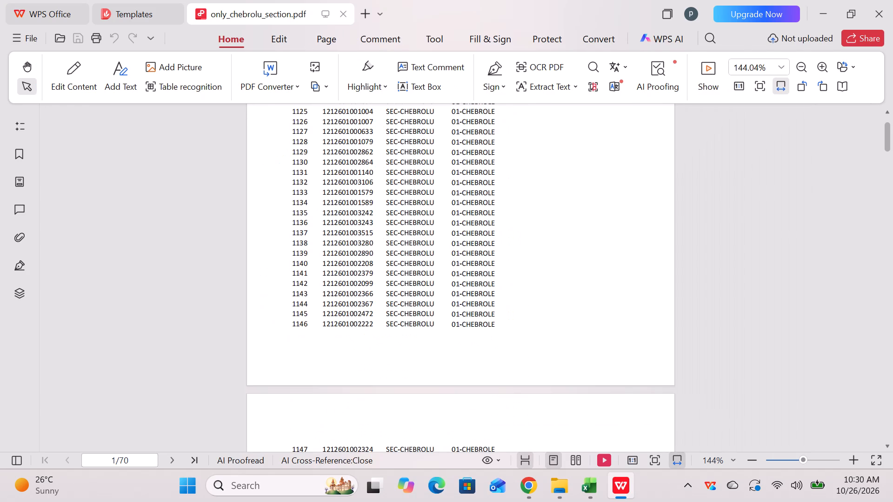
scroll(484, 337, "down", 5)
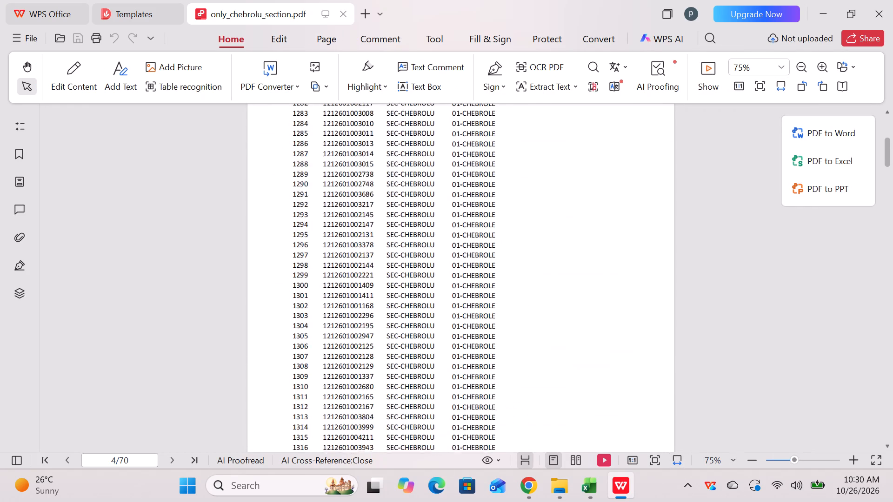
scroll(484, 337, "down", 5)
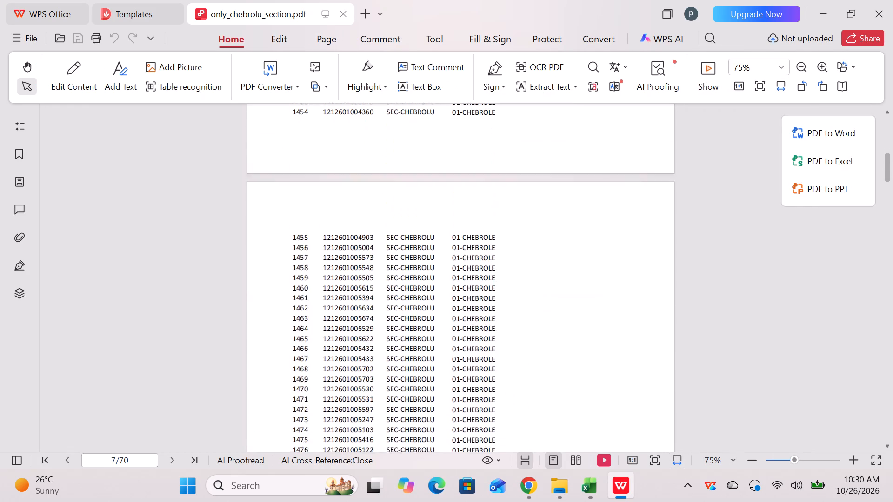
scroll(484, 337, "down", 3)
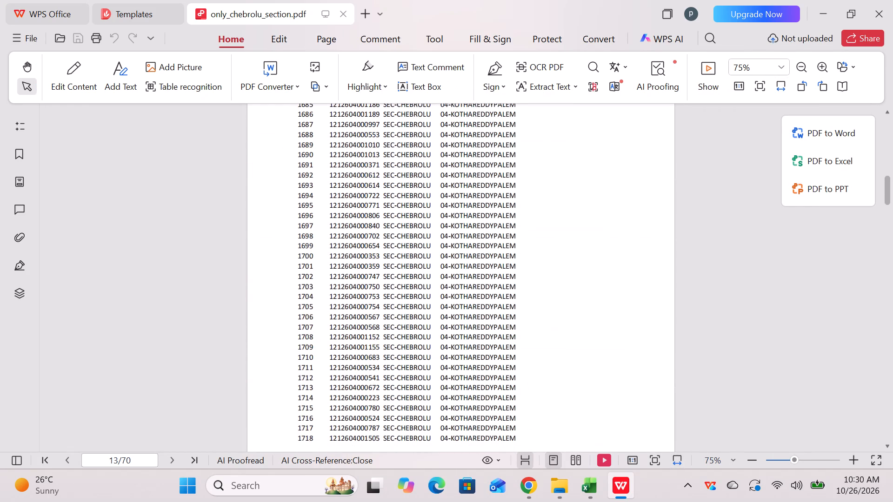
scroll(484, 337, "down", 1)
scroll(520, 347, "down", 1)
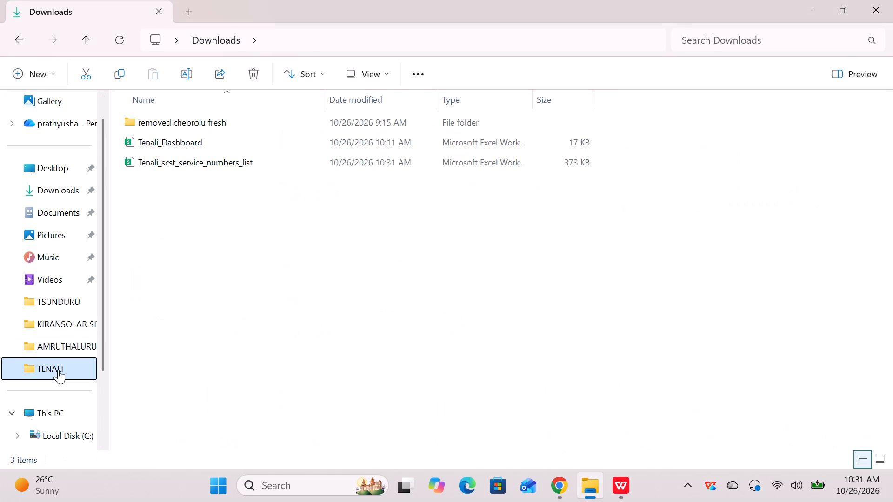
double_click(234, 161)
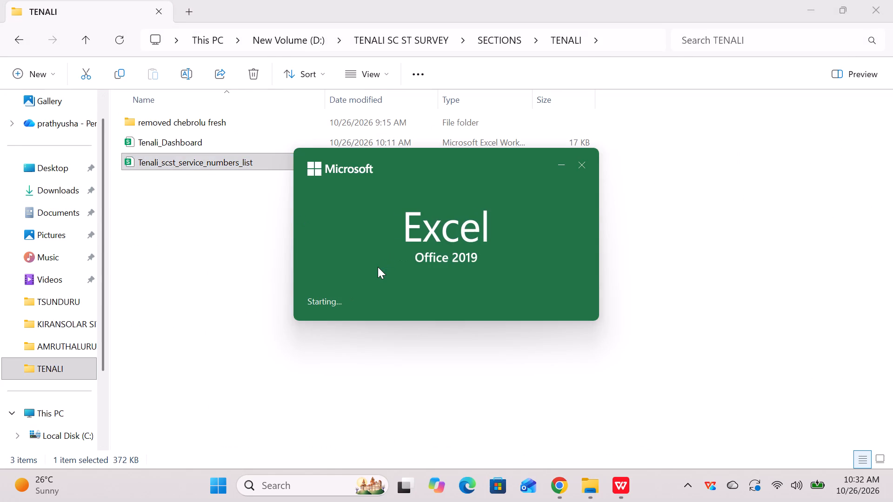
Check the SECNAME filter choices on the Feasible Service Data sheet, leaving the filter as it is, and save the workbook.
left_click(217, 159)
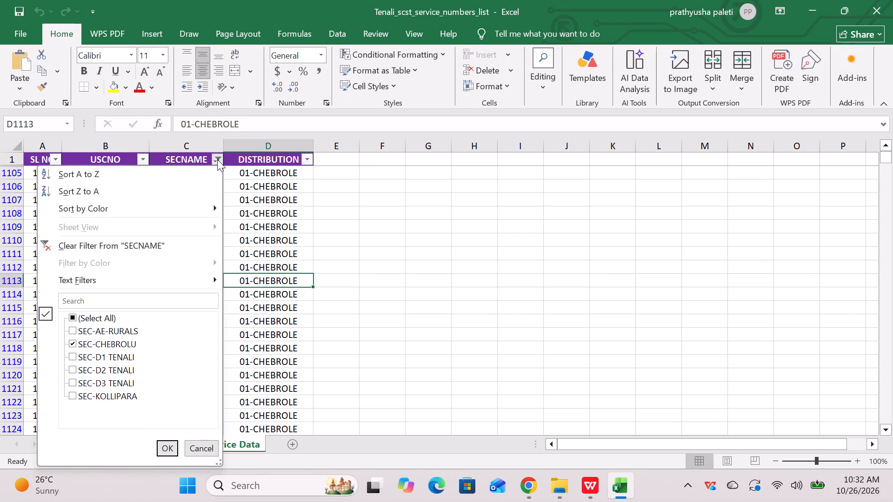
left_click(428, 257)
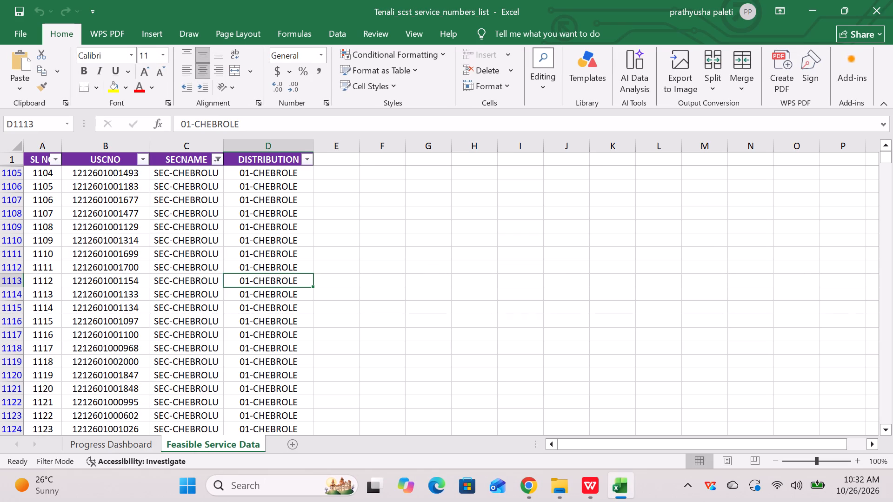
key("ctrl+s")
View the Progress Dashboard sheet briefly and return to the Feasible Service Data sheet.
left_click(130, 440)
left_click(203, 447)
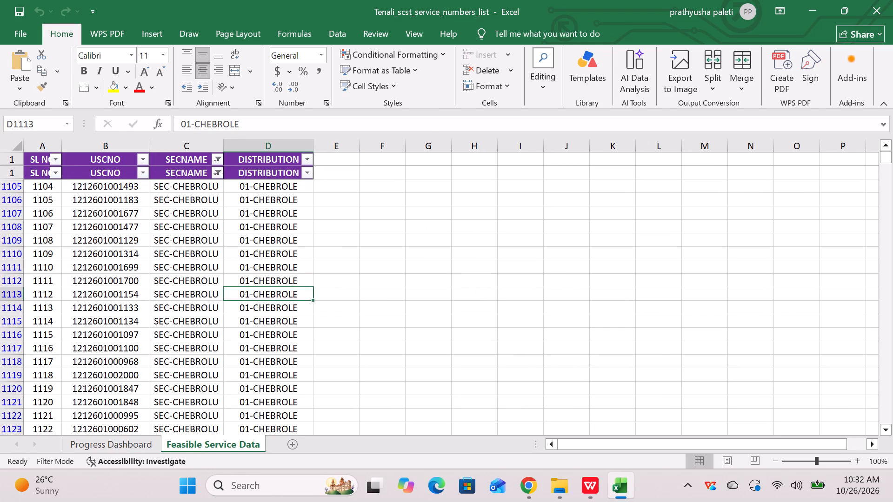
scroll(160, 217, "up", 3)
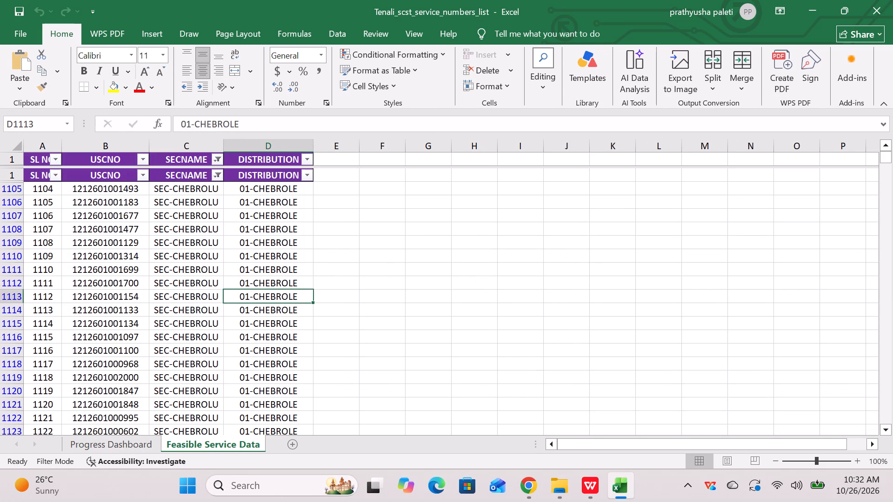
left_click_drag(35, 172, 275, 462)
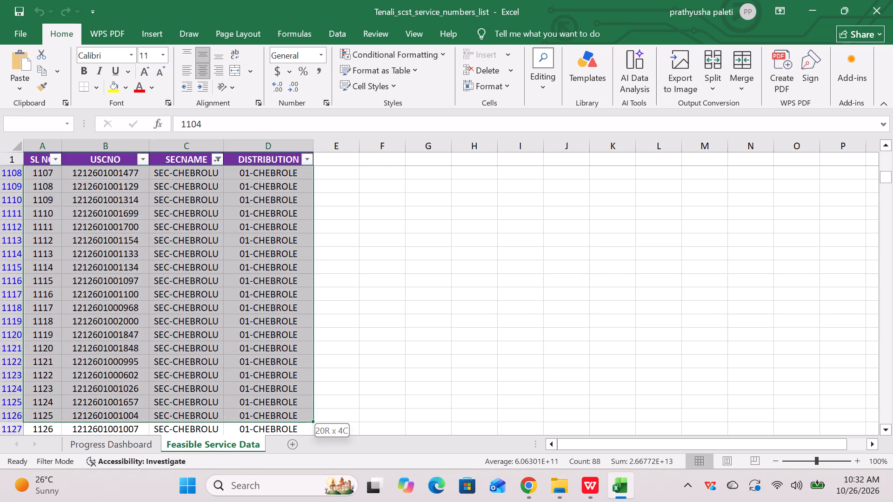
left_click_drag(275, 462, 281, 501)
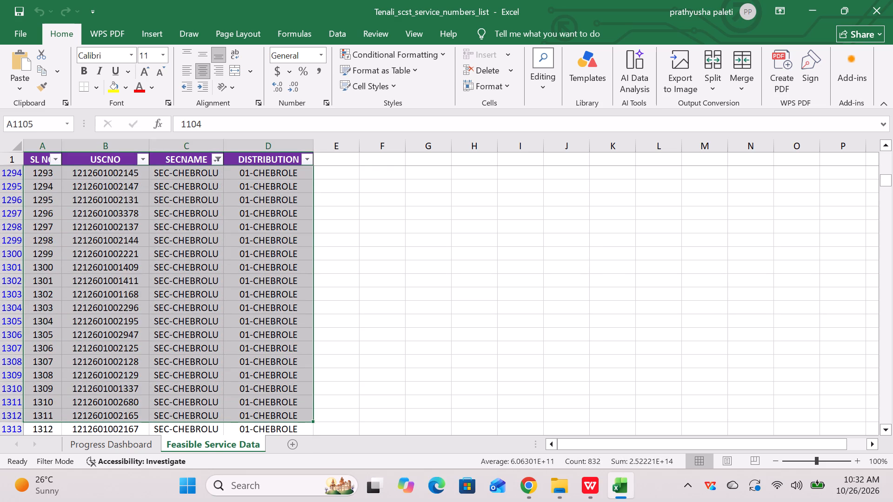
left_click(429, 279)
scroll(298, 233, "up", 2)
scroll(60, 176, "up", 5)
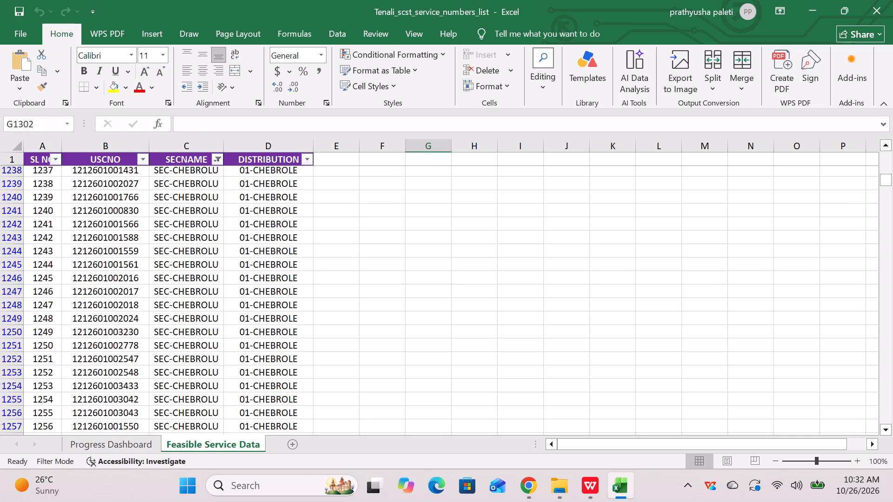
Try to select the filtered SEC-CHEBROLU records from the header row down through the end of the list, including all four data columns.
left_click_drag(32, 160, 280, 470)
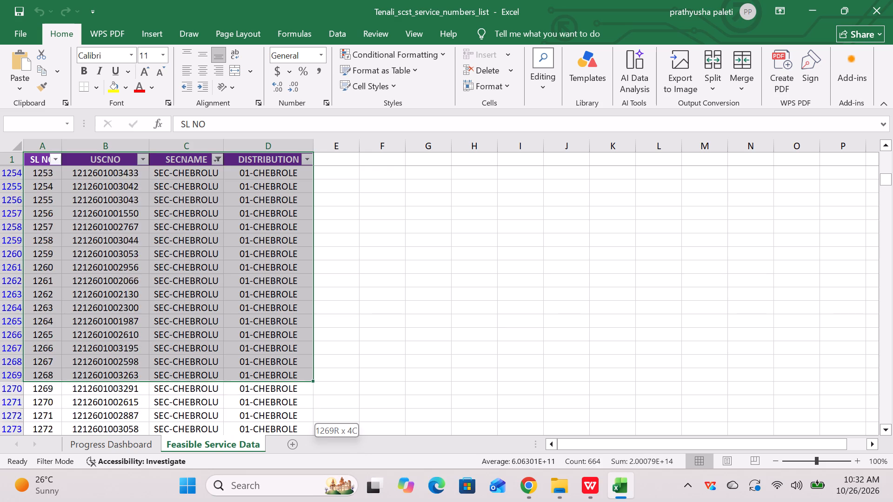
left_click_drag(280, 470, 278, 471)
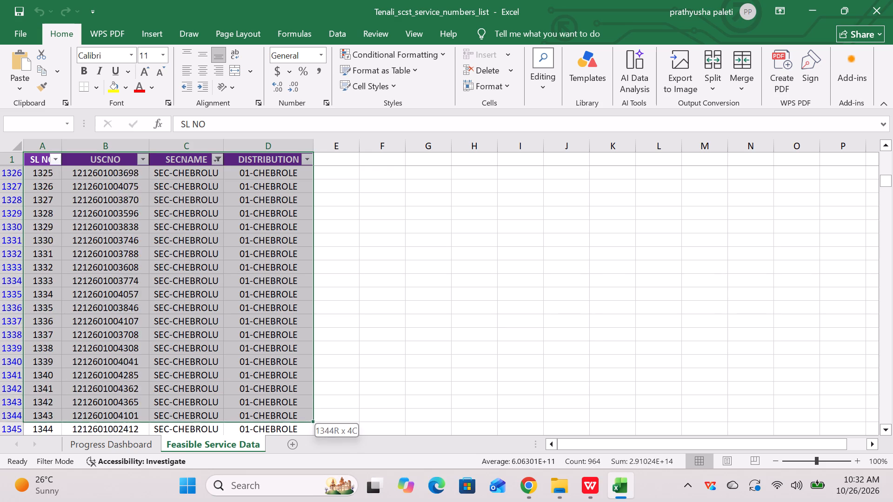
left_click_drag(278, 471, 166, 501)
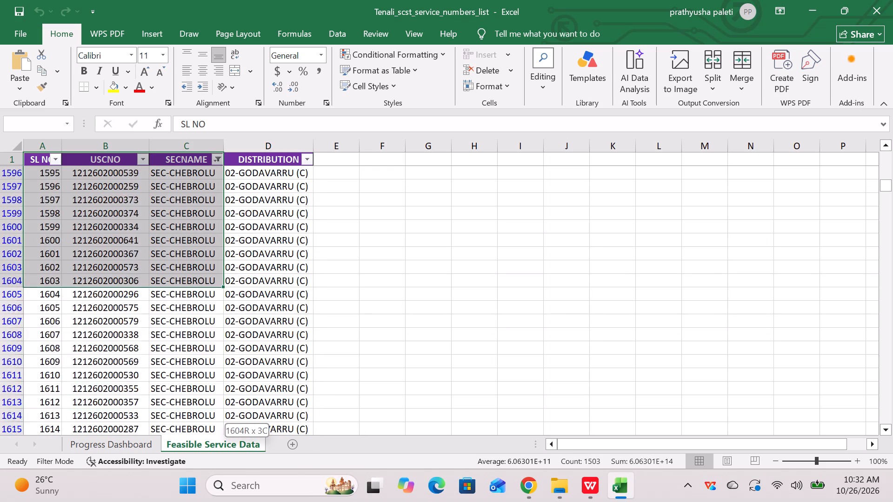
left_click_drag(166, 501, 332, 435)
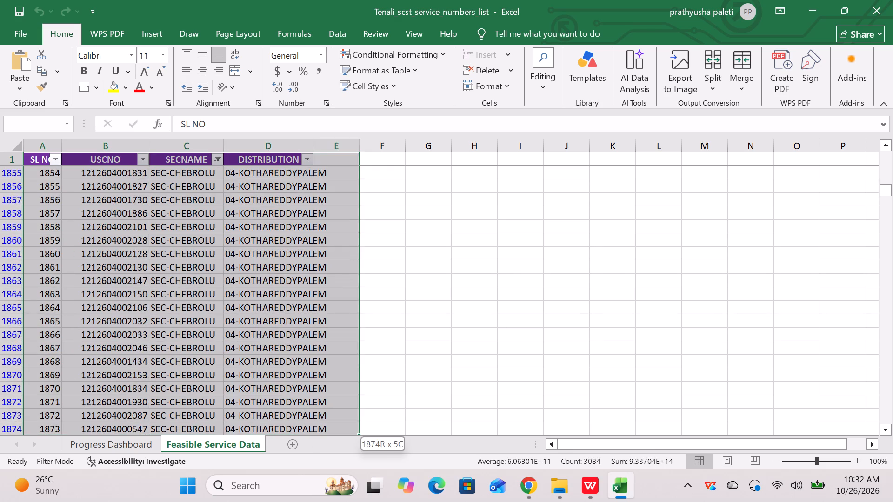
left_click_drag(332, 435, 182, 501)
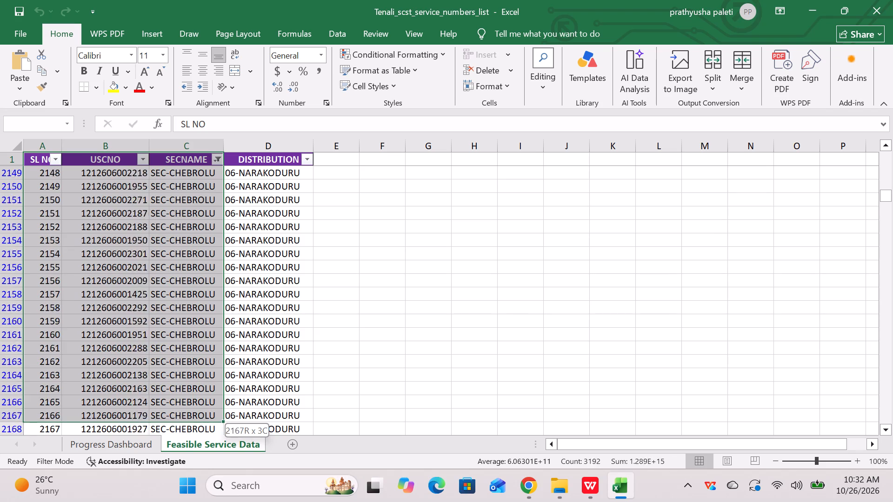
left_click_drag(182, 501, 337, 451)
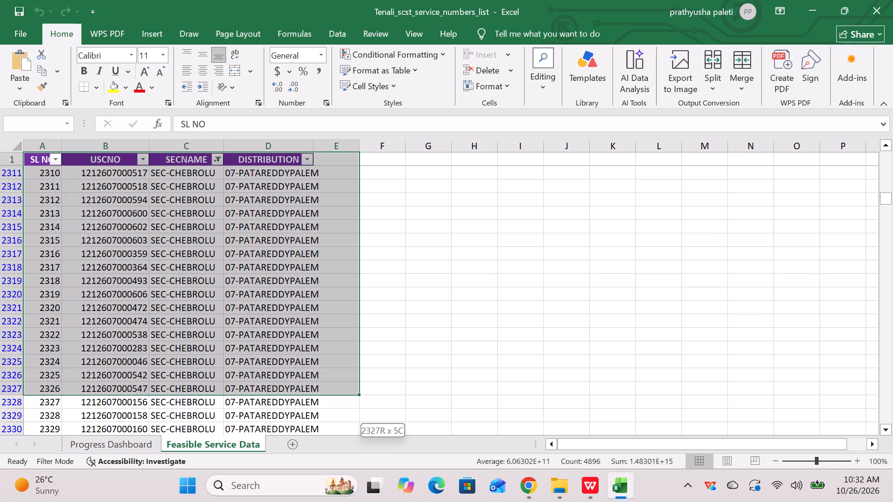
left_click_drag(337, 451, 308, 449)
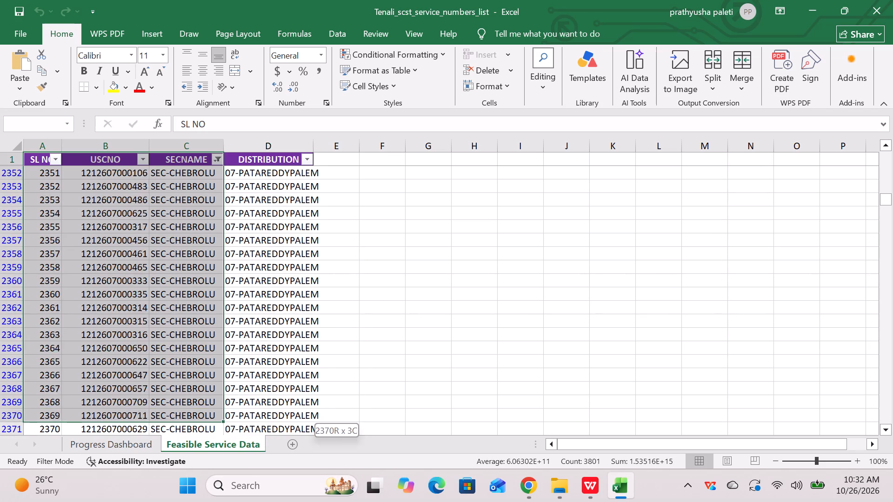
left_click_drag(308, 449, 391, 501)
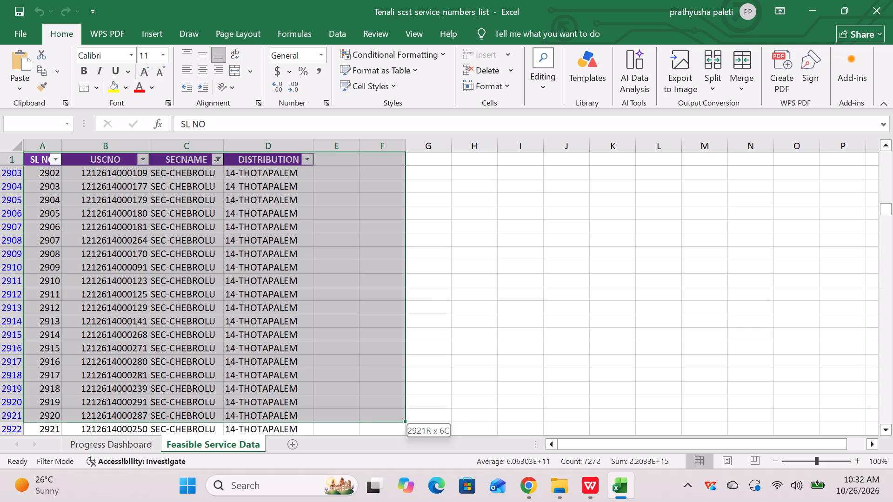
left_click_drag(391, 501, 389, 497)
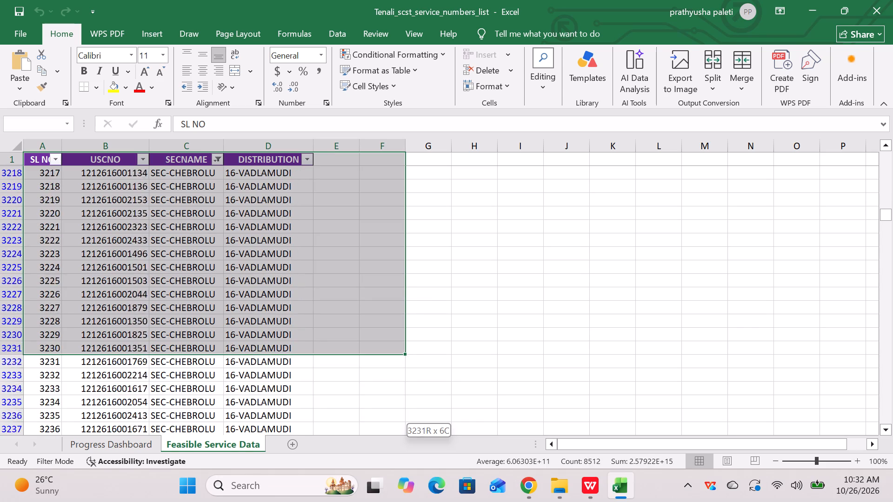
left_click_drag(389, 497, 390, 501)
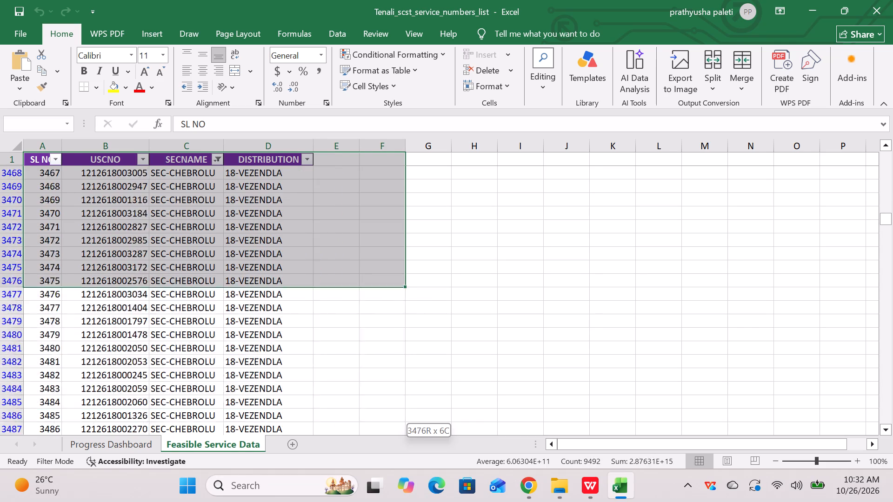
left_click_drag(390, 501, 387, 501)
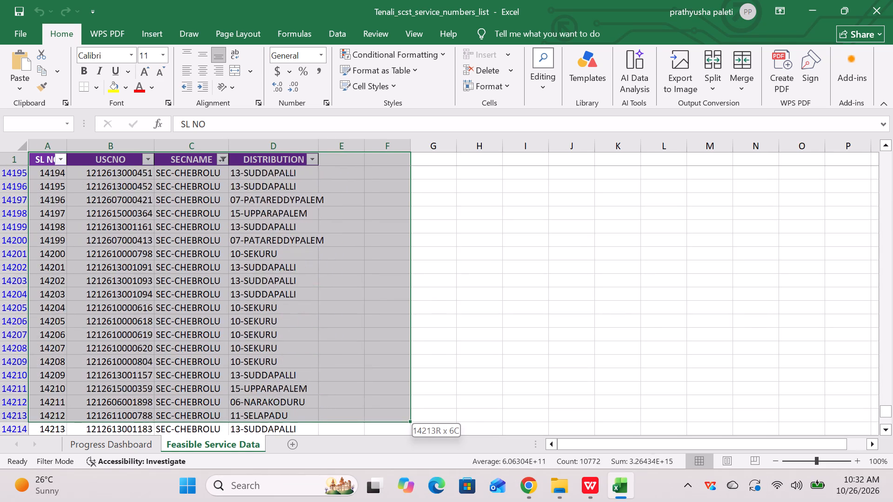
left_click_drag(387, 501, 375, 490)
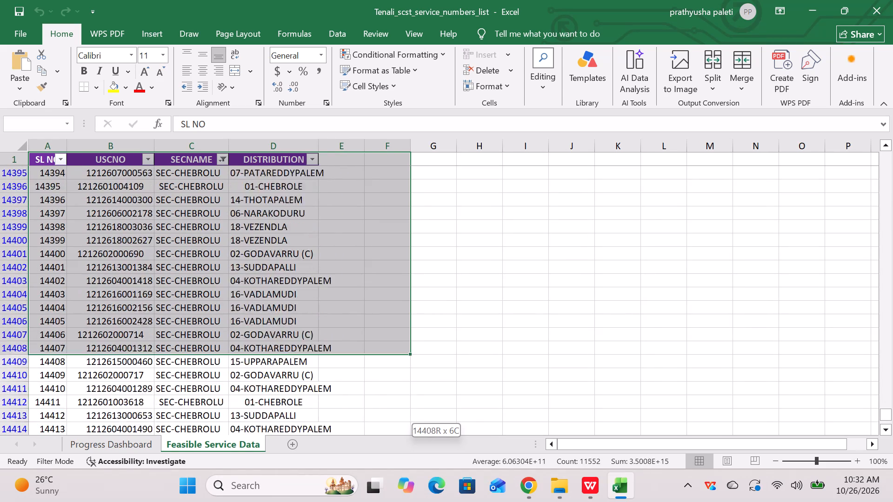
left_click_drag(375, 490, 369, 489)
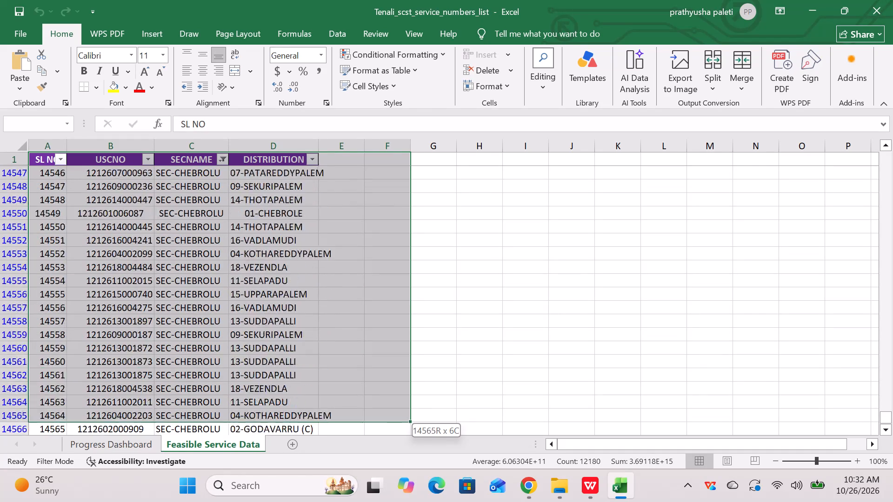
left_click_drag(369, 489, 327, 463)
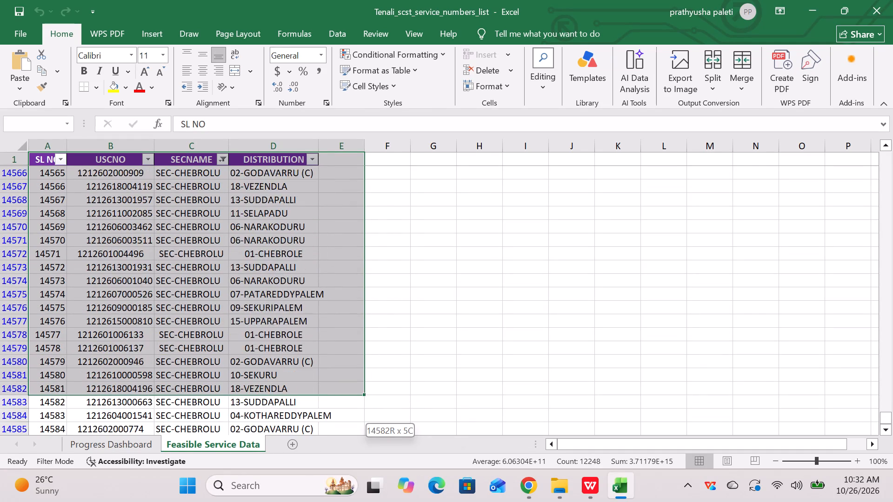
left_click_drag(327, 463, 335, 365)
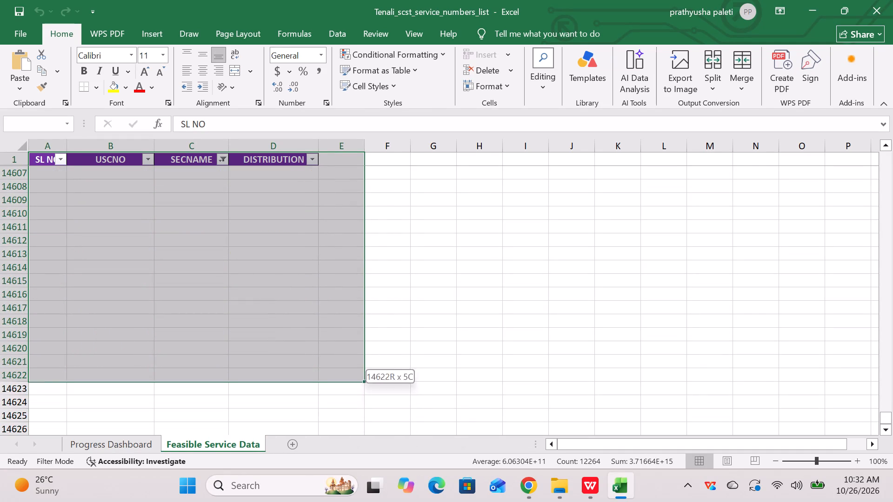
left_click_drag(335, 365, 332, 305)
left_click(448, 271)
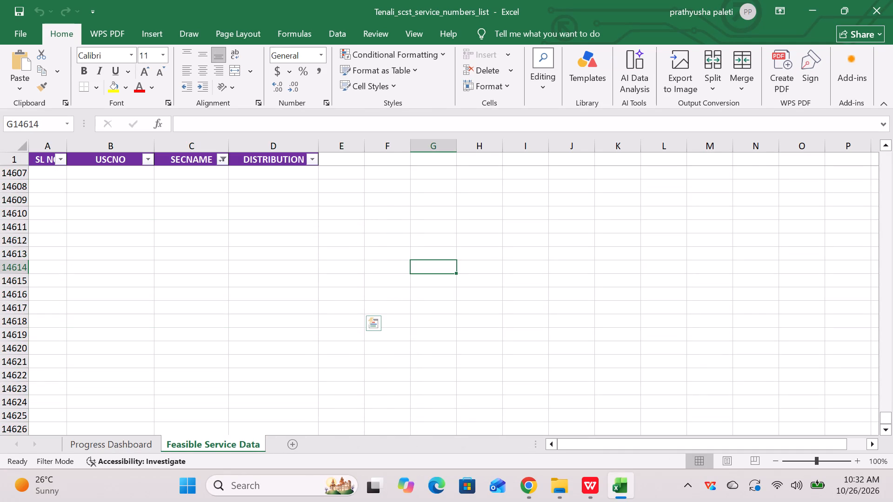
Examine the village names in the DISTRIBUTION column of the filtered SEC-CHEBROLU records, from the end of the list back through the earlier rows.
scroll(448, 271, "up", 12)
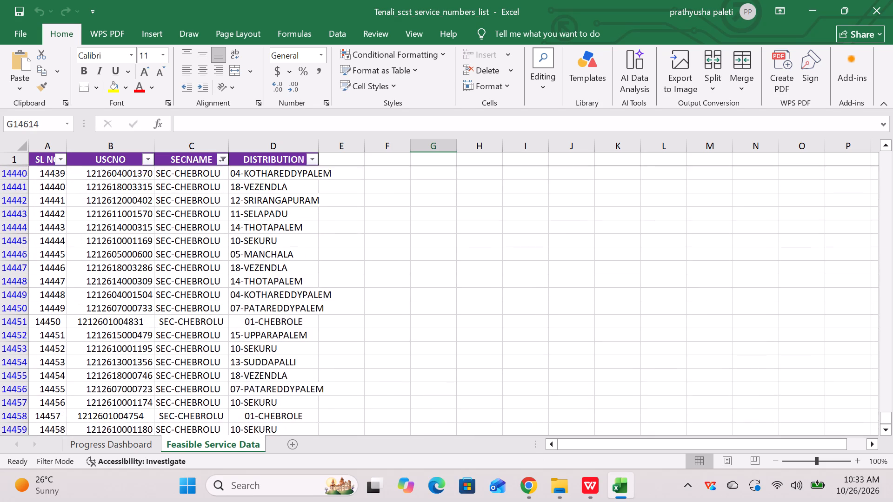
scroll(448, 271, "up", 2)
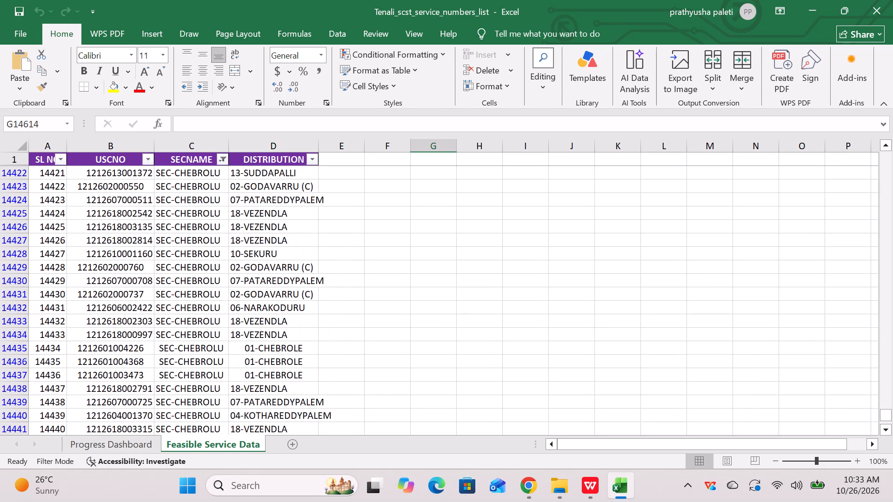
scroll(448, 271, "up", 3)
scroll(392, 253, "up", 10)
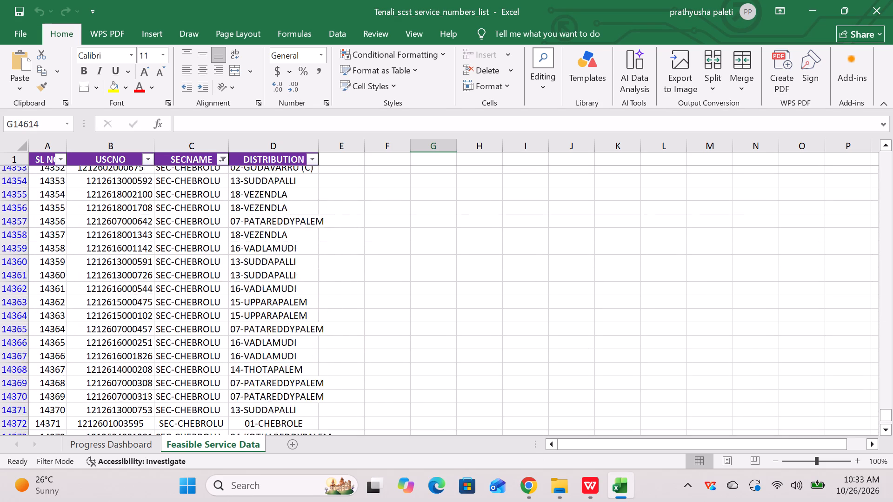
scroll(392, 253, "up", 20)
scroll(392, 253, "up", 18)
scroll(392, 253, "up", 18)
scroll(370, 296, "down", 2)
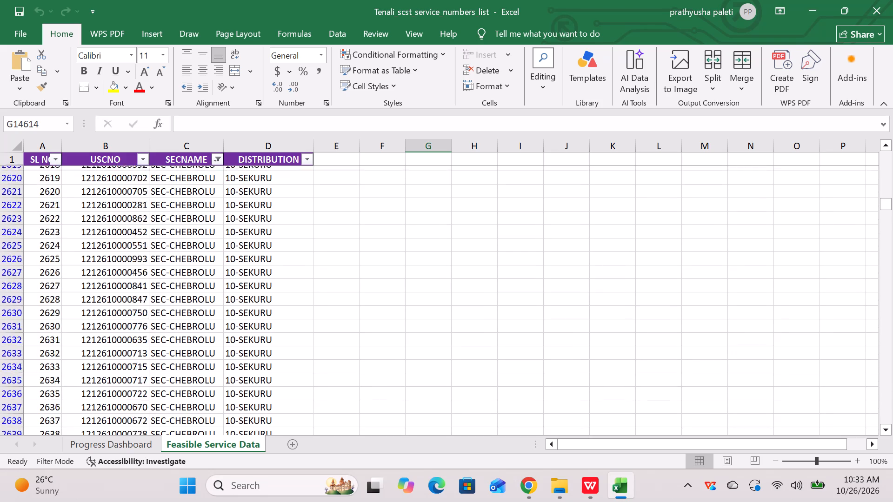
scroll(370, 296, "down", 17)
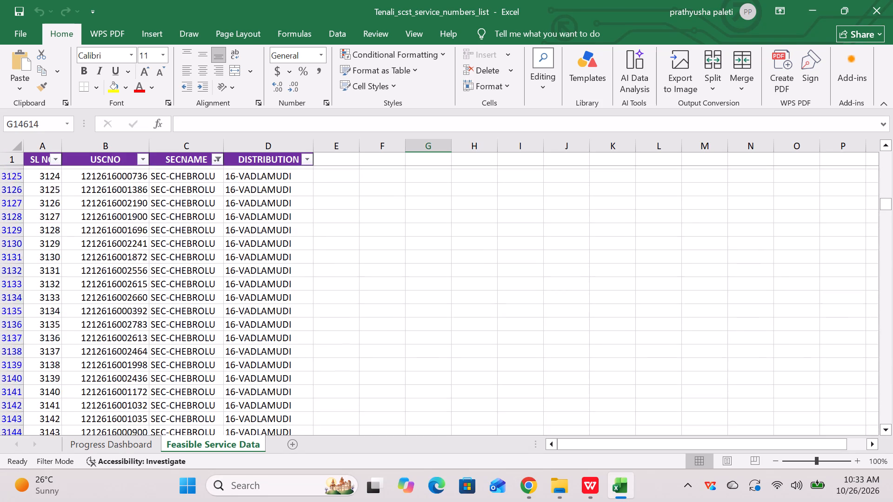
scroll(370, 296, "down", 9)
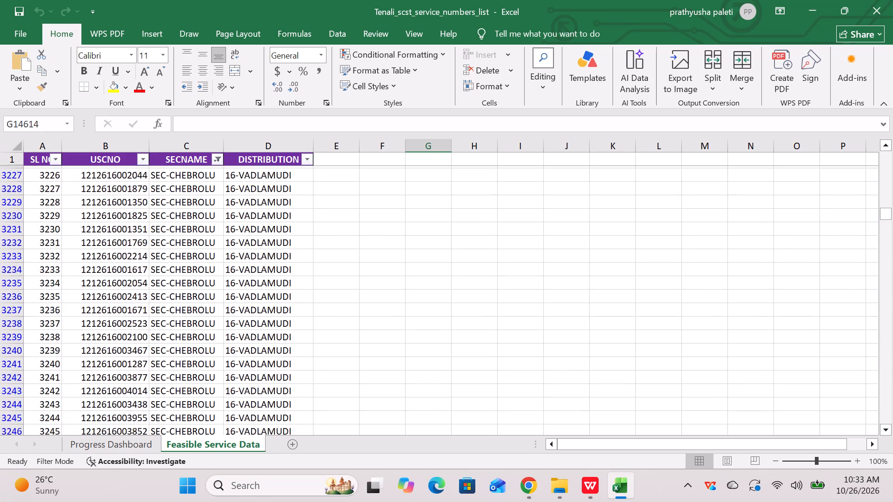
scroll(370, 296, "down", 10)
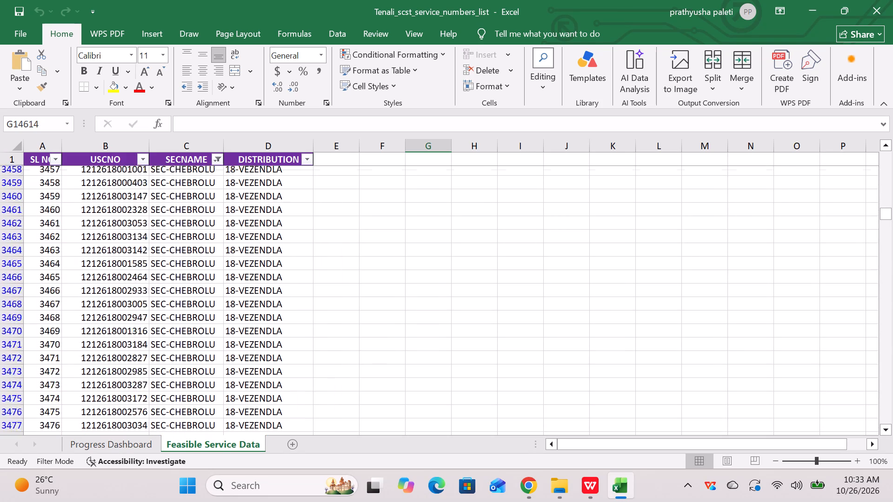
scroll(370, 296, "down", 3)
scroll(370, 296, "up", 2)
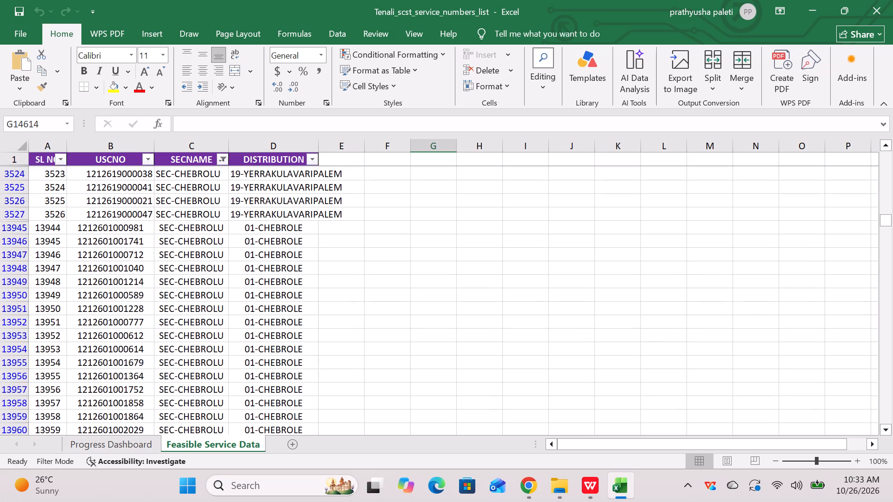
scroll(370, 296, "up", 3)
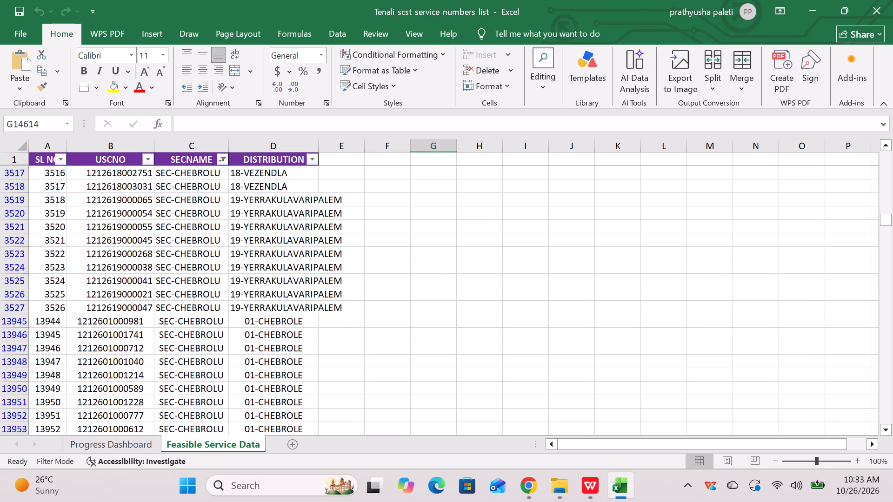
scroll(333, 317, "down", 8)
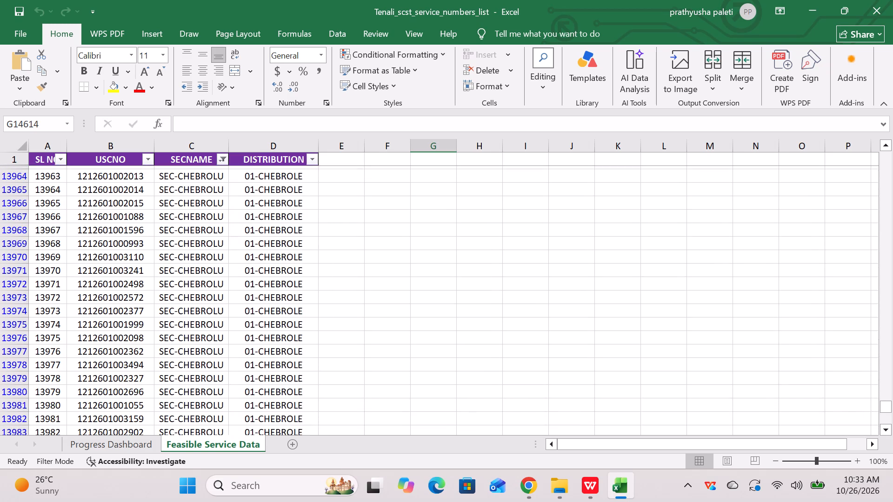
scroll(333, 317, "down", 4)
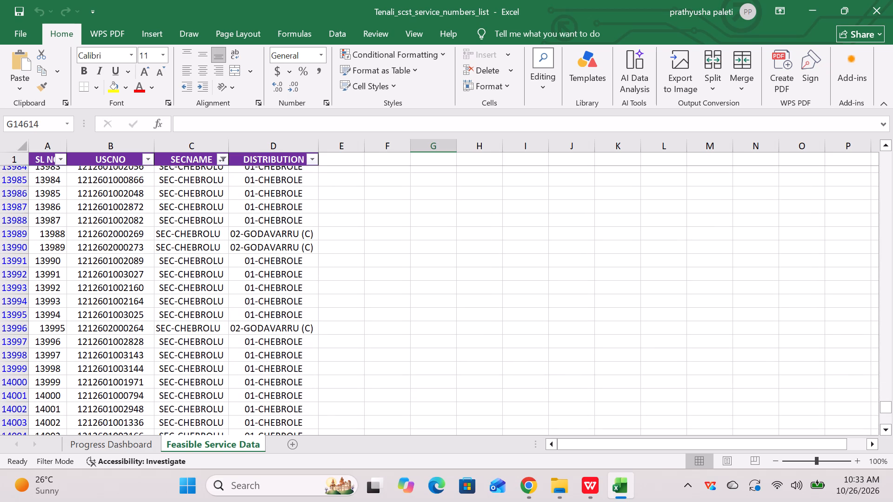
scroll(333, 317, "down", 4)
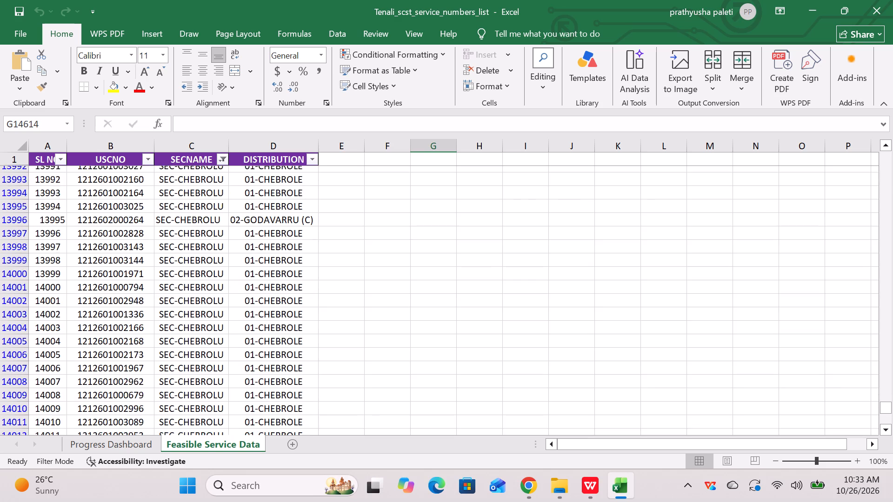
scroll(333, 317, "down", 3)
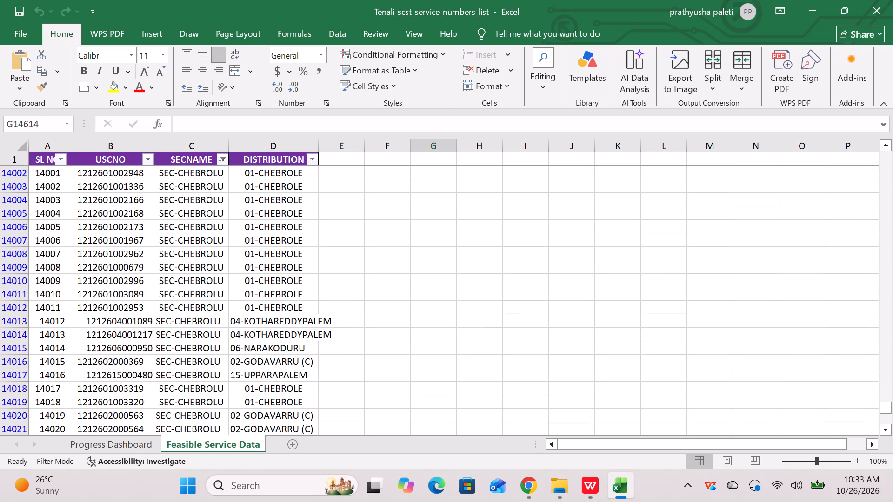
scroll(311, 320, "down", 3)
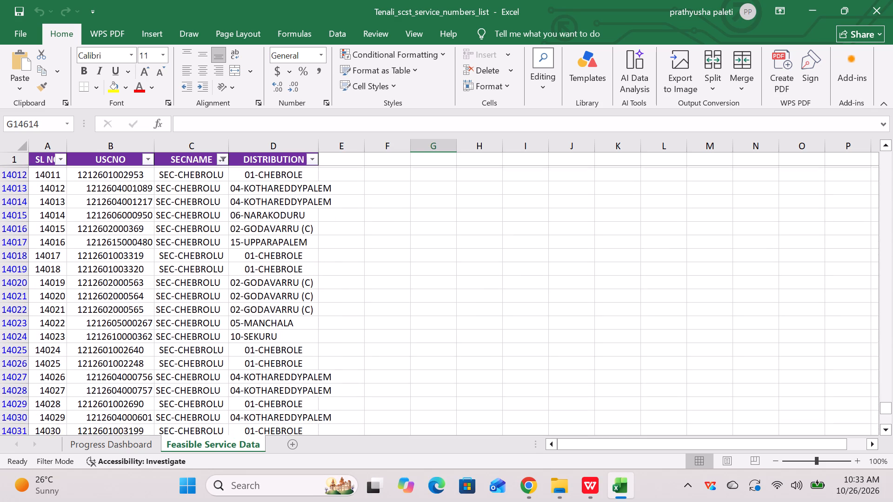
scroll(316, 348, "down", 1)
scroll(316, 348, "up", 17)
scroll(257, 225, "up", 7)
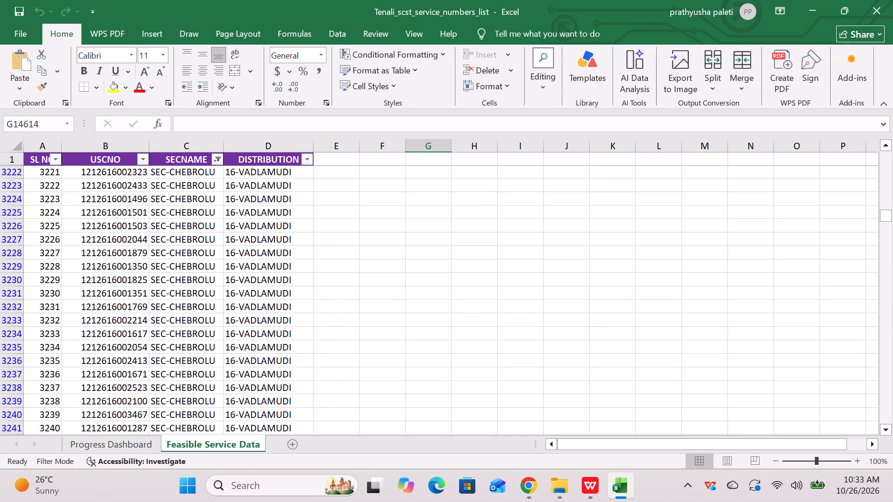
scroll(257, 225, "up", 14)
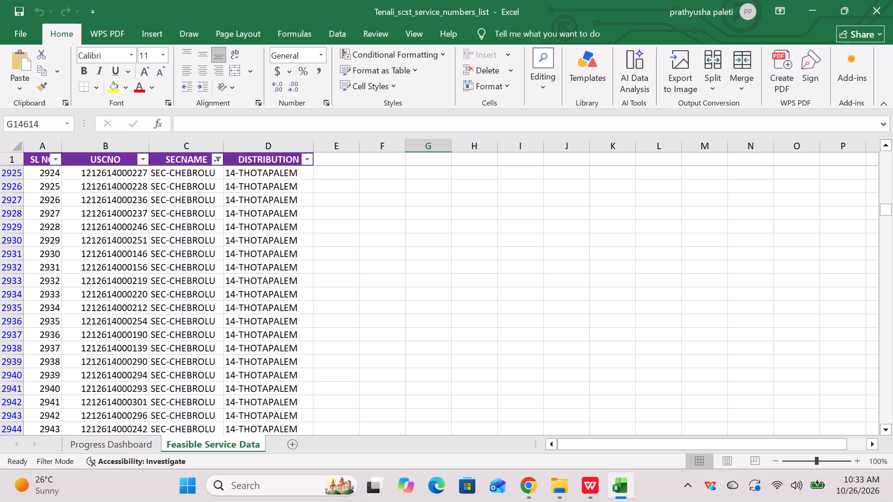
Reset the SECNAME filter to select all sections and return to the first records of the Feasible Service Data sheet.
left_click(219, 160)
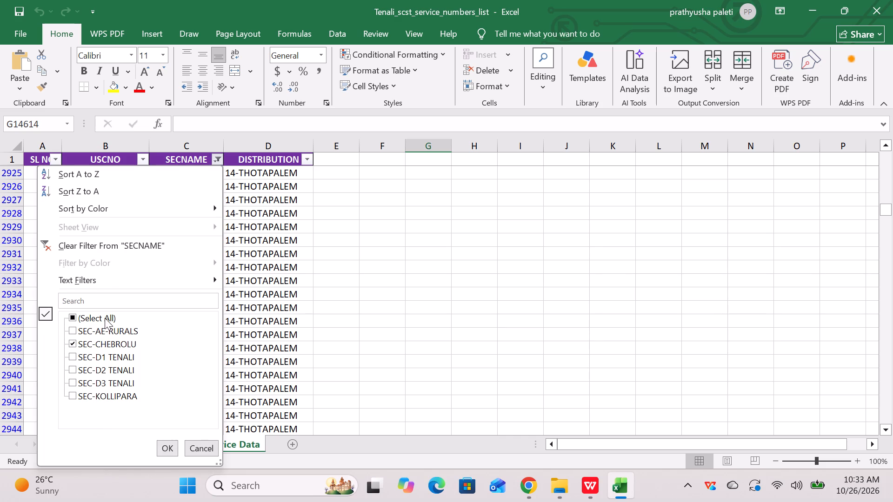
left_click(105, 318)
left_click(177, 448)
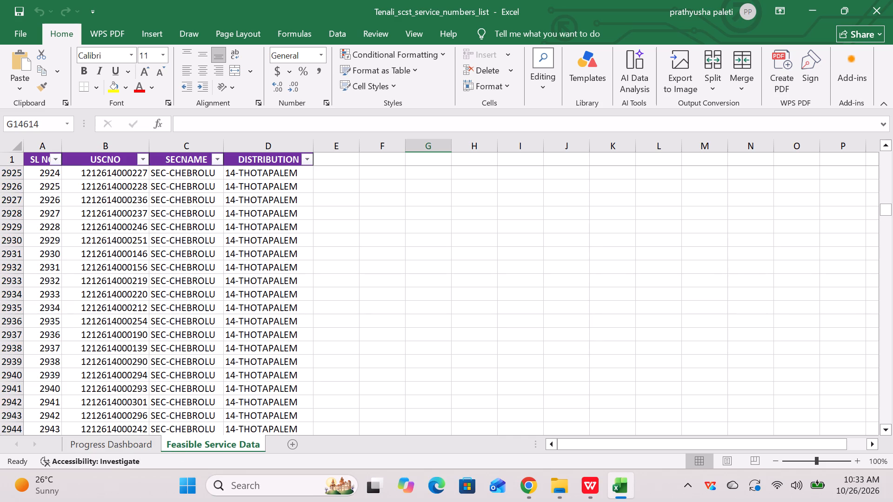
scroll(236, 296, "up", 6)
scroll(330, 247, "up", 7)
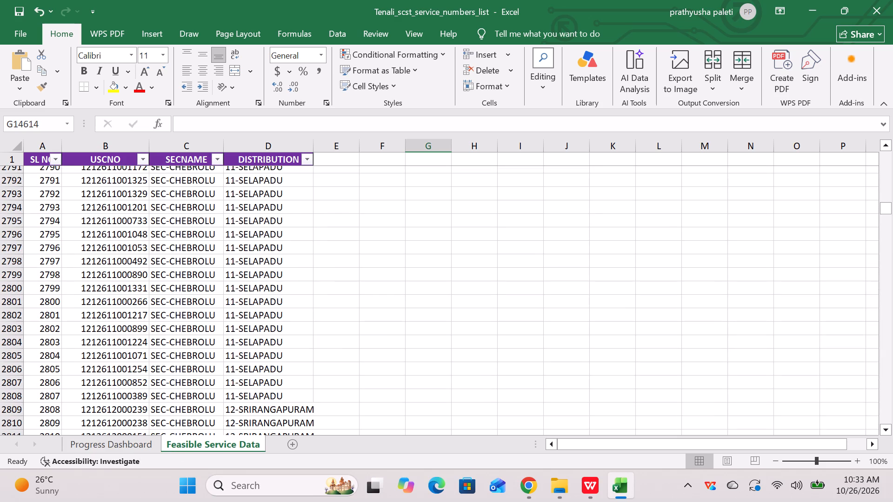
left_click_drag(883, 207, 892, 124)
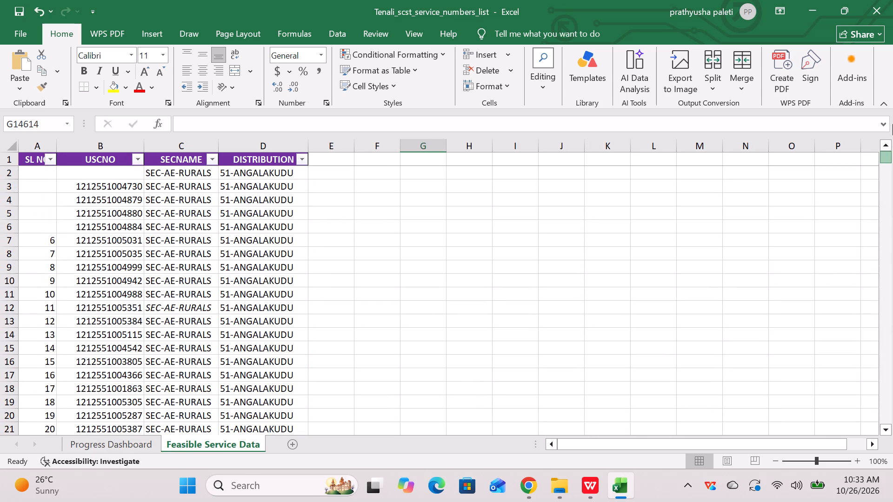
left_click(356, 293)
scroll(356, 293, "up", 5)
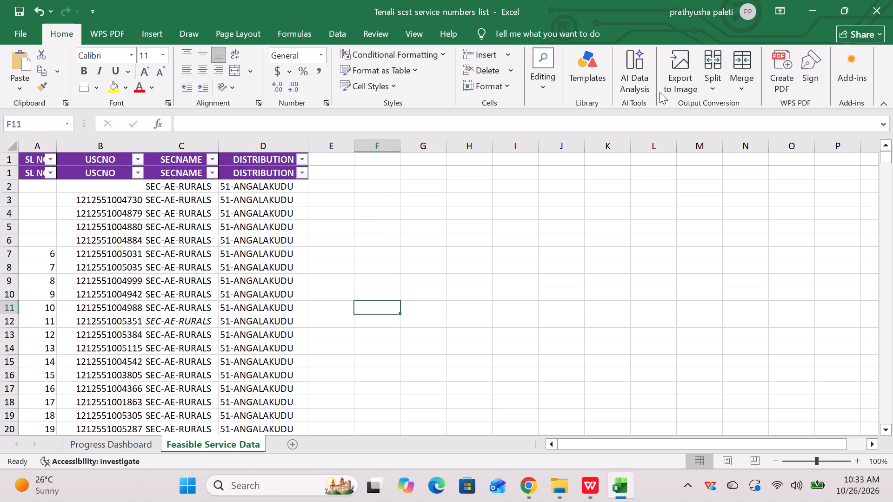
left_click(892, 0)
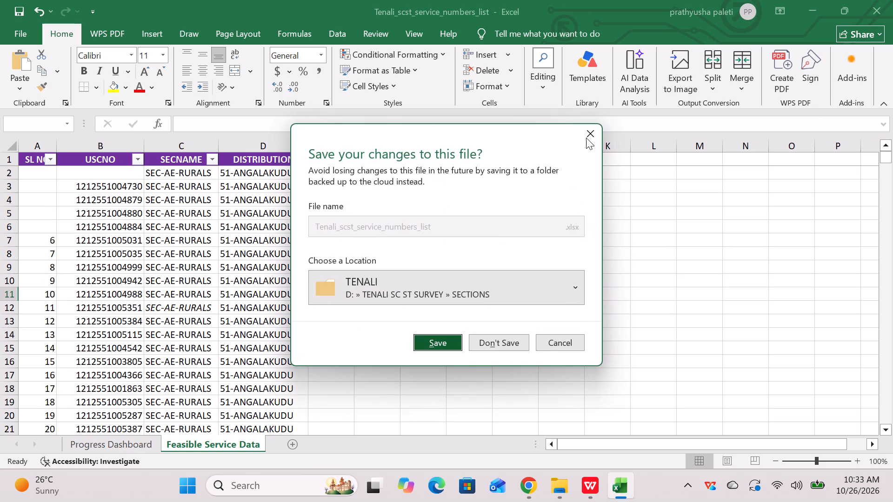
left_click(586, 136)
left_click(430, 339)
key("ctrl+s")
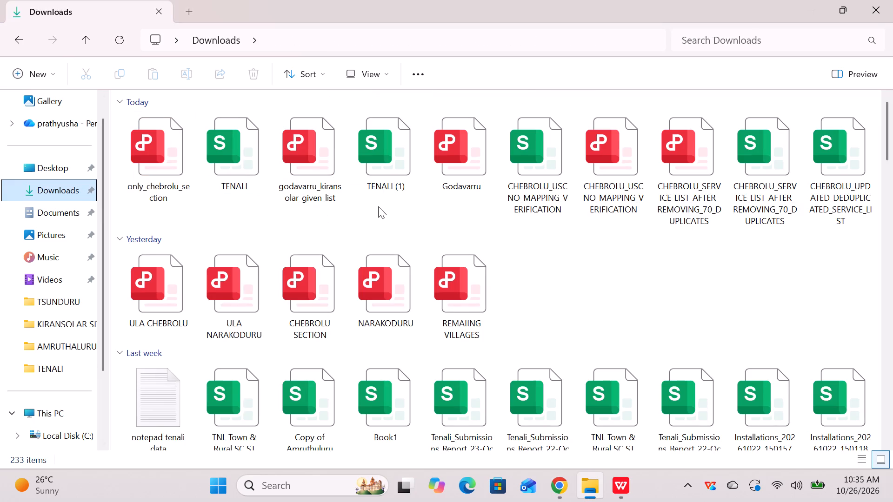
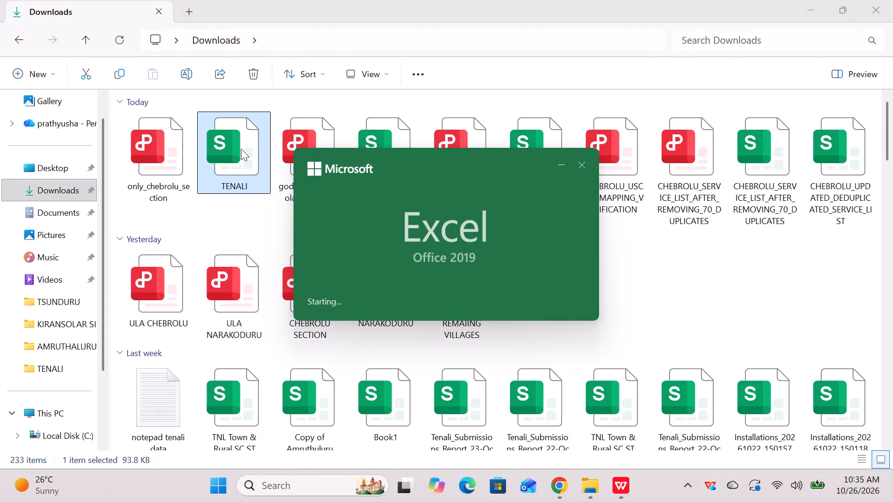
Filter the Distribution column on Sheet1 to show only 01-CHEBROLE.
scroll(290, 228, "up", 7)
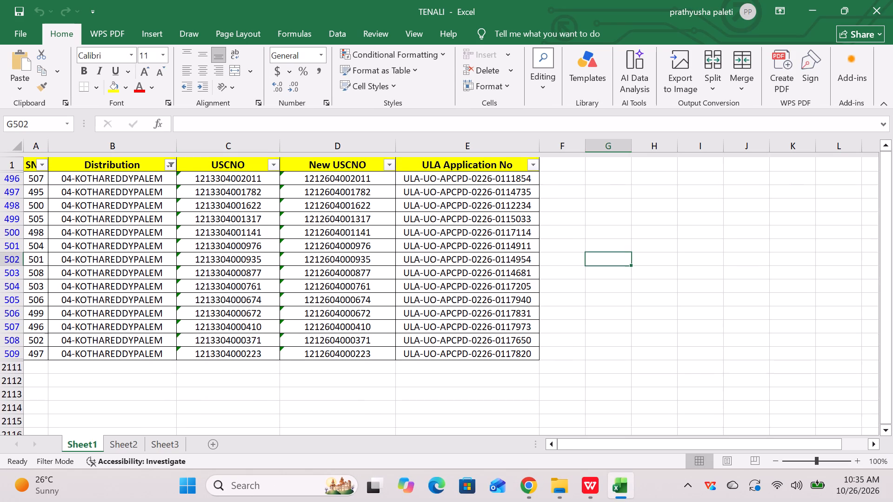
left_click(172, 161)
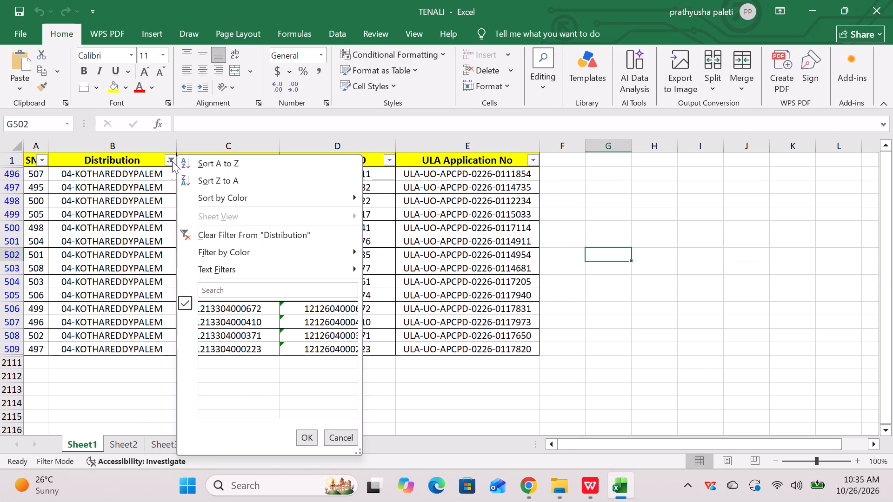
left_click(273, 290)
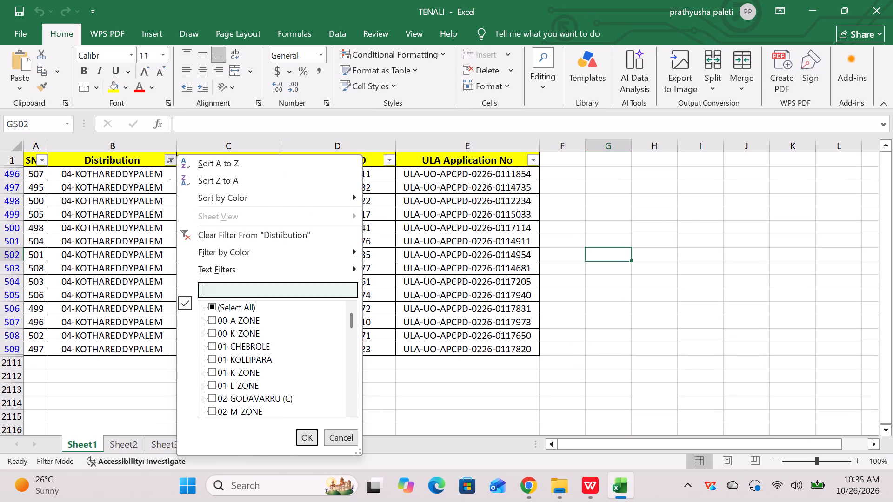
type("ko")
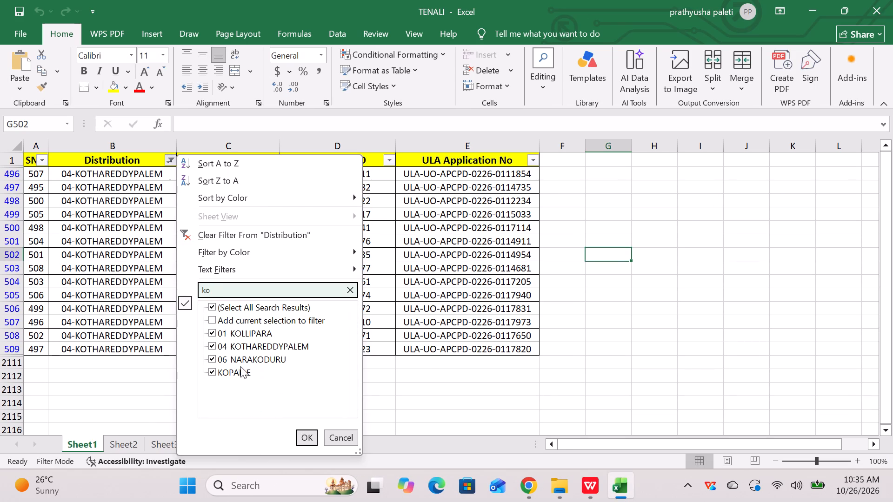
left_click(253, 306)
left_click(253, 306)
left_click(253, 306)
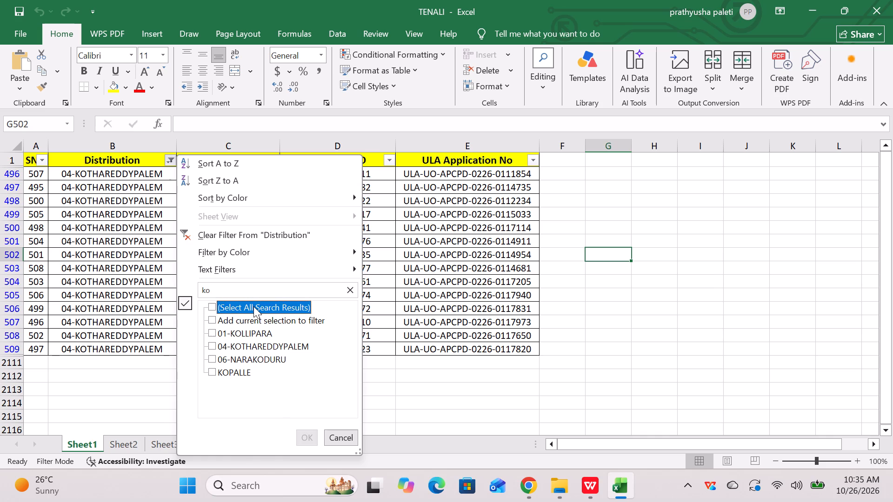
left_click(233, 291)
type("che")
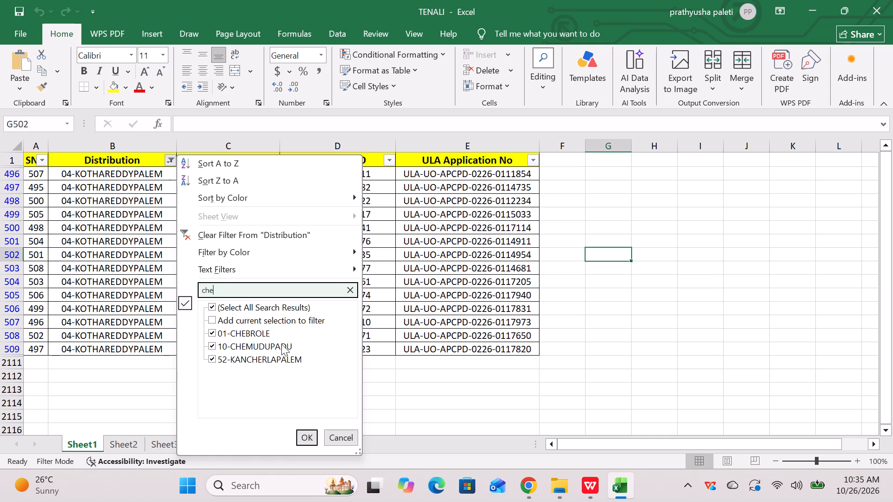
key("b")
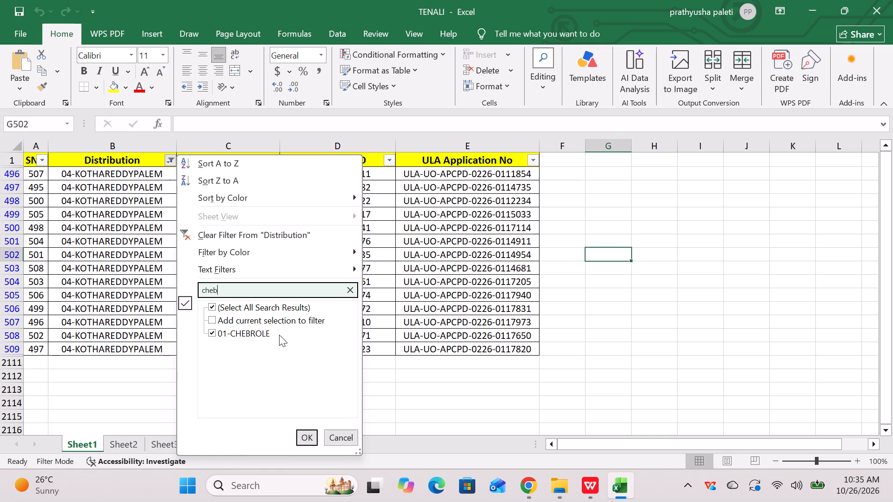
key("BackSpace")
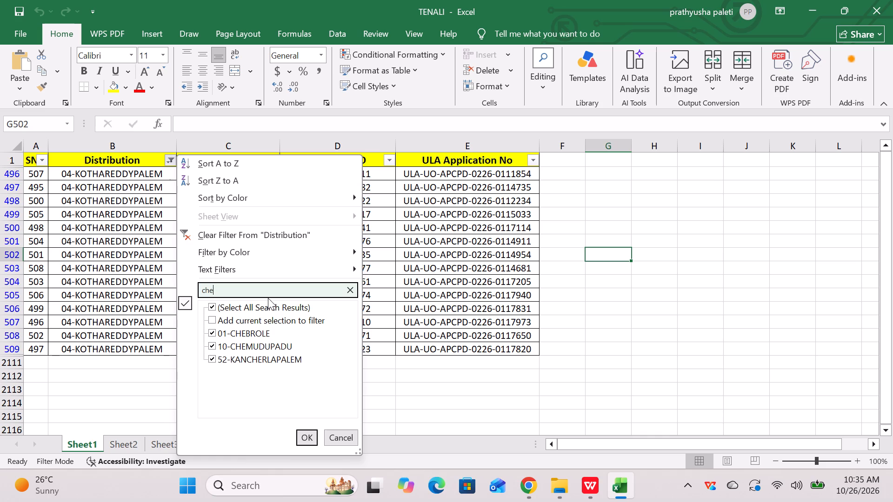
left_click(240, 348)
left_click(239, 362)
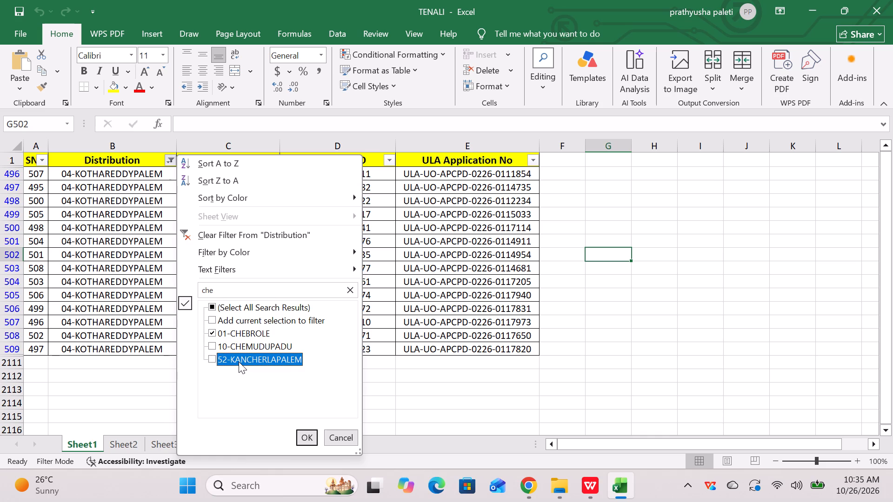
left_click(305, 439)
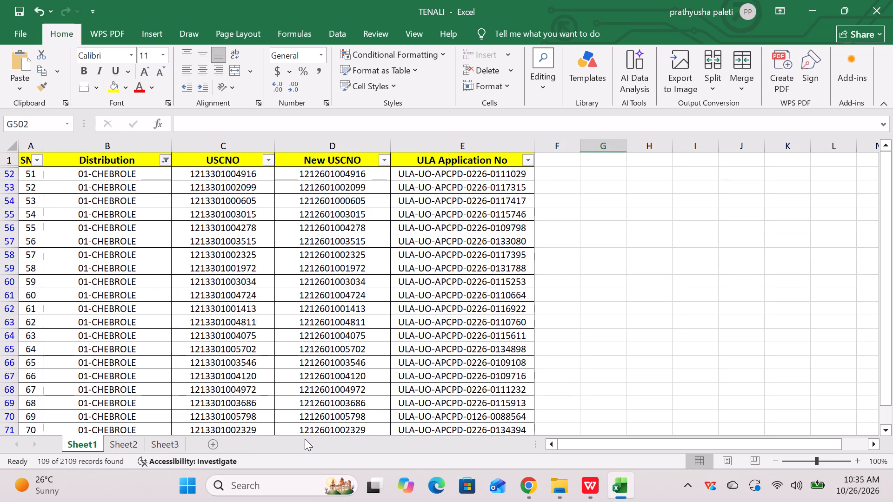
Look through the filtered 01-CHEBROLE rows, checking the USCNO, New USCNO and ULA Application No columns.
scroll(304, 302, "down", 7)
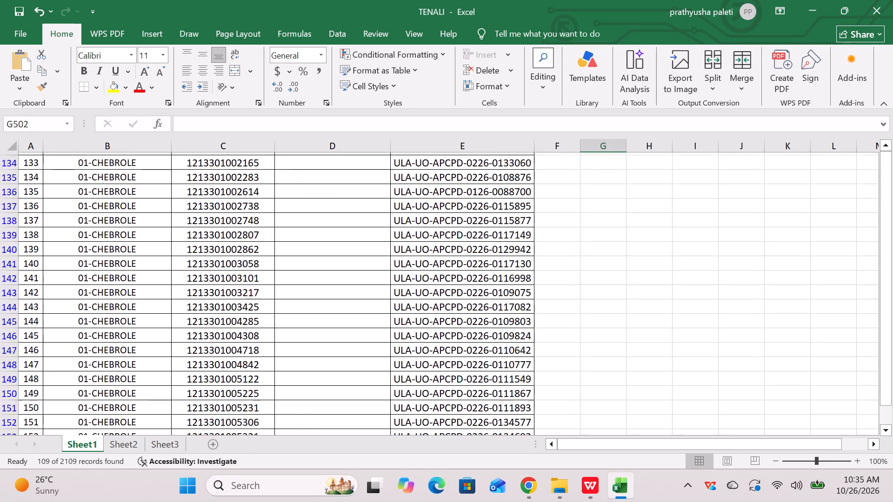
scroll(304, 302, "down", 3)
scroll(304, 302, "up", 3)
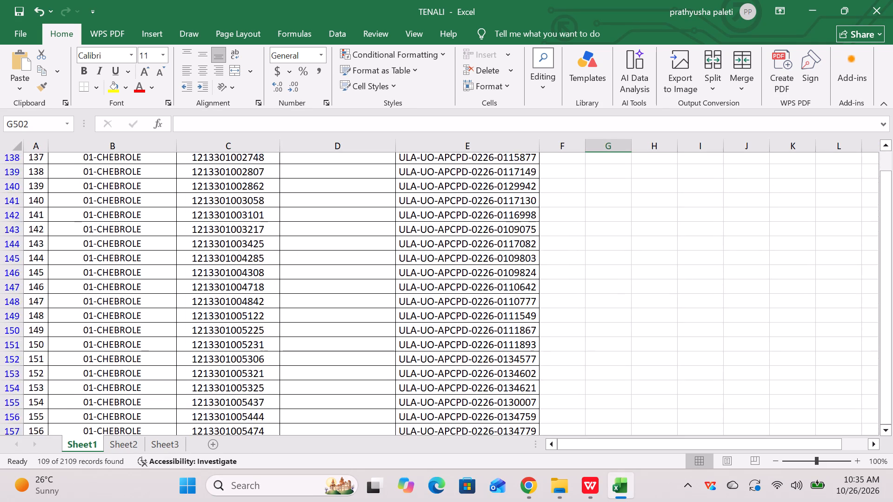
scroll(304, 302, "up", 10)
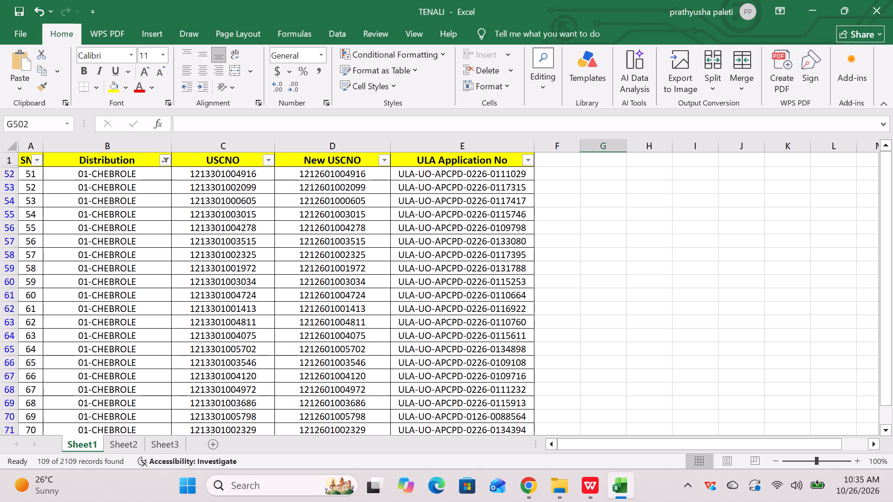
Search the New USCNO column's filter values for the full service number ending in 3379, leaving the column unfiltered.
left_click(384, 160)
left_click(276, 307)
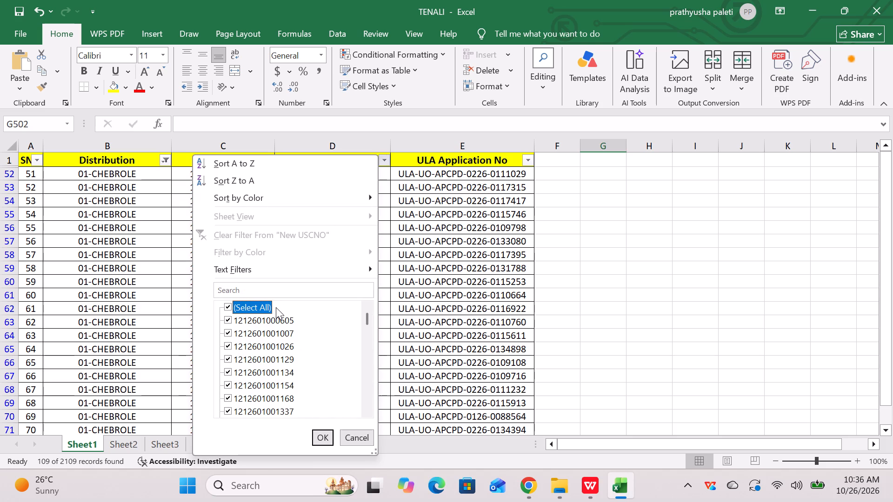
left_click(289, 286)
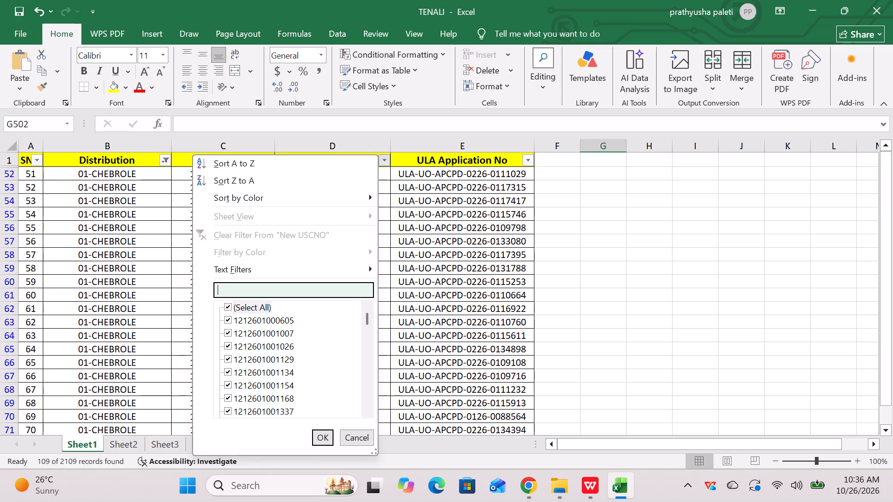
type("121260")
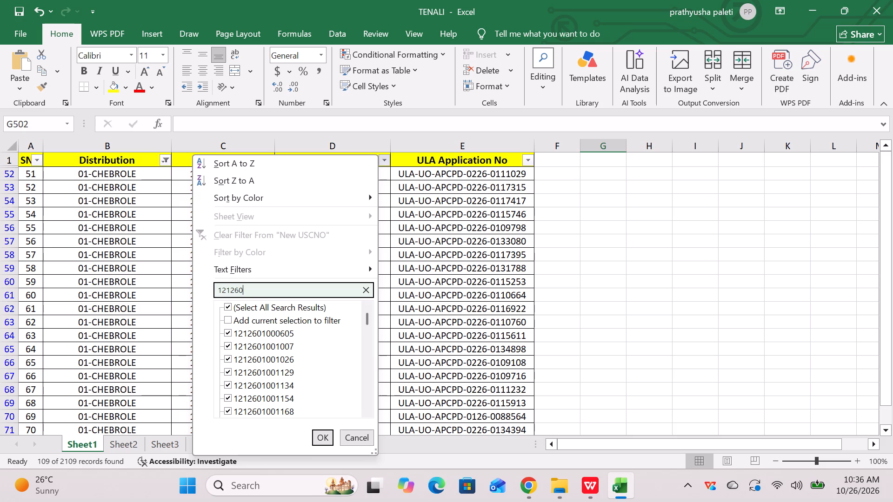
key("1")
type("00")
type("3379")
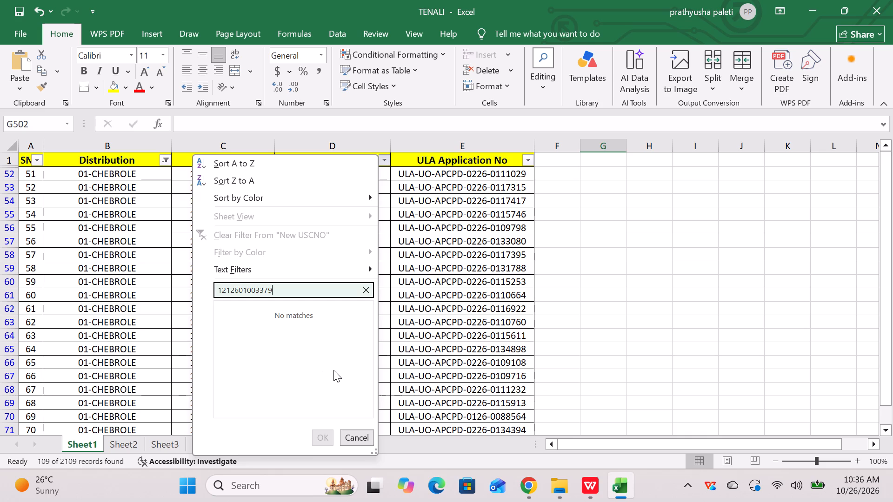
left_click(259, 293)
double_click(259, 288)
double_click(259, 288)
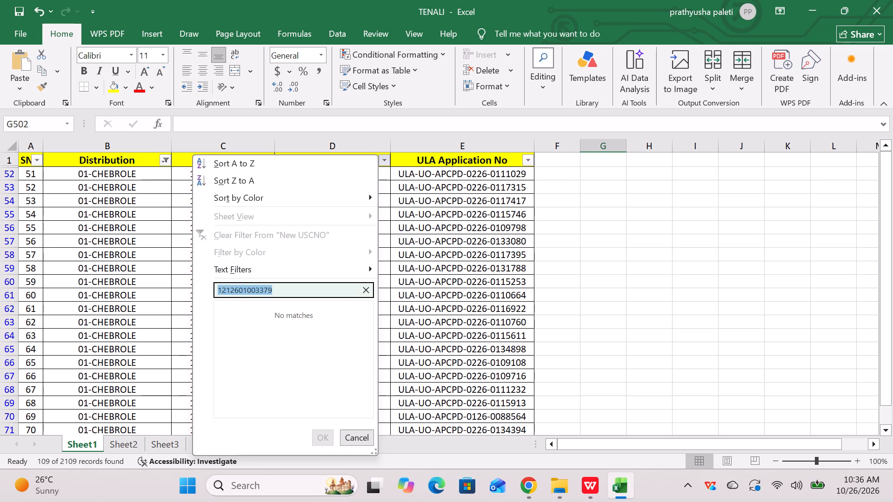
left_click(365, 291)
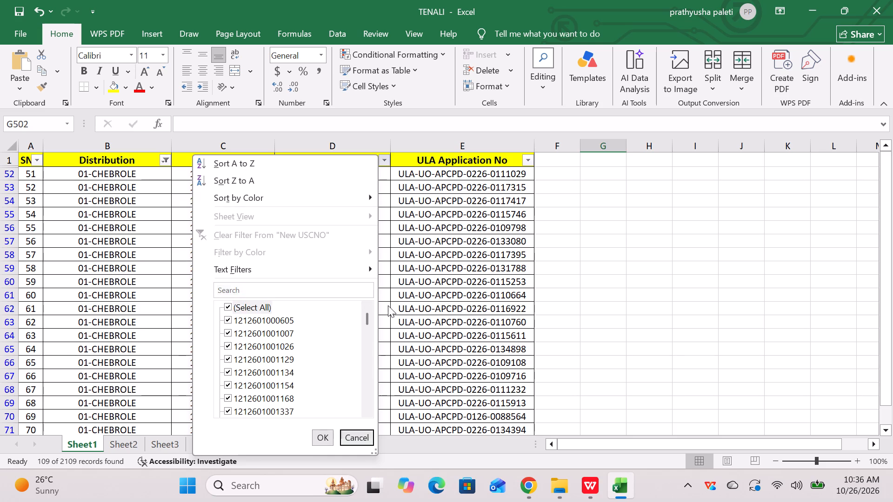
left_click(519, 304)
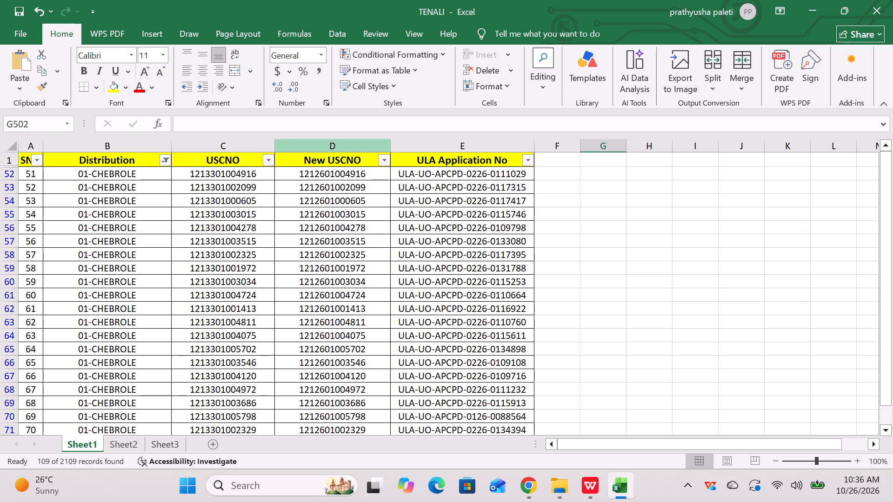
left_click(269, 165)
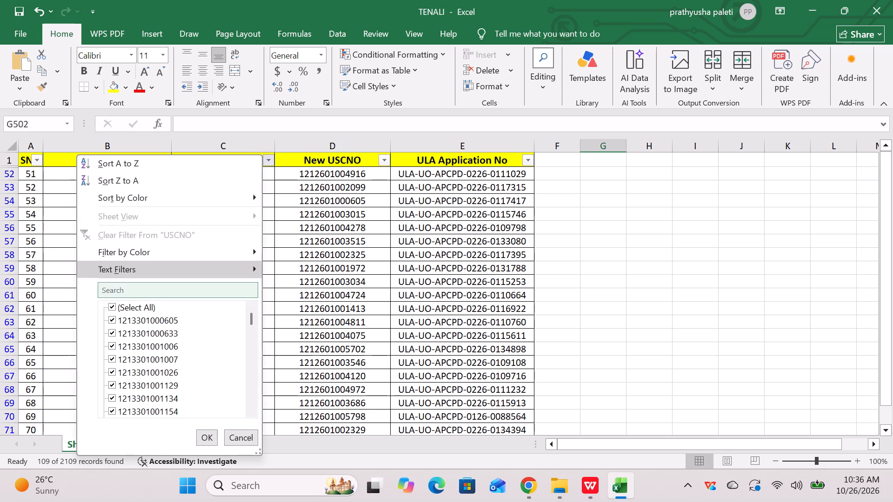
left_click(175, 289)
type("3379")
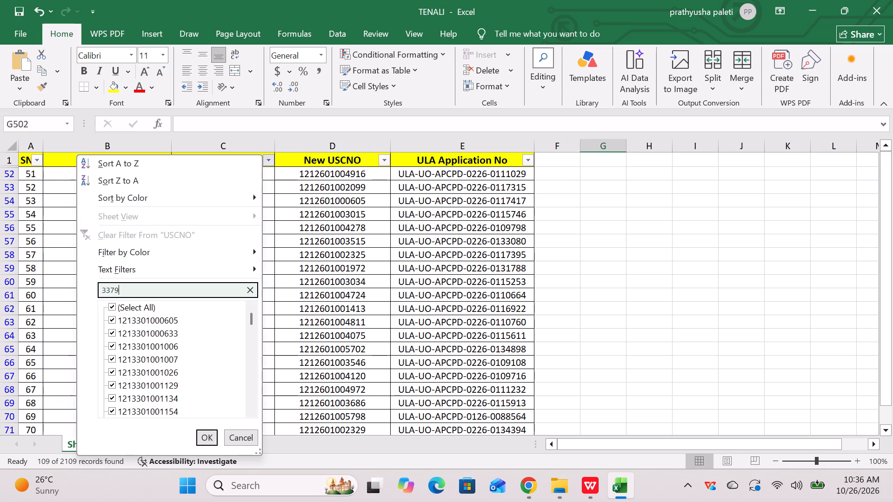
left_click(367, 314)
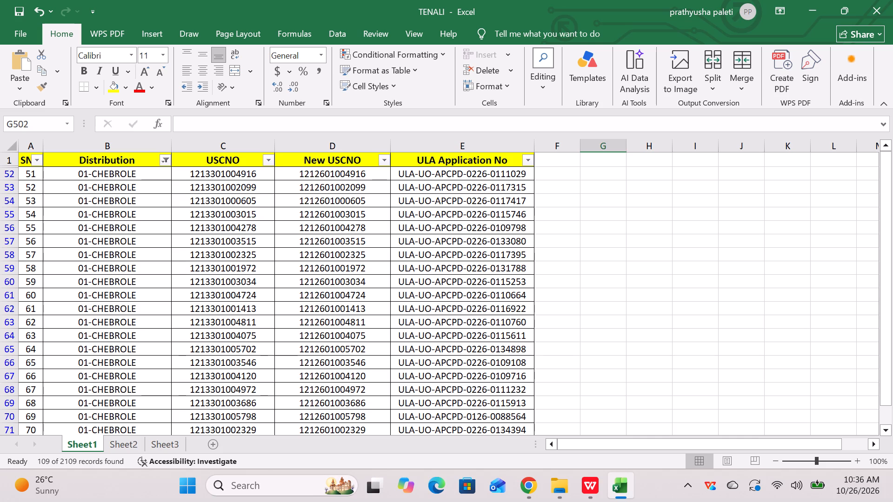
left_click(271, 162)
left_click(149, 291)
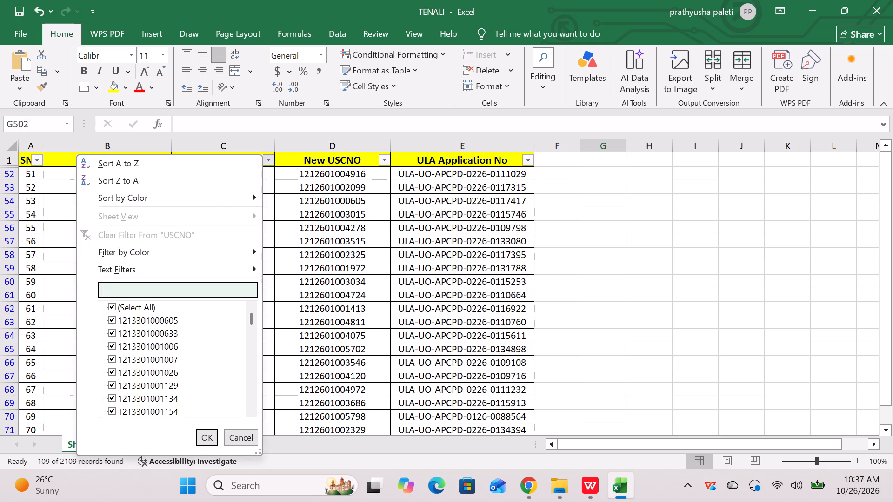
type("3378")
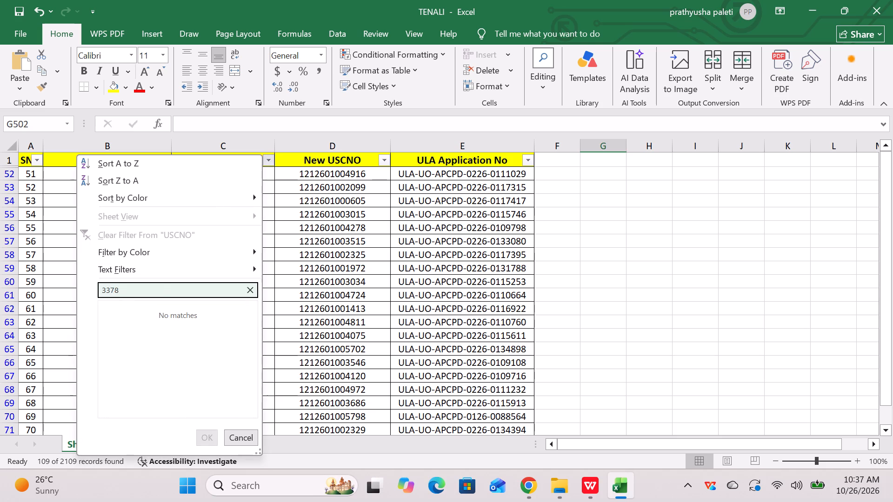
left_click(380, 156)
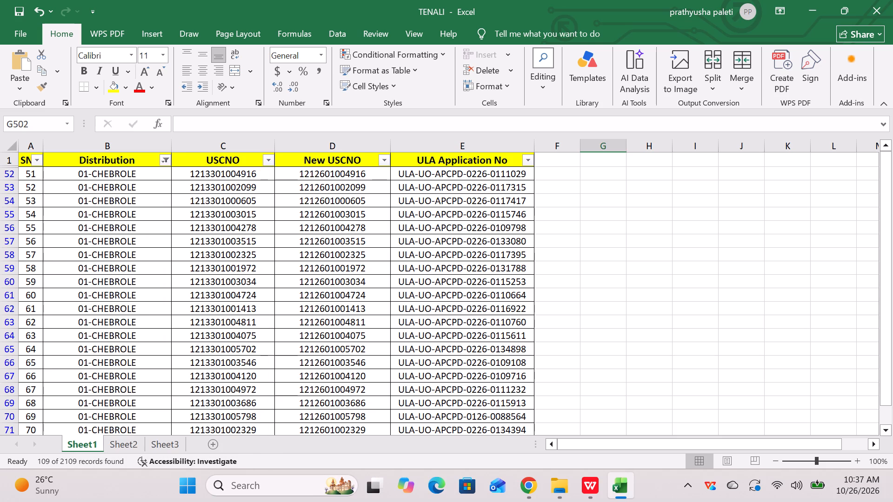
left_click(385, 161)
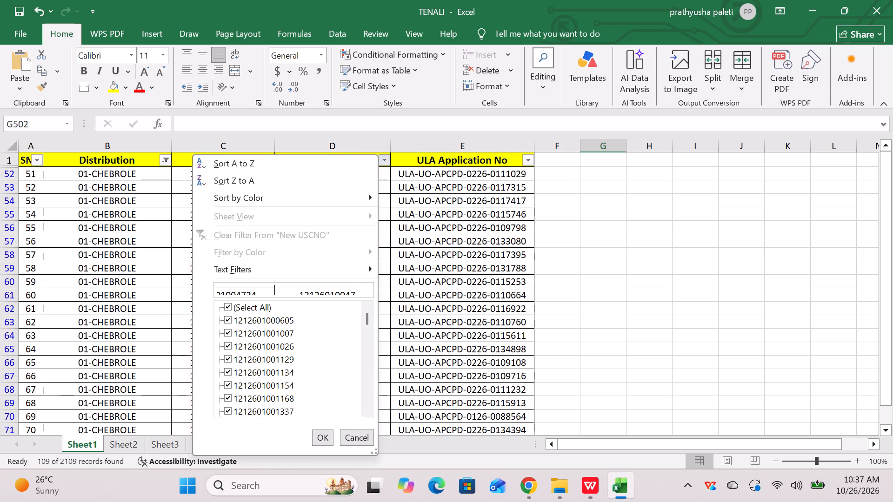
left_click(250, 290)
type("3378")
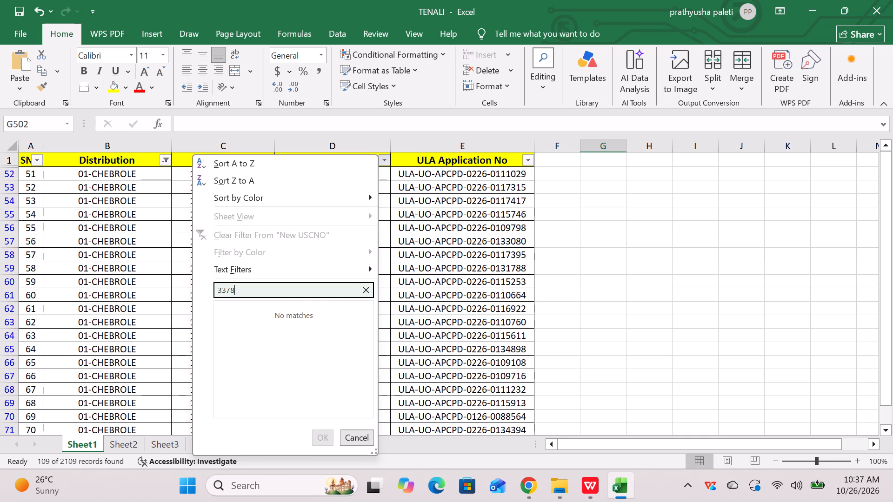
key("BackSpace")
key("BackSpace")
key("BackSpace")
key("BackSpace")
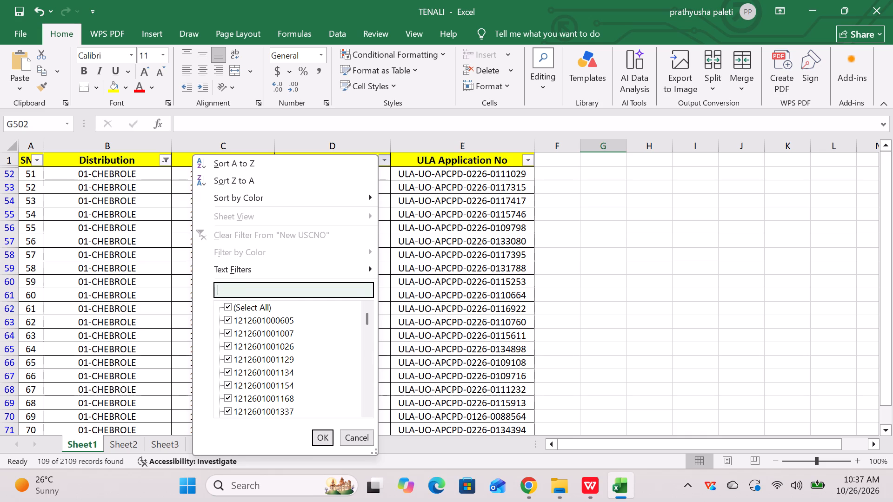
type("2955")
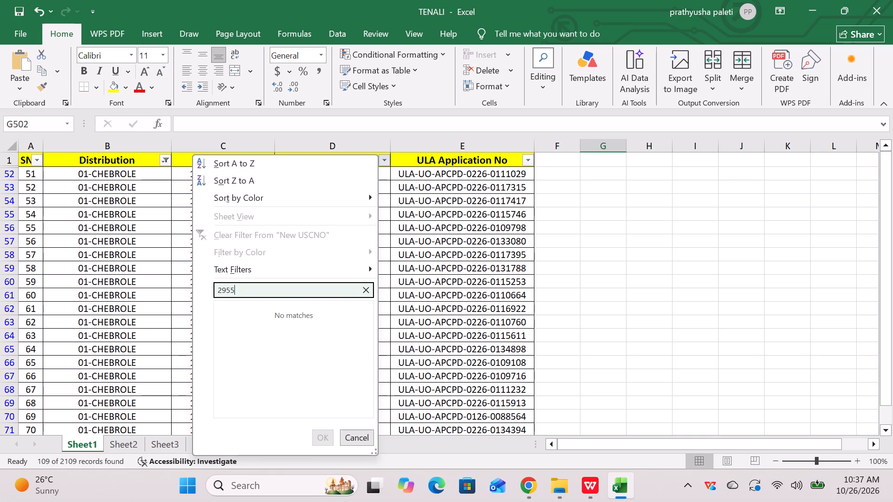
left_click(361, 291)
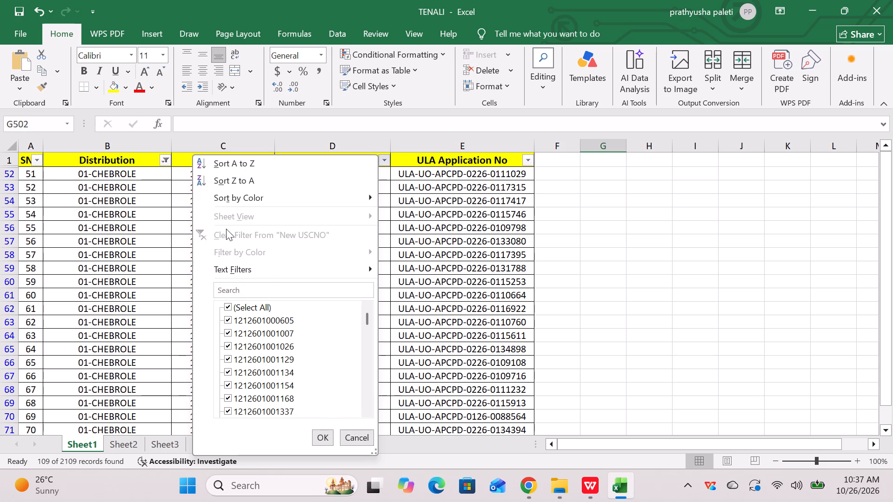
left_click(133, 245)
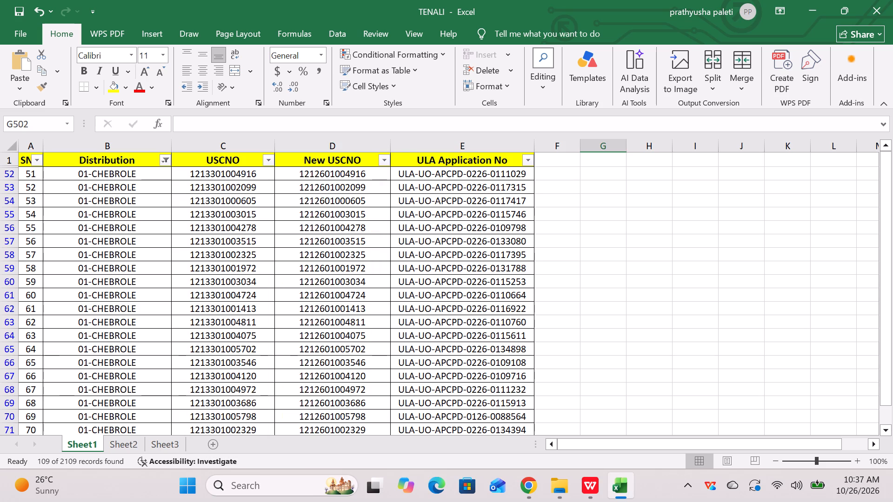
Search the USCNO column's filter values for 2955, without applying a filter.
left_click(269, 161)
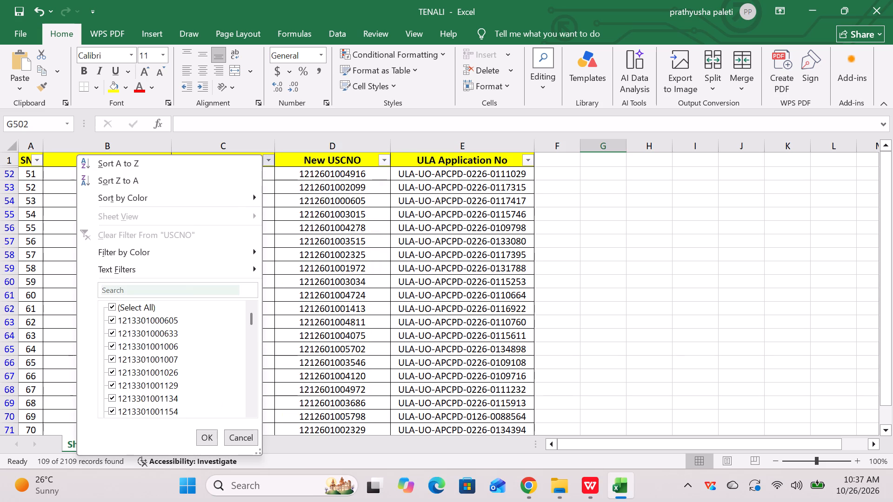
left_click(177, 287)
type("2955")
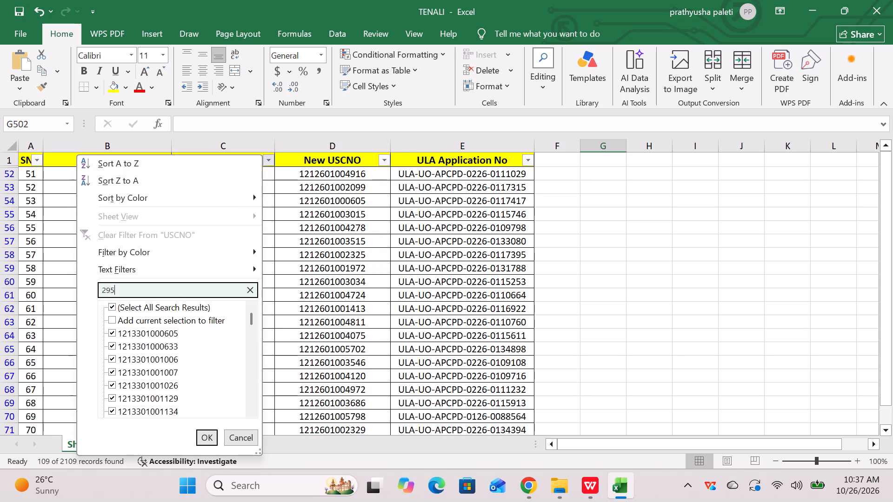
left_click(253, 291)
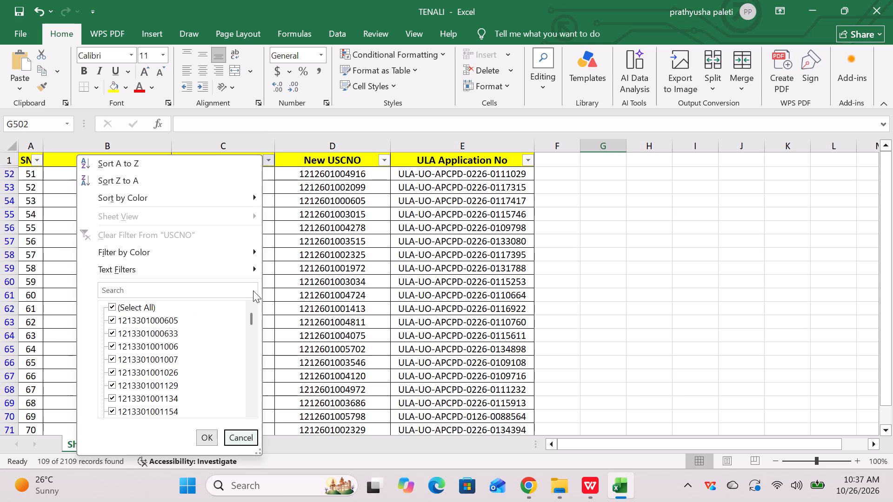
left_click(340, 312)
Look through the filtered 01-CHEBROLE rows down to the last record, checking the USCNO and New USCNO columns.
scroll(233, 308, "down", 7)
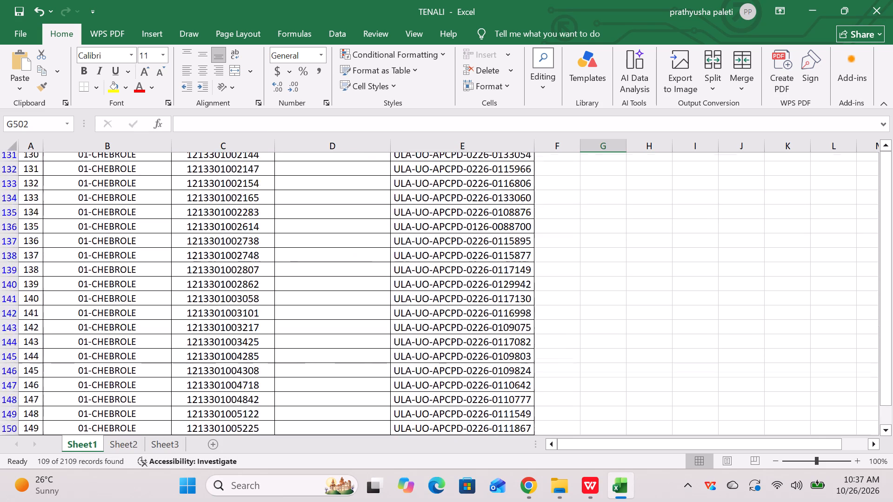
scroll(233, 308, "down", 1)
scroll(233, 308, "up", 3)
scroll(233, 308, "down", 3)
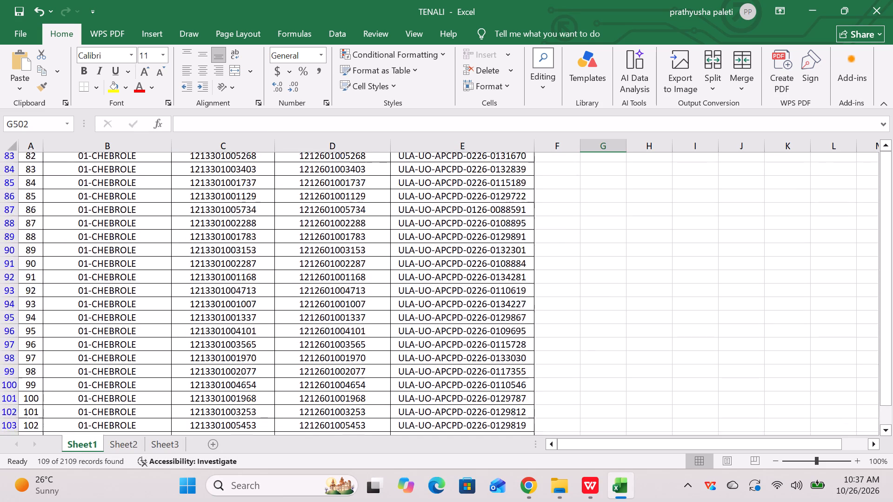
scroll(233, 308, "down", 7)
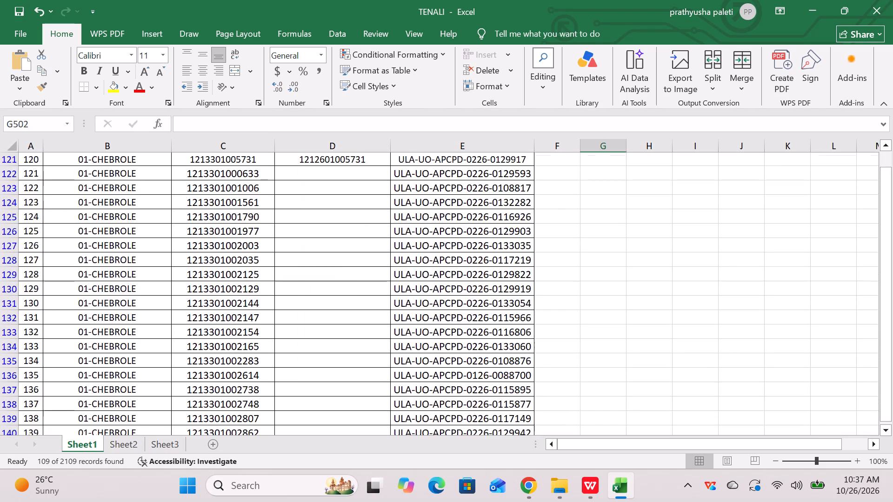
scroll(233, 308, "down", 8)
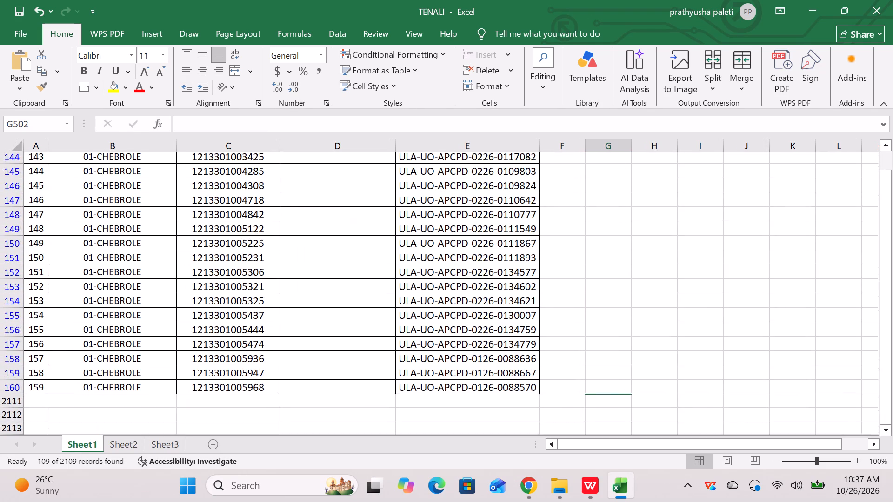
scroll(233, 308, "down", 1)
scroll(233, 308, "up", 16)
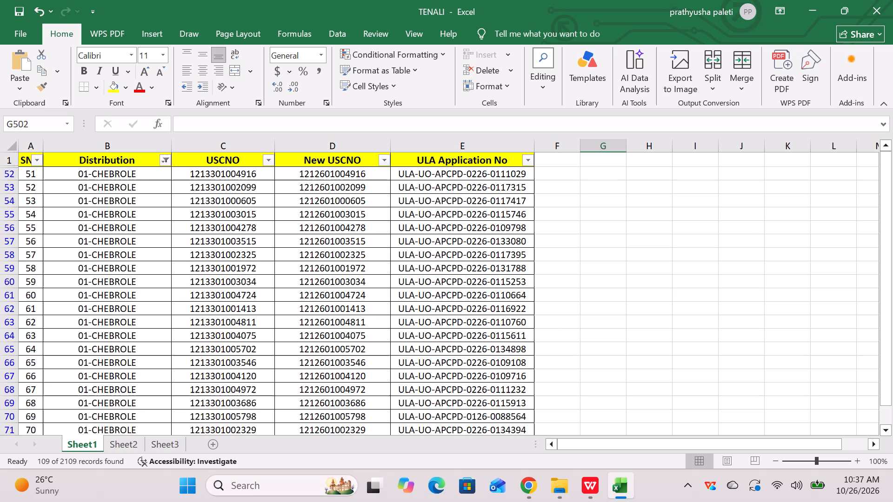
Search the filter values of the New USCNO and USCNO columns for 0981, without applying a filter.
left_click(383, 161)
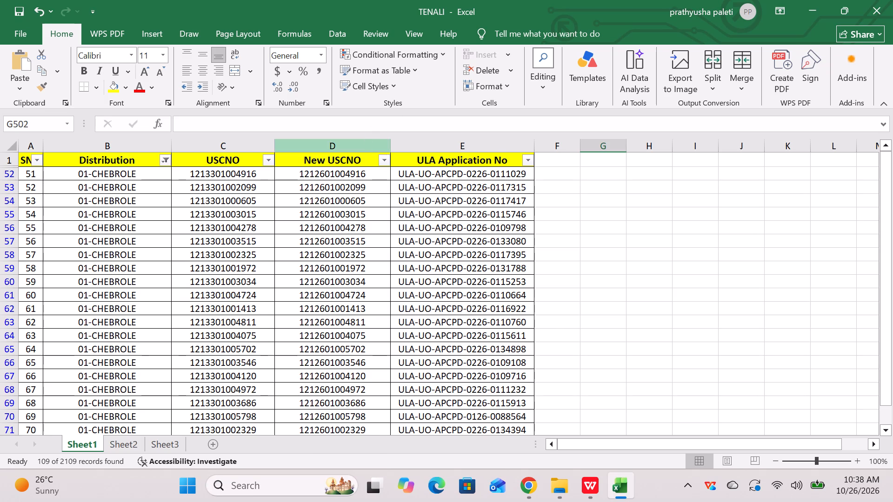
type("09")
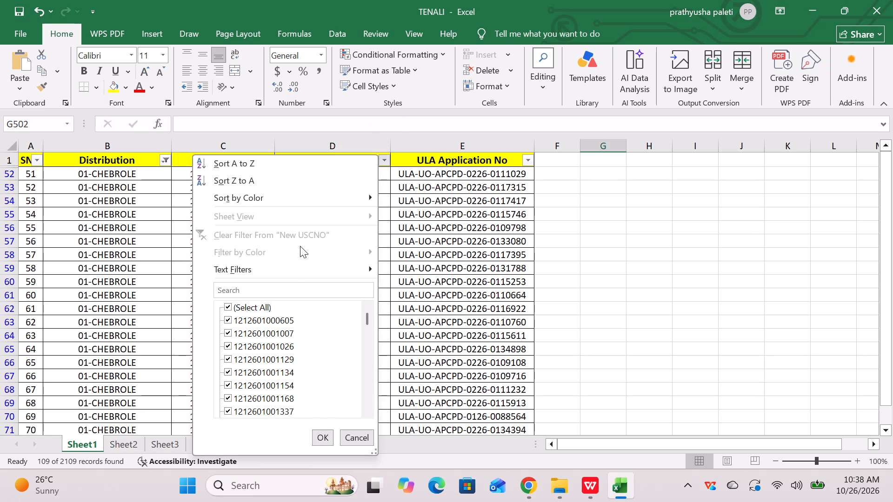
left_click(263, 287)
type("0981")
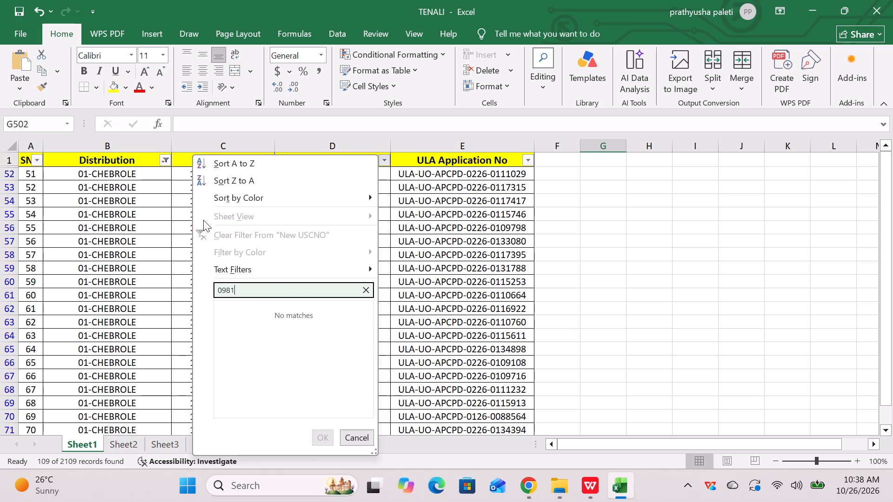
left_click(169, 222)
left_click(267, 159)
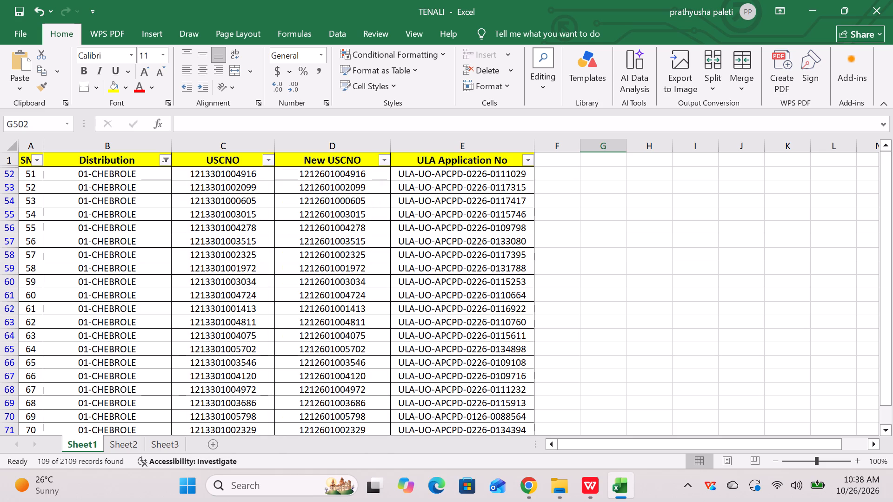
left_click(172, 291)
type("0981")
left_click(305, 317)
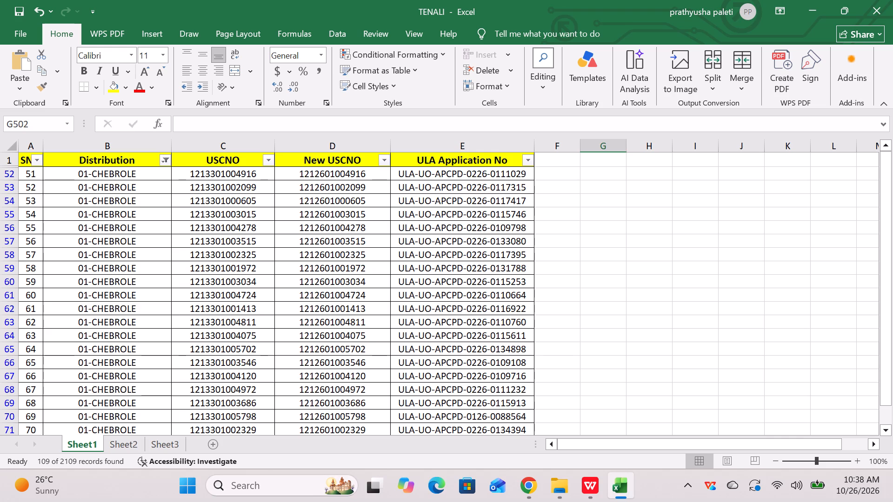
Search the filter values of the New USCNO and USCNO columns for 2144, without applying a filter.
left_click(383, 160)
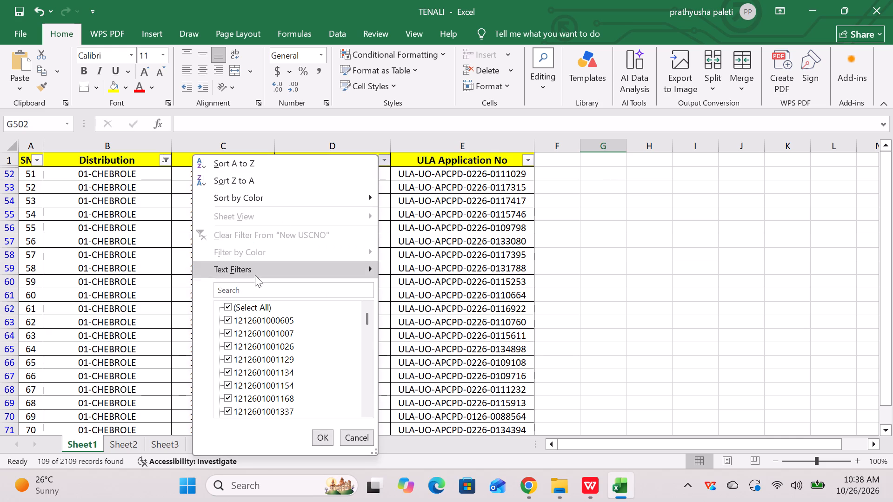
left_click(251, 291)
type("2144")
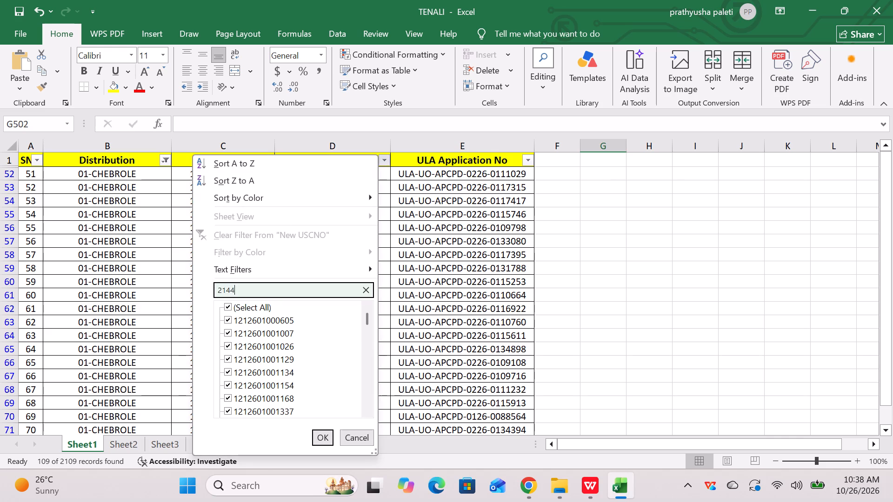
left_click(157, 238)
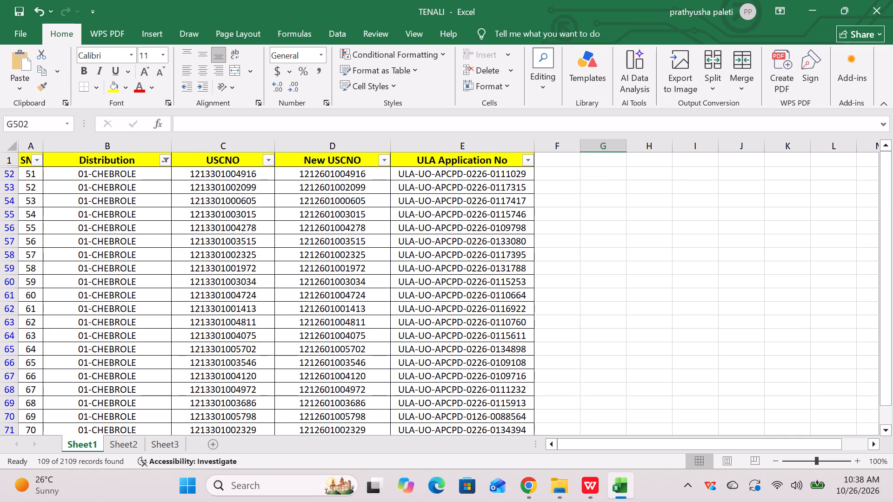
left_click(266, 160)
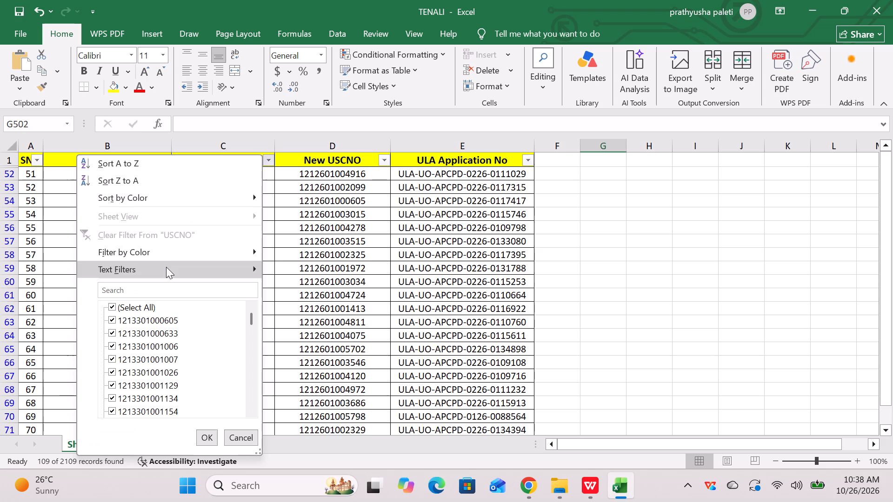
left_click(158, 293)
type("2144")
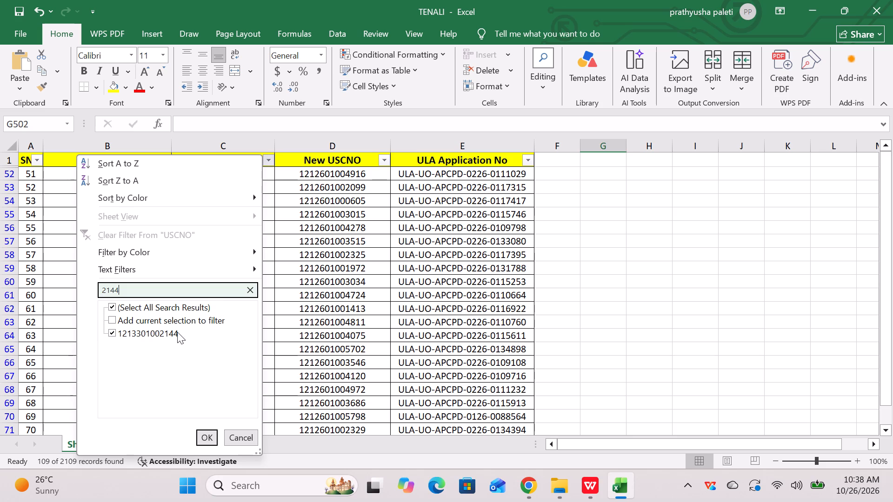
left_click(202, 323)
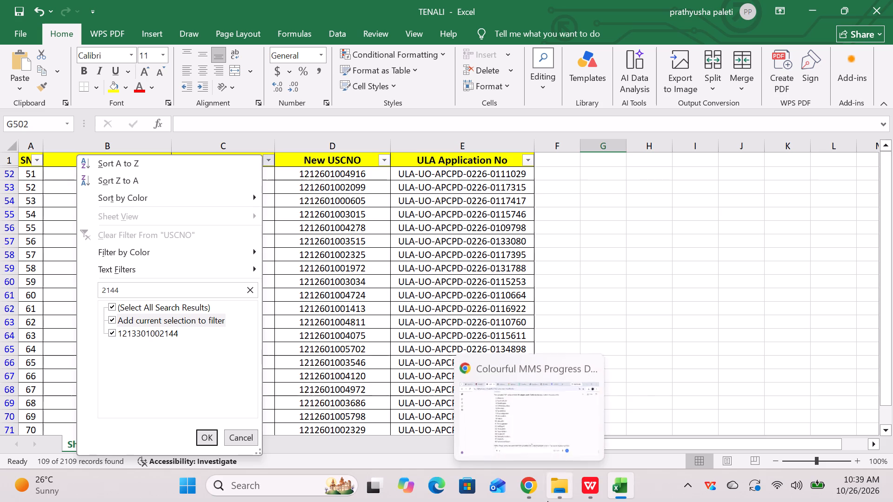
left_click(551, 385)
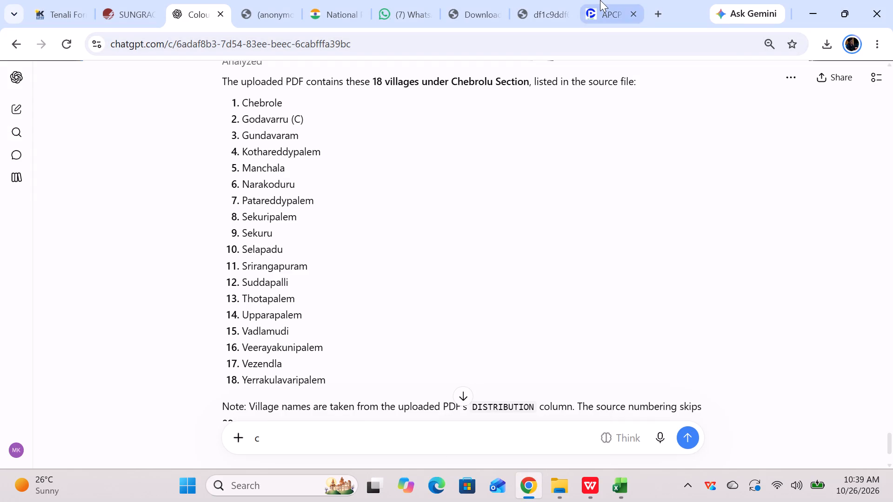
left_click(600, 0)
left_click(13, 39)
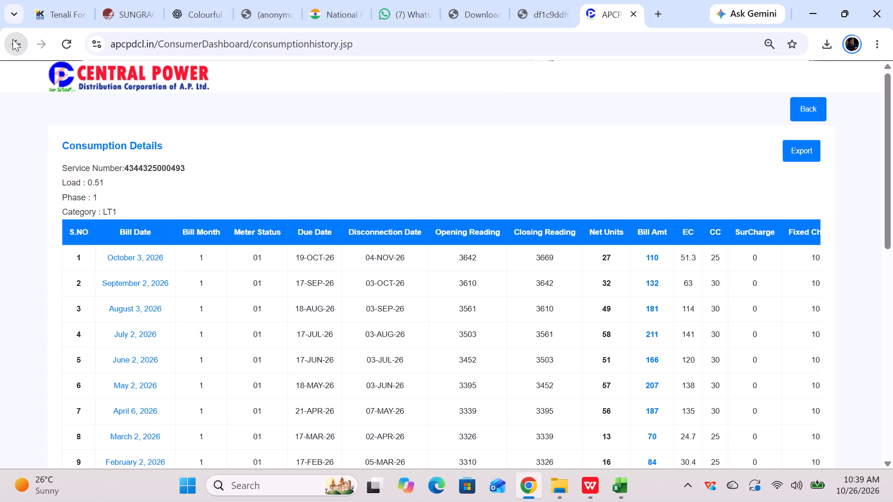
left_click(13, 39)
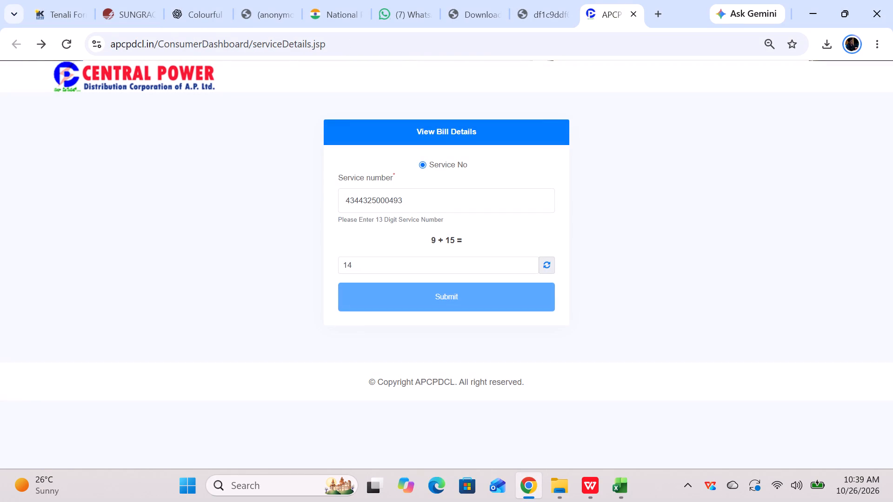
triple_click(381, 202)
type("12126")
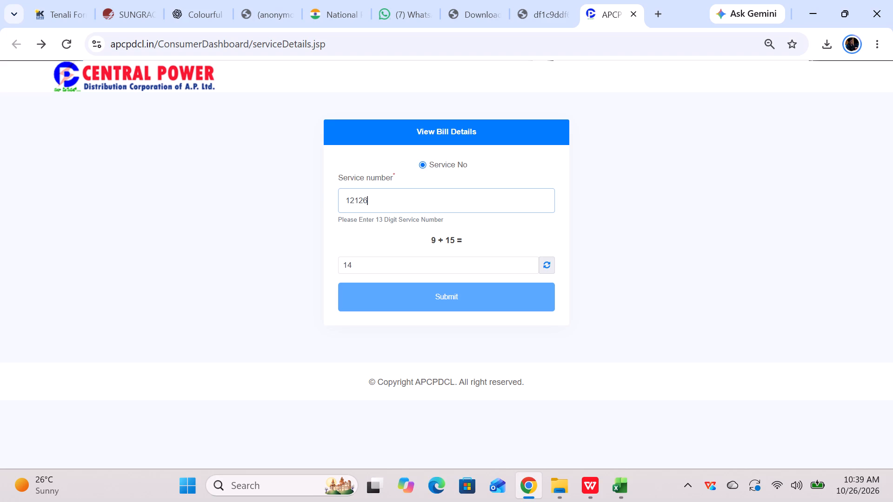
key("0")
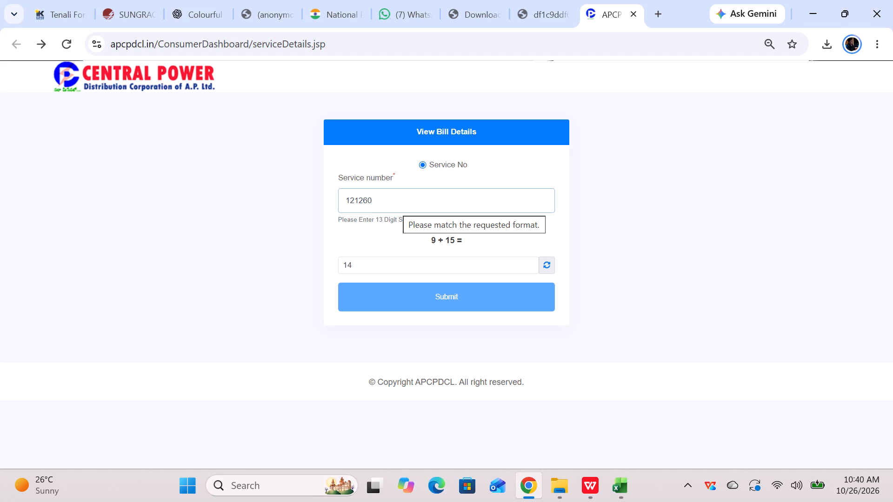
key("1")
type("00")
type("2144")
double_click(387, 267)
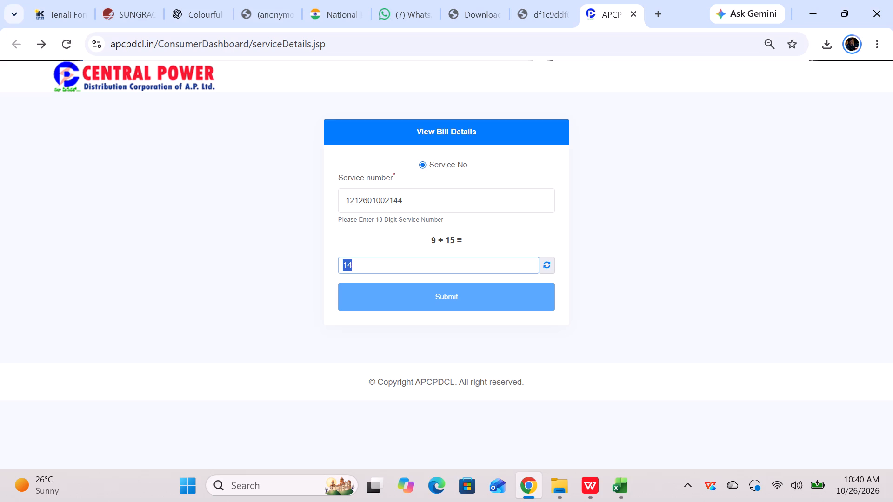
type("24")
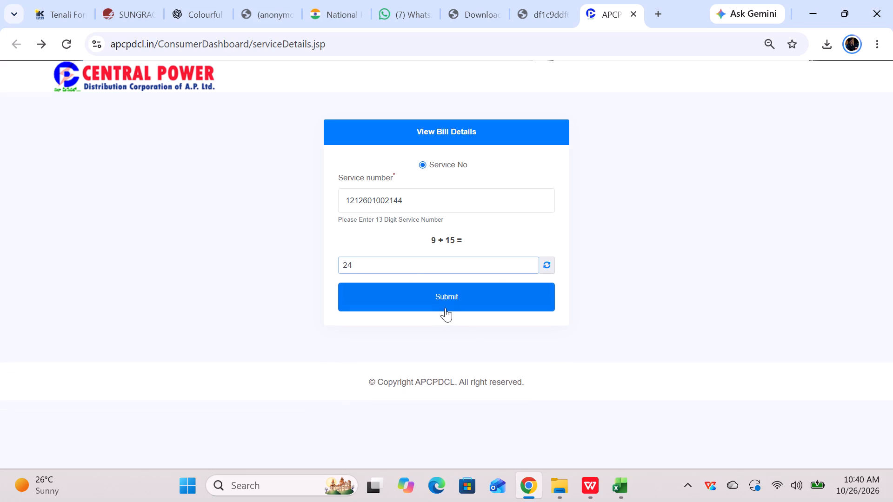
left_click(445, 306)
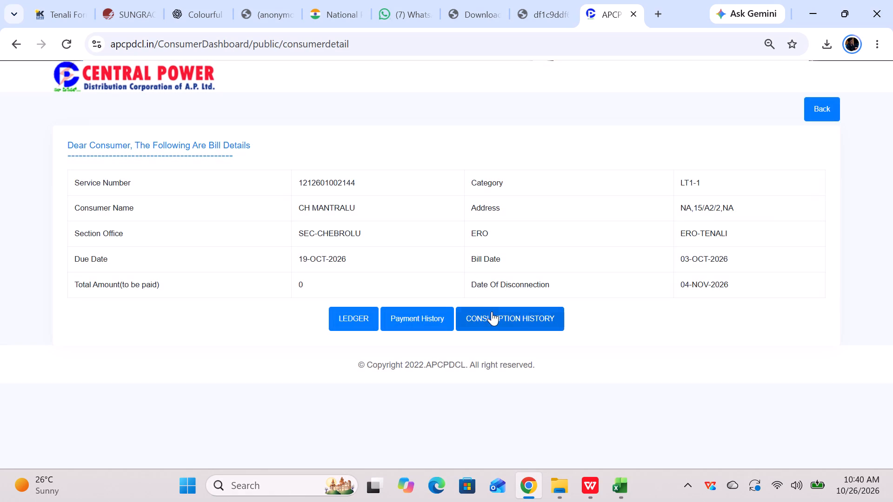
View the consumption history of the service ending in 2144.
left_click(501, 315)
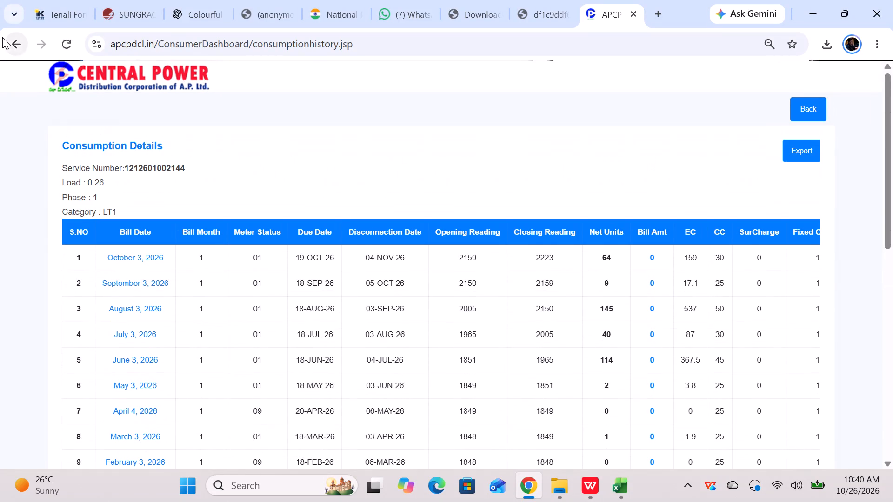
Return to the bill details form and retrieve the details for the service number ending in 2151.
left_click(20, 45)
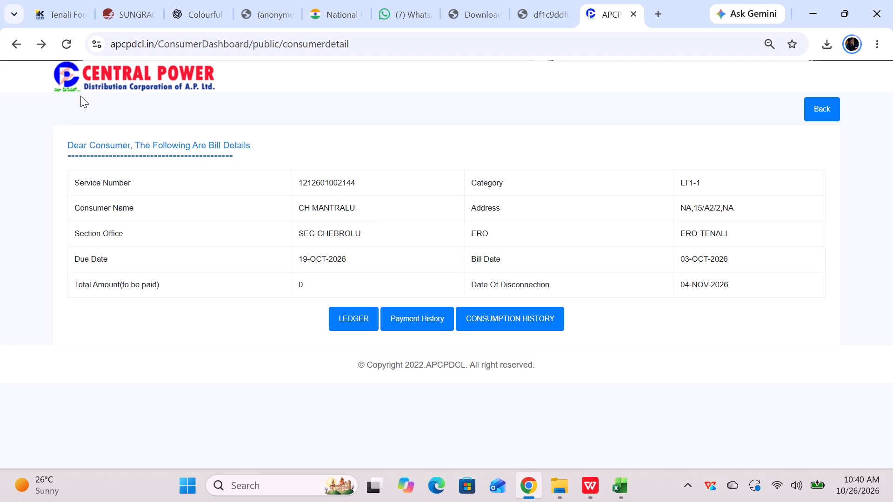
left_click(19, 46)
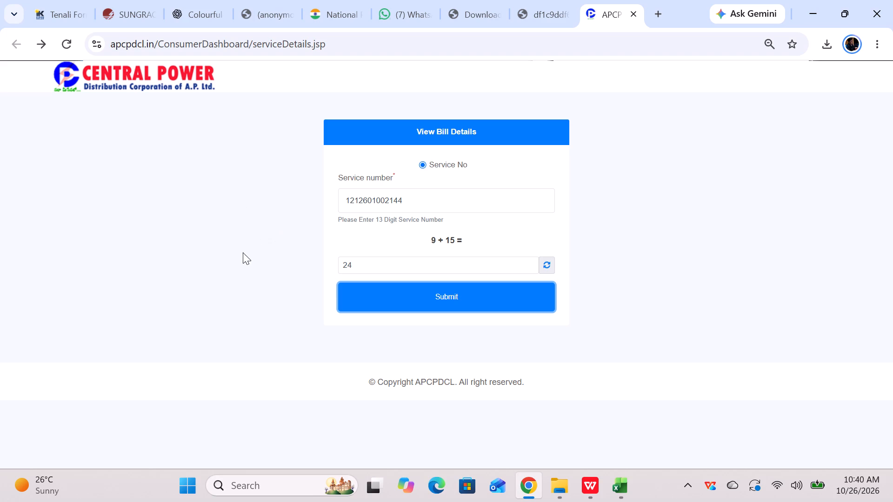
left_click(421, 195)
key("BackSpace")
key("BackSpace")
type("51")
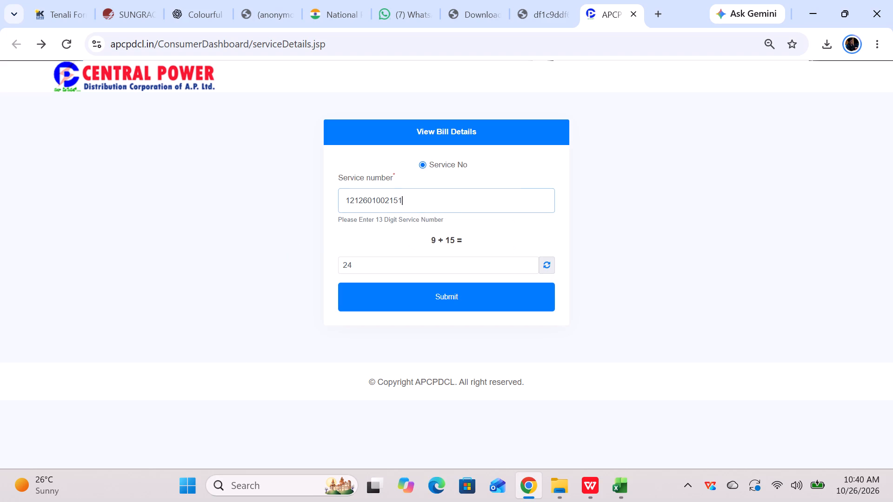
left_click(423, 297)
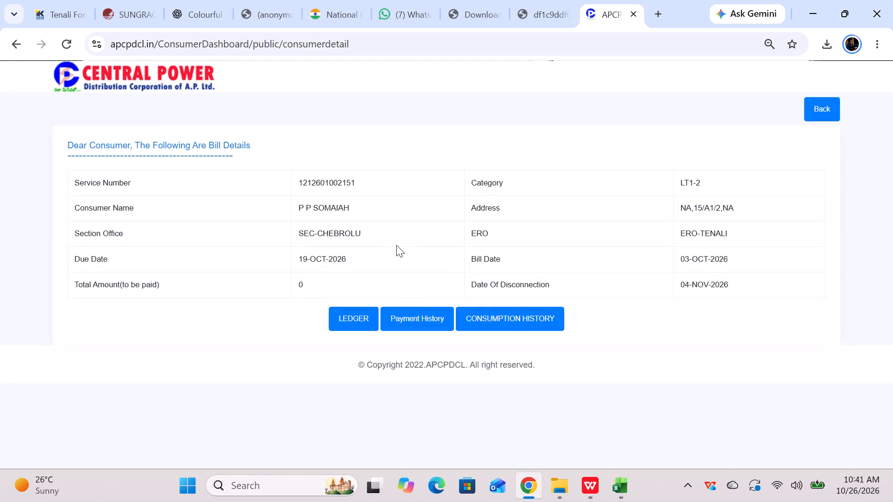
left_click(630, 423)
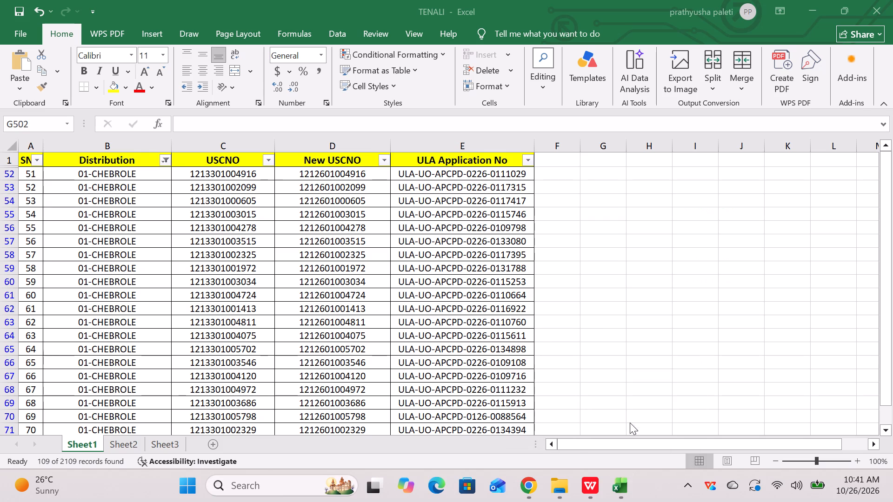
left_click(384, 162)
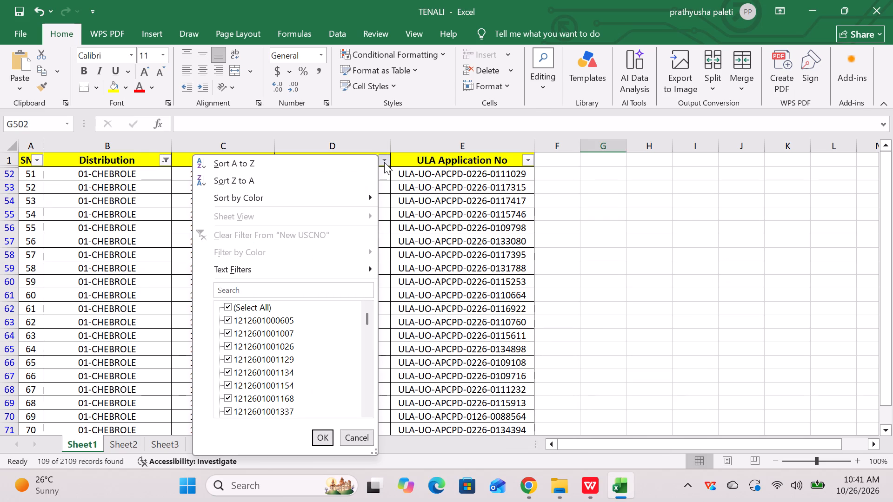
left_click(240, 285)
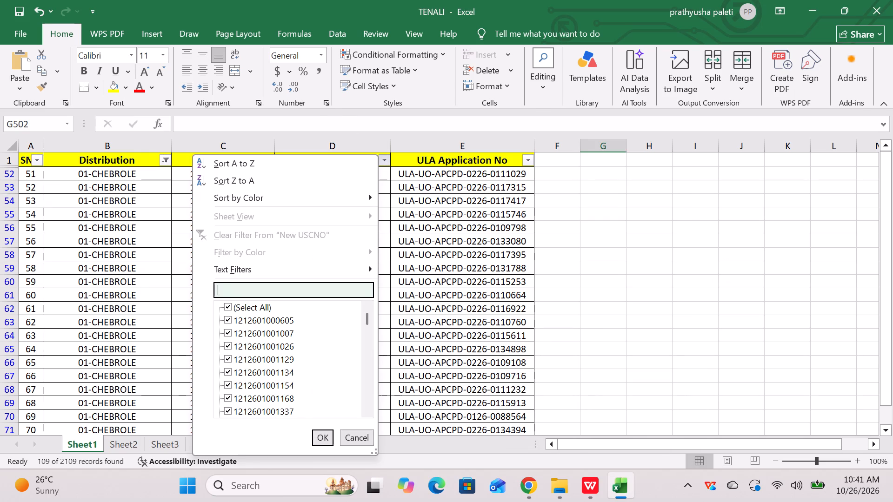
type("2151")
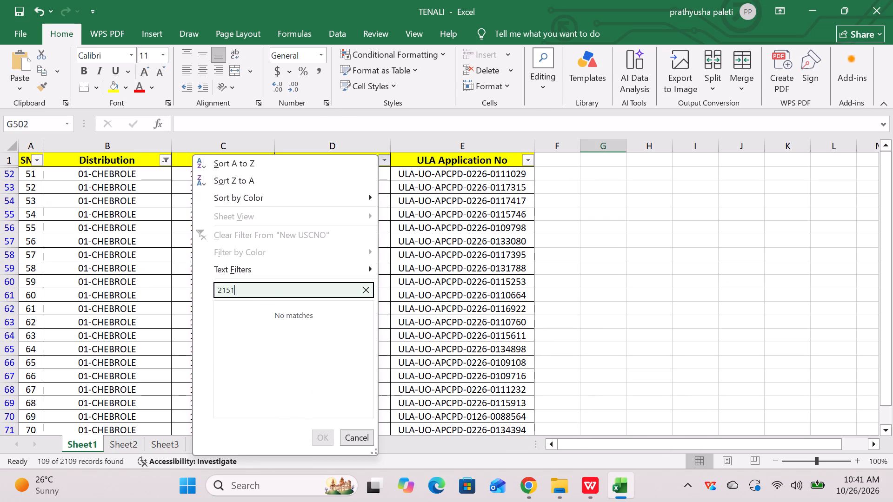
left_click(158, 248)
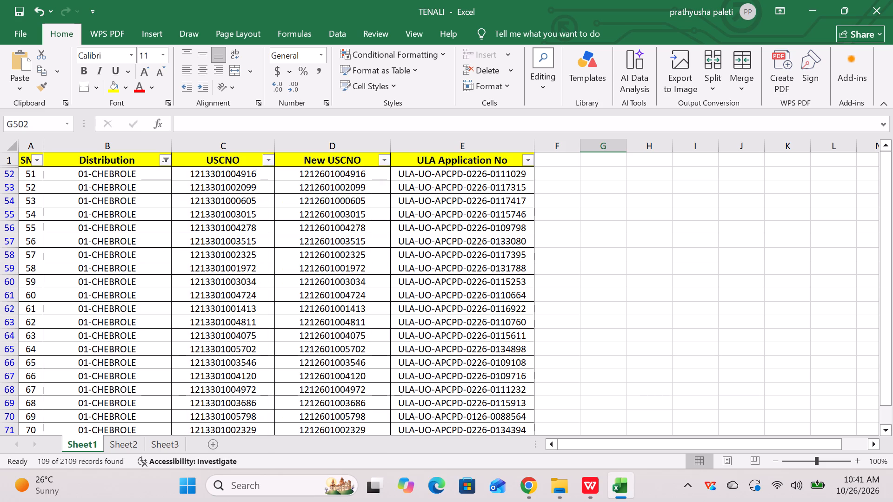
left_click(267, 163)
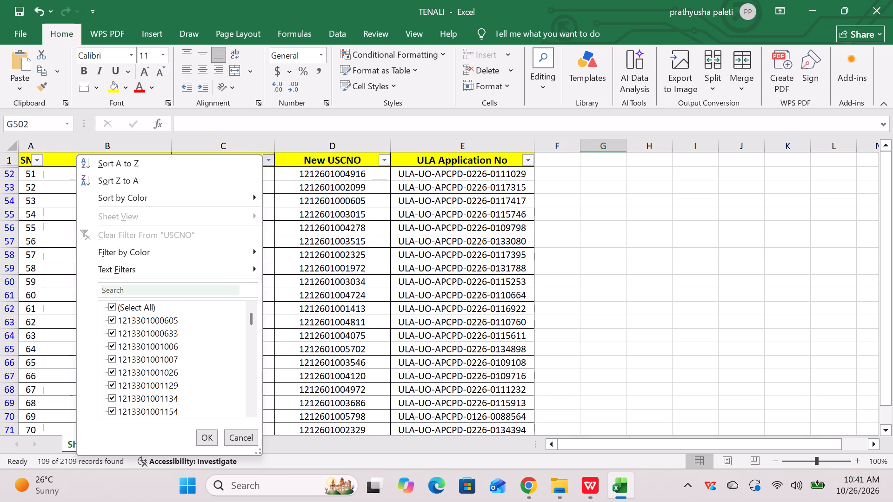
left_click(157, 289)
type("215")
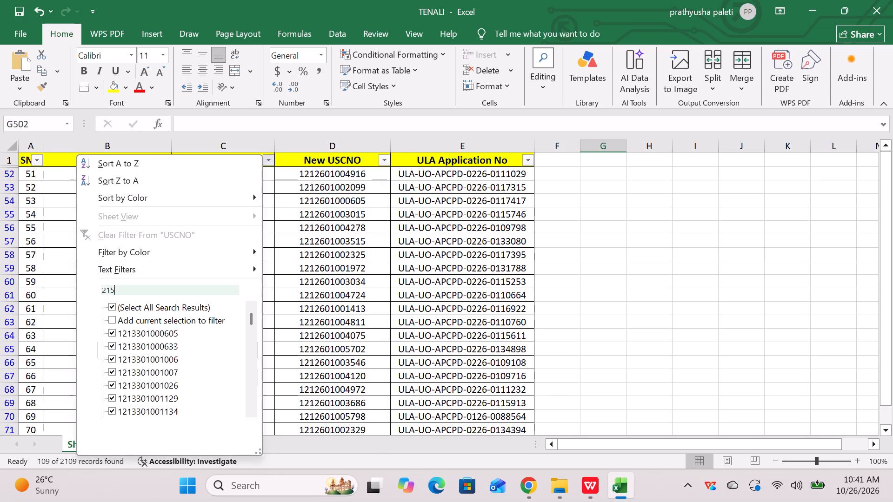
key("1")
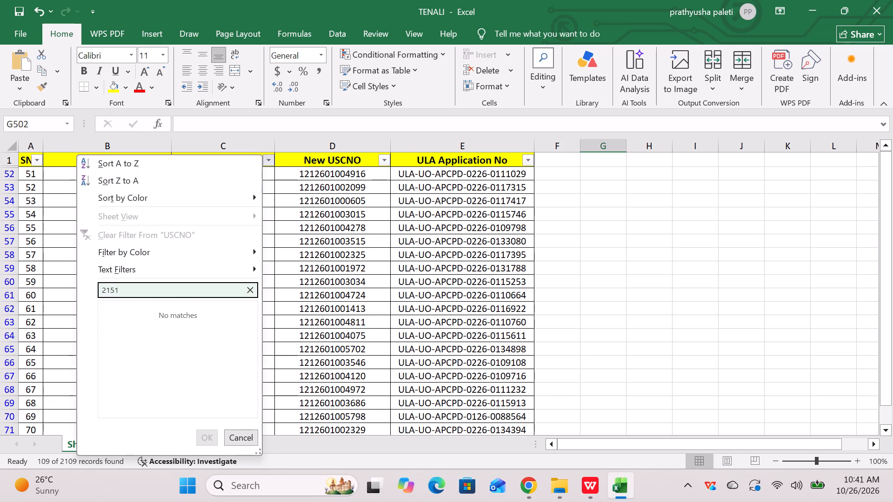
left_click(326, 316)
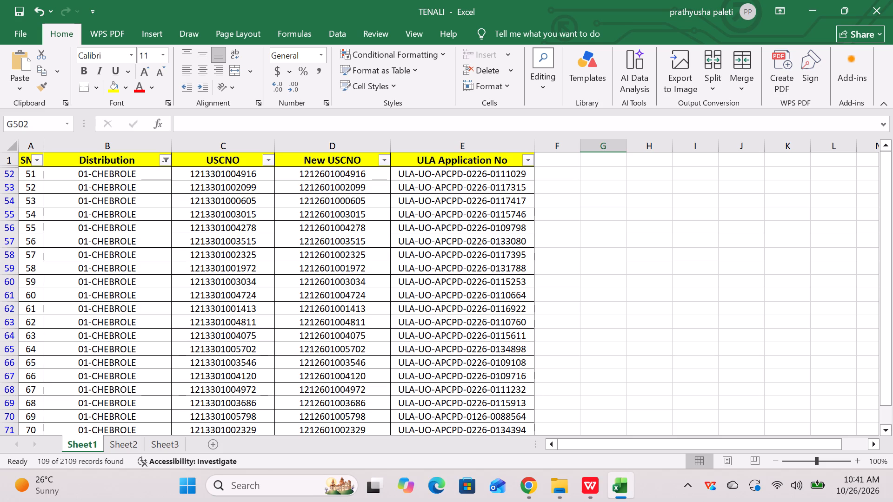
Search the filter values of the New USCNO and USCNO columns for 2154, without applying a filter.
left_click(386, 162)
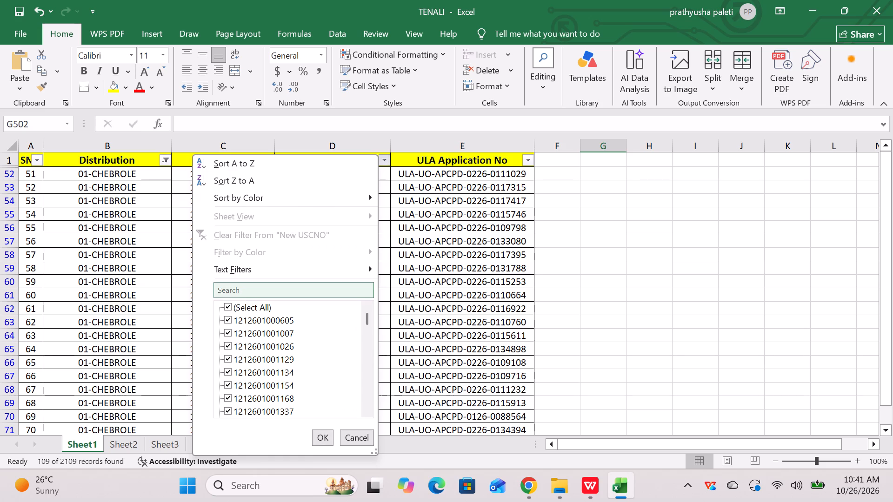
left_click(244, 290)
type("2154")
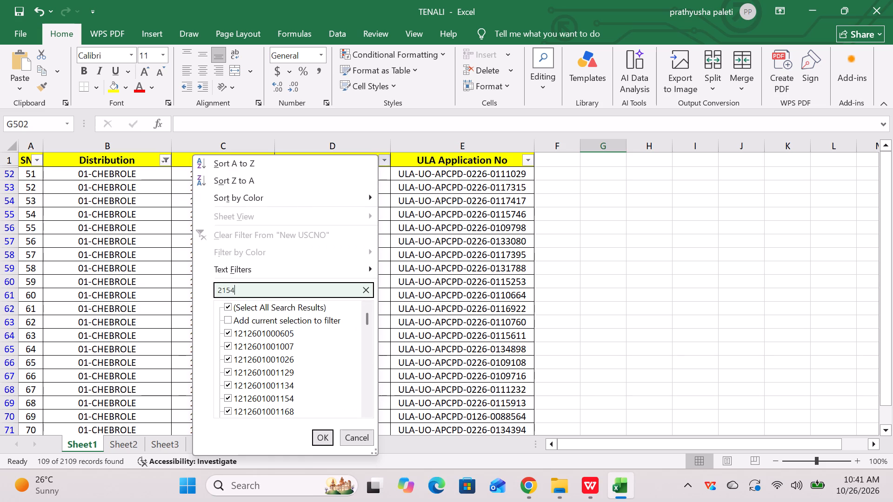
left_click(157, 254)
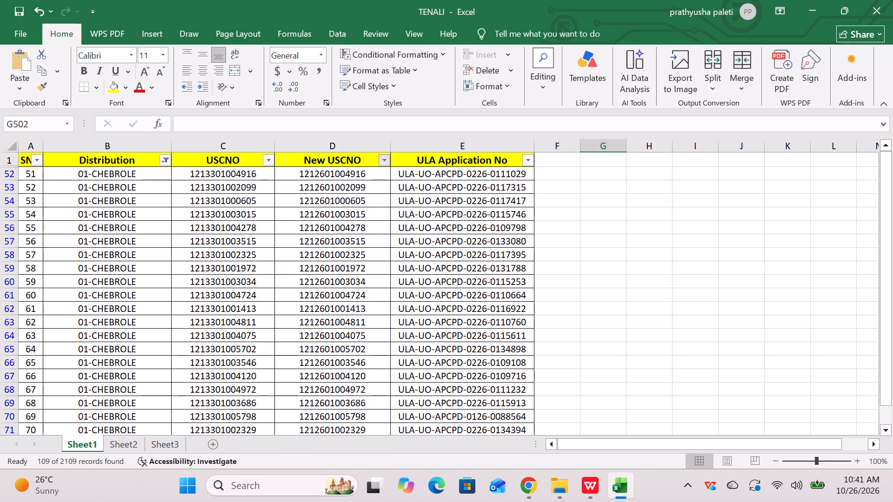
left_click(270, 159)
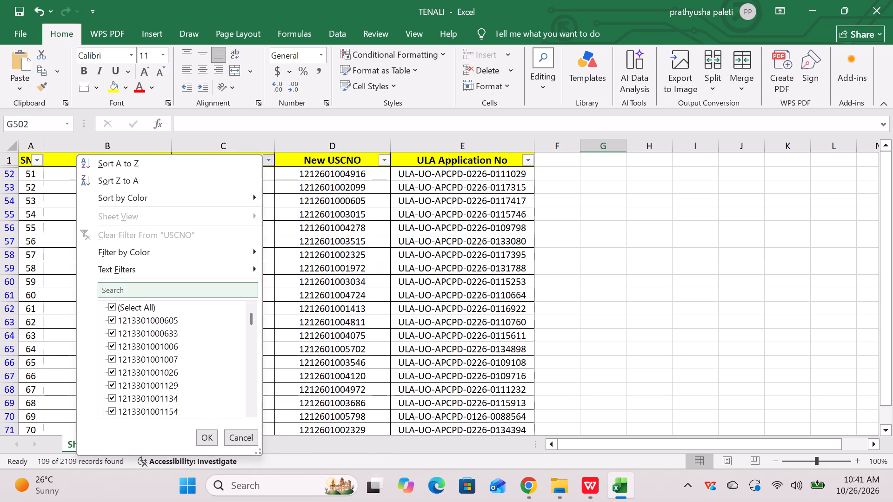
left_click(151, 290)
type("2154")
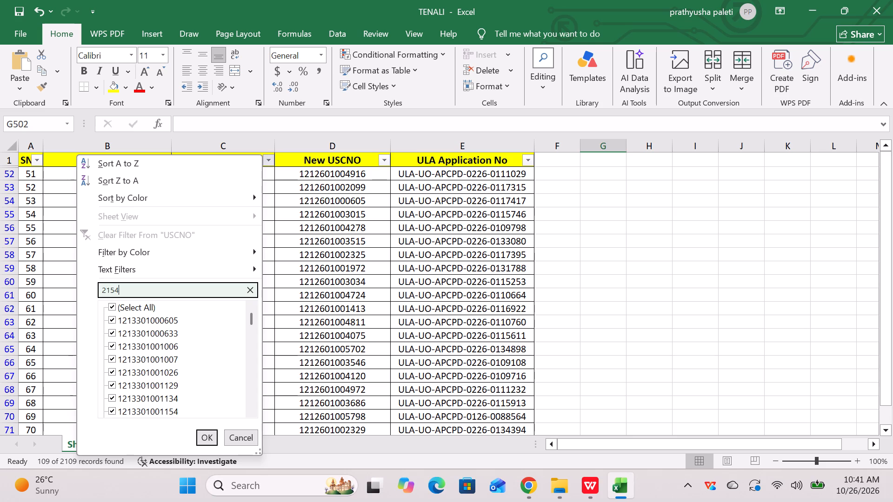
left_click(332, 369)
Look through the 01-CHEBROLE records on Sheet1 for the row whose USCNO ends in 2154.
scroll(207, 336, "down", 6)
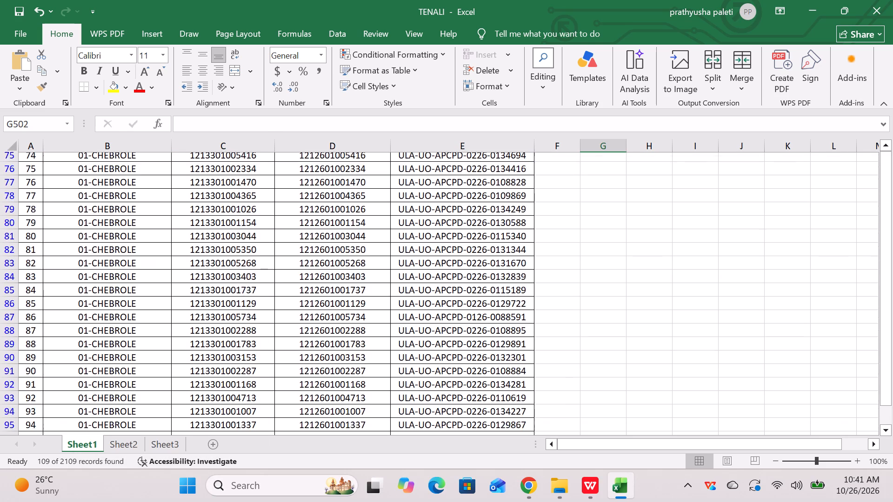
scroll(207, 336, "down", 4)
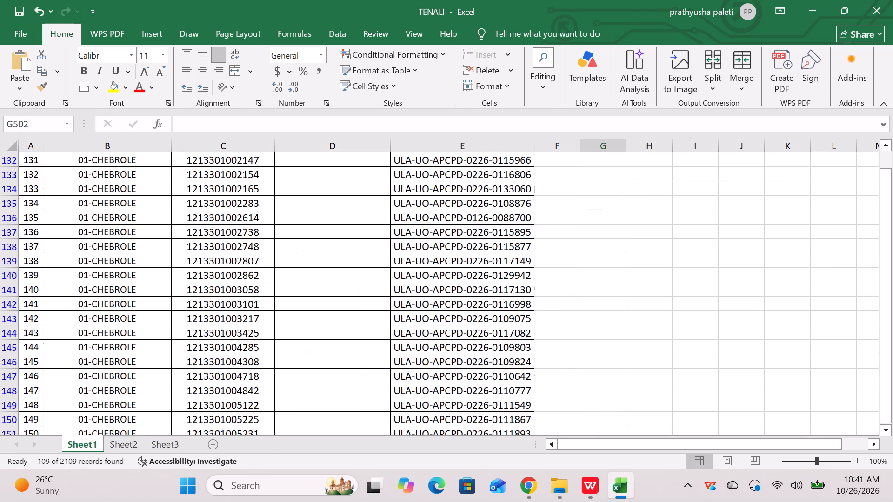
scroll(207, 336, "down", 1)
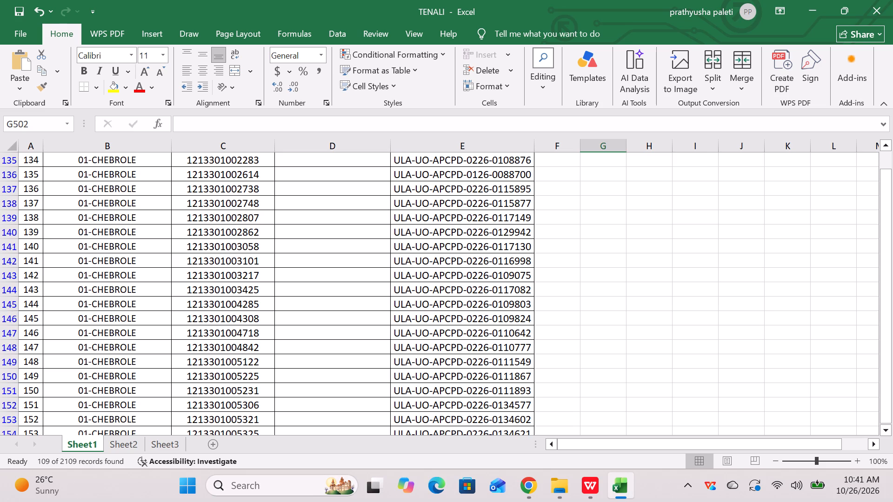
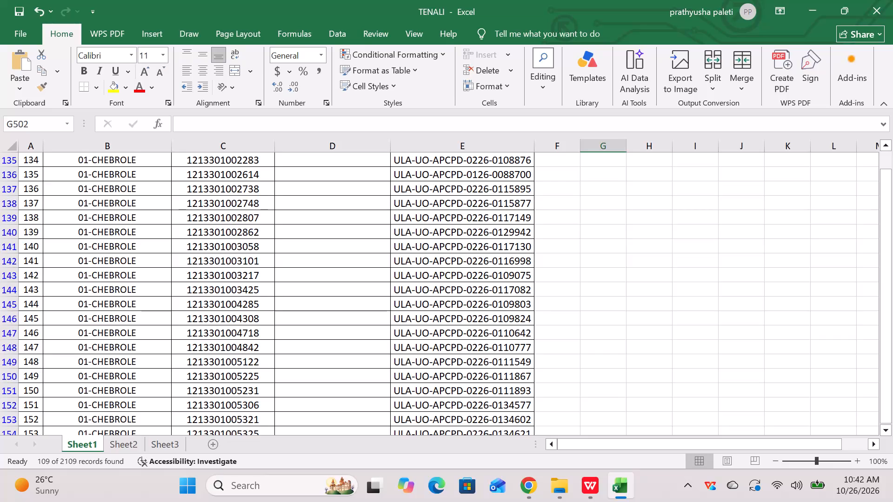
Switch to File Explorer and open the Tenali_scst_service_numbers_list workbook from the TENALI folder.
scroll(341, 272, "up", 4)
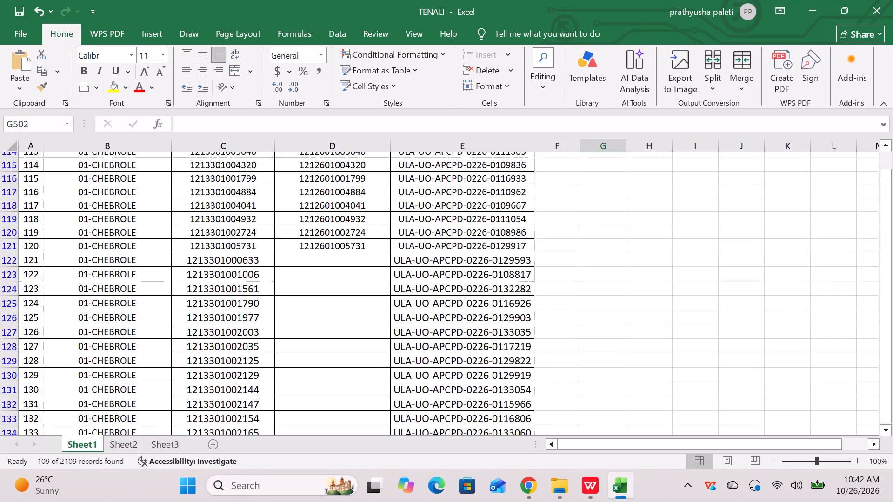
left_click(552, 428)
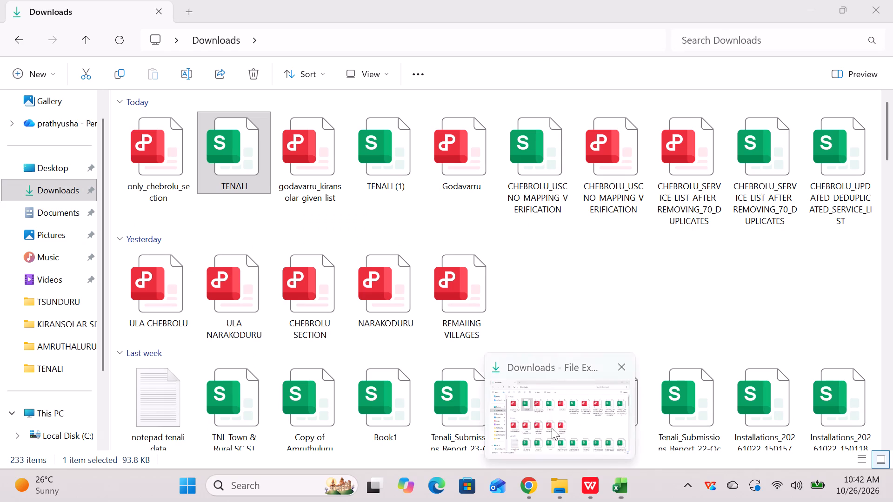
left_click(36, 368)
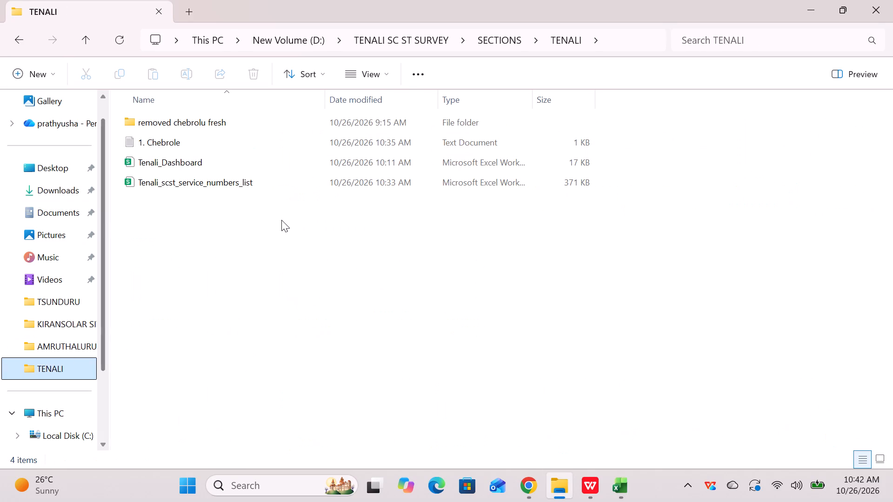
double_click(214, 184)
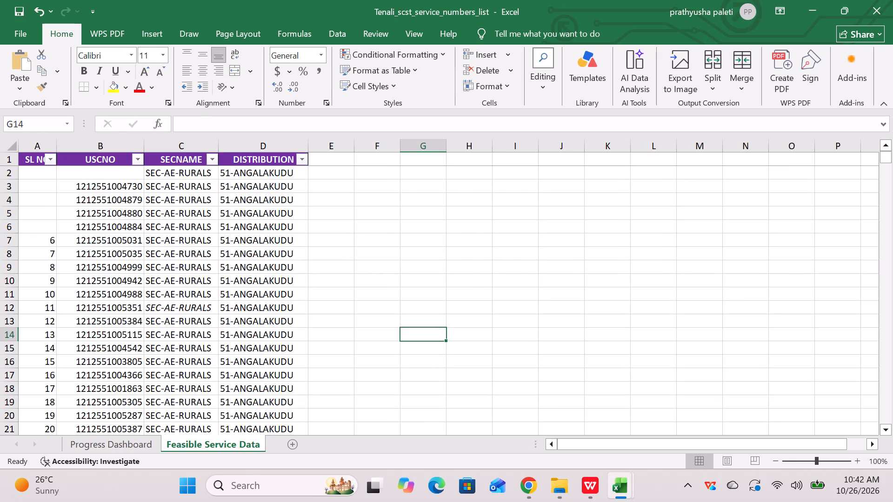
Filter the SECNAME column of the Feasible Service Data sheet to SEC-CHEBROLU only.
left_click(211, 161)
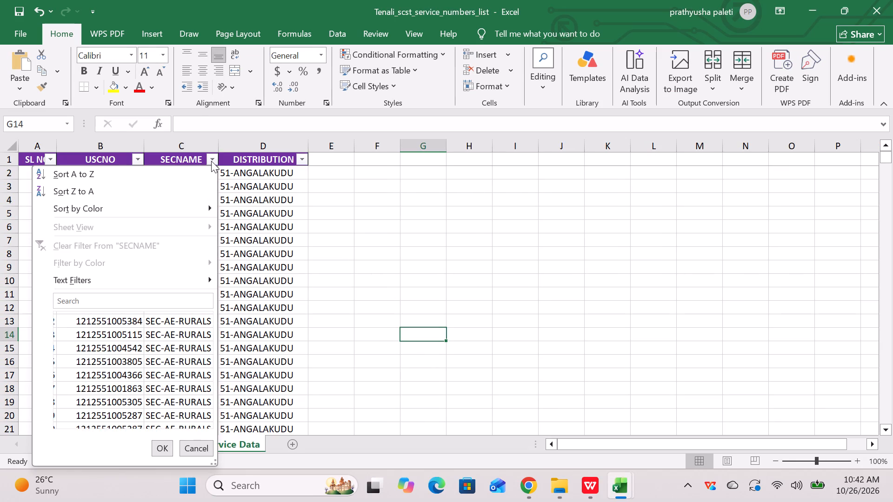
left_click(104, 317)
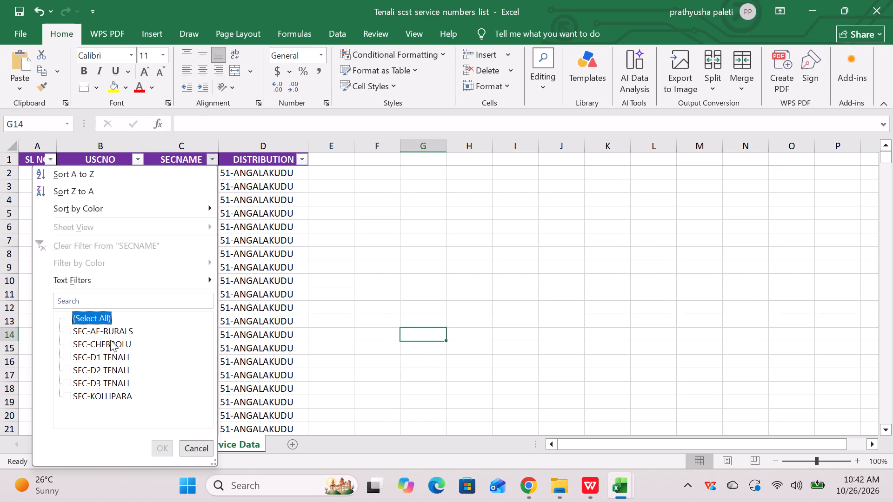
left_click(116, 343)
left_click(167, 451)
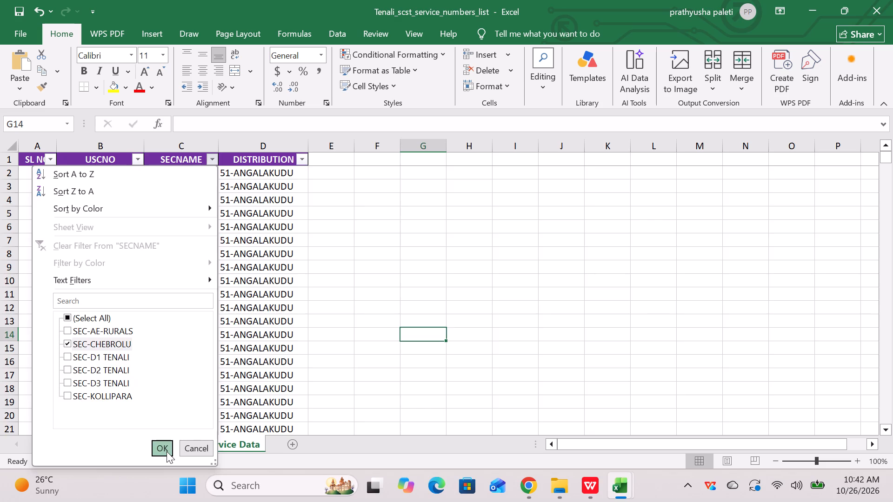
scroll(273, 282, "up", 3)
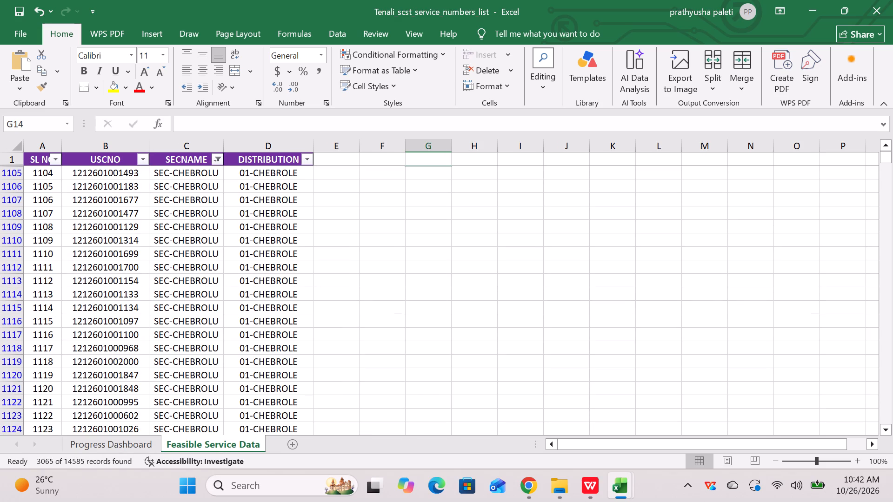
left_click(144, 160)
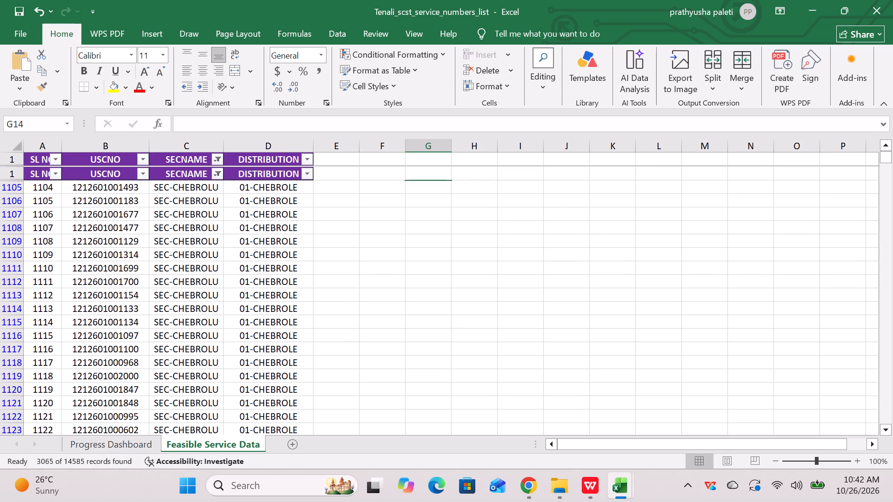
left_click(71, 302)
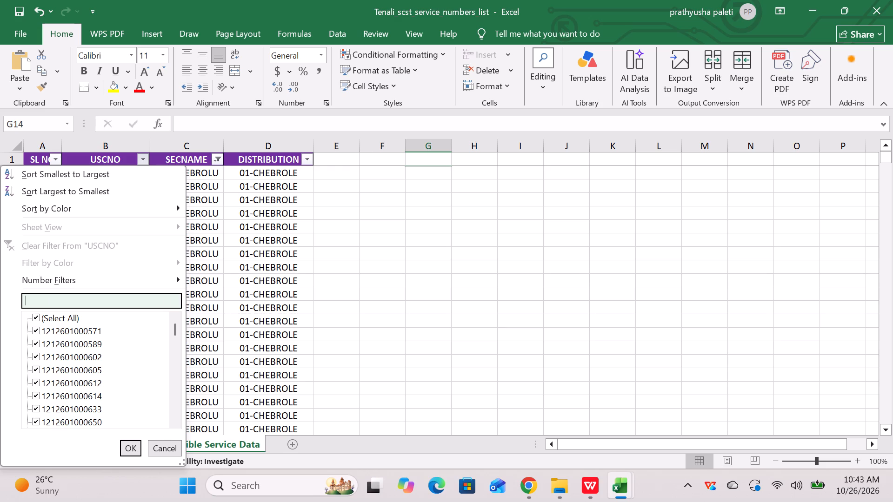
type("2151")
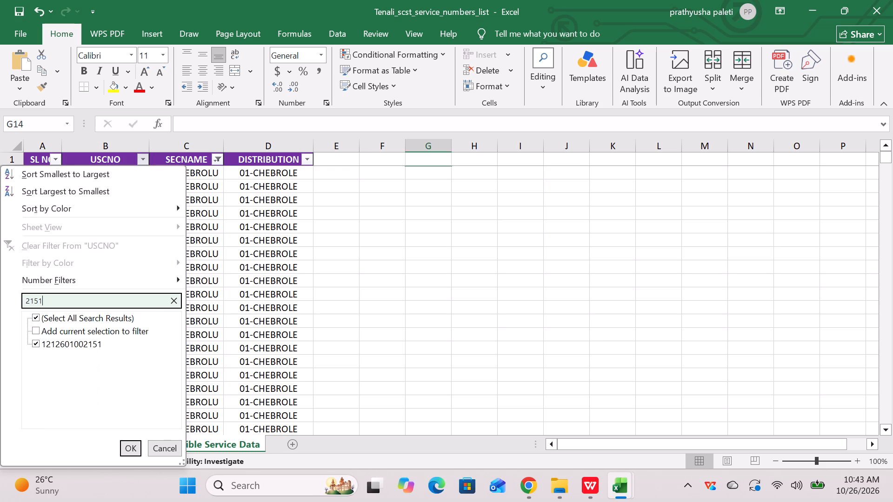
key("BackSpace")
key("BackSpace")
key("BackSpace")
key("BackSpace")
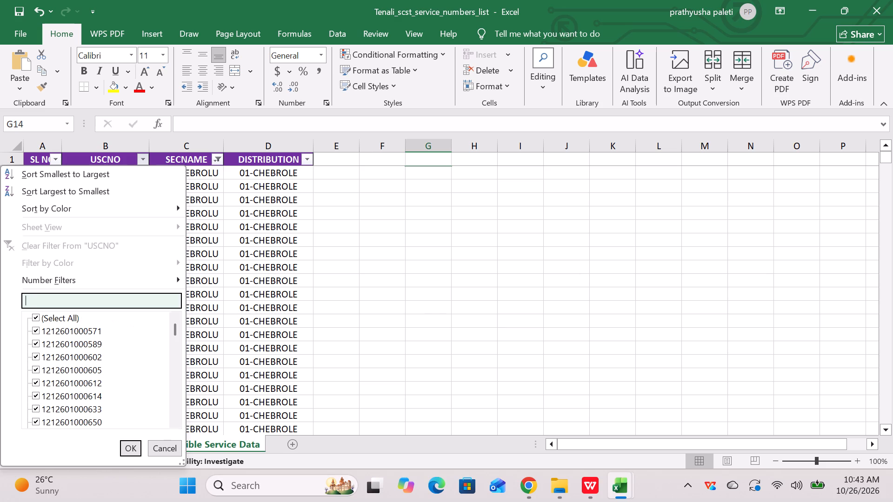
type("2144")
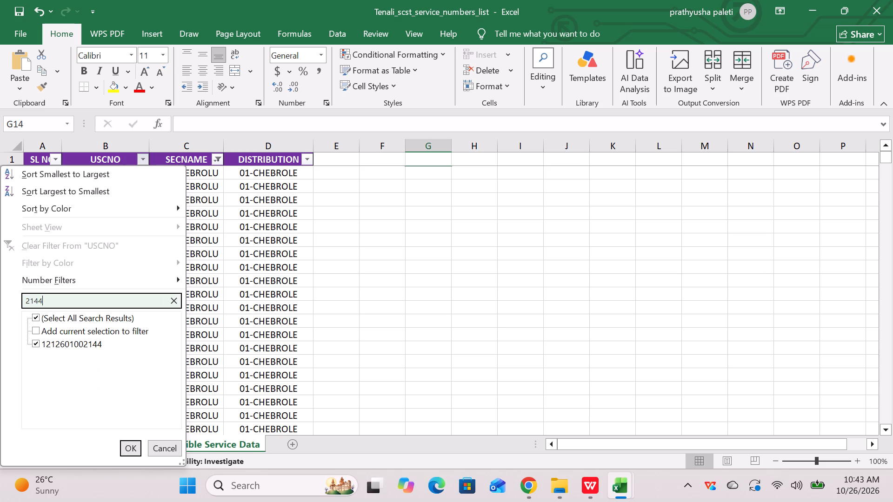
left_click(169, 300)
Search the USCNO column's filter values for 0981, without applying a filter.
left_click(101, 302)
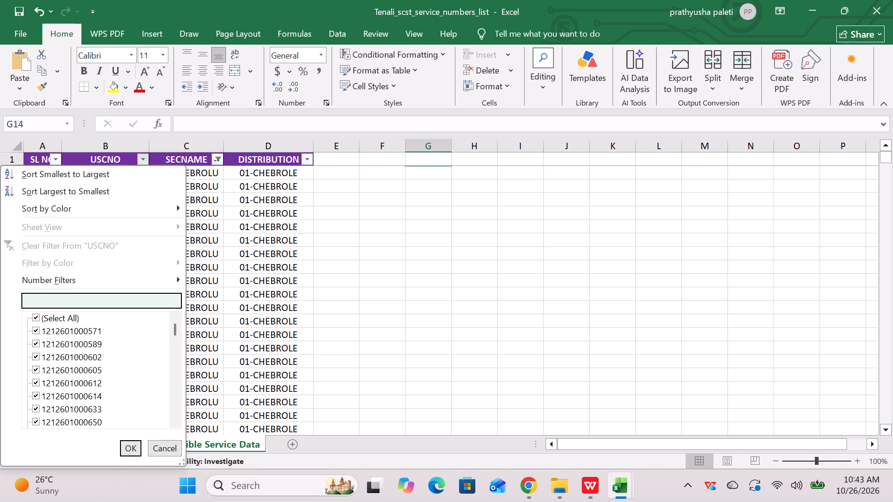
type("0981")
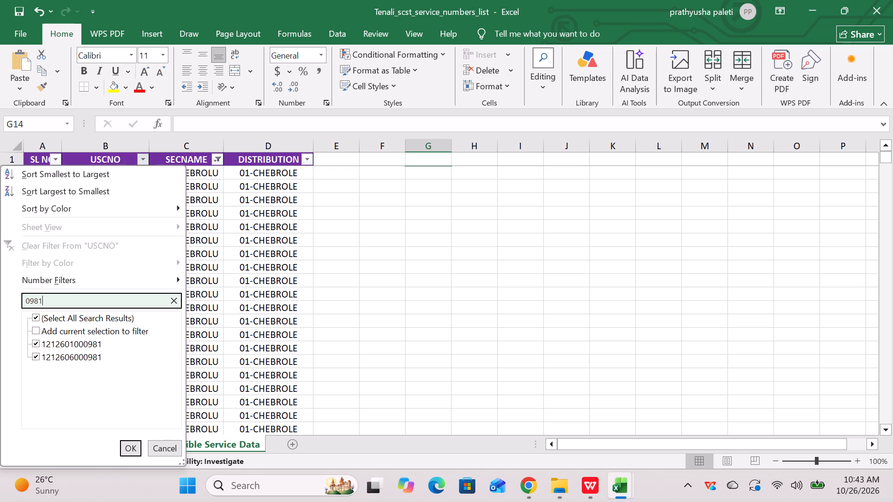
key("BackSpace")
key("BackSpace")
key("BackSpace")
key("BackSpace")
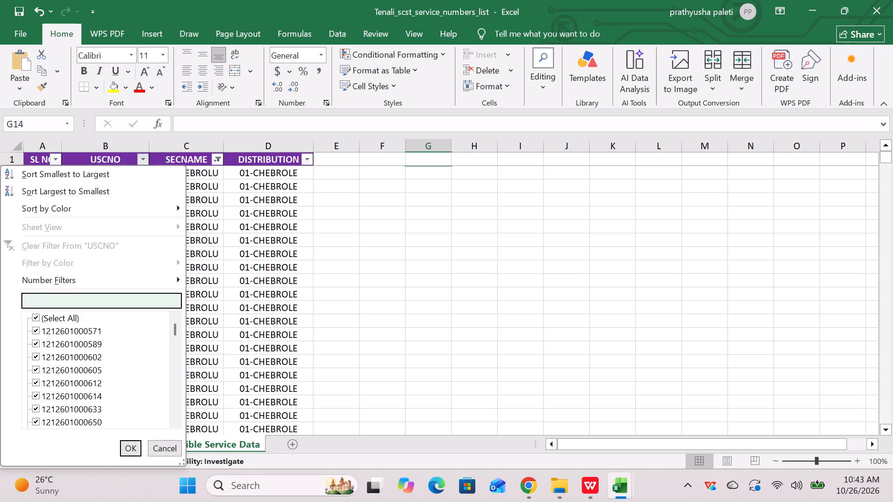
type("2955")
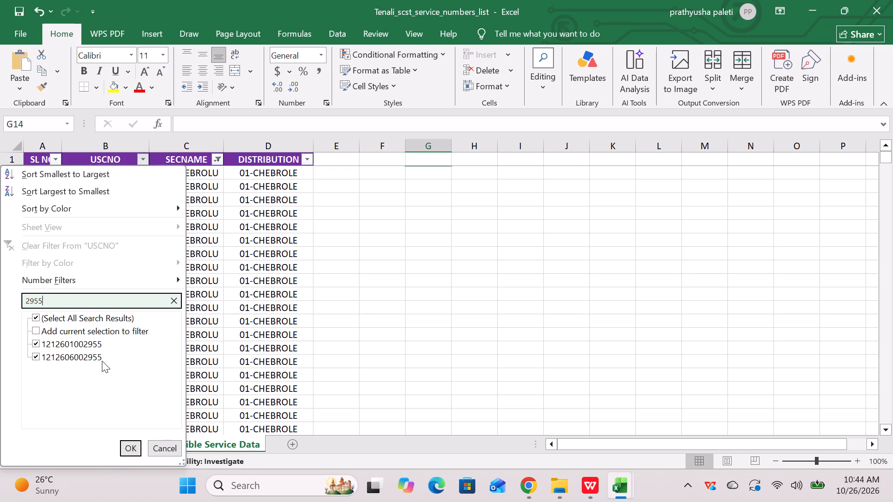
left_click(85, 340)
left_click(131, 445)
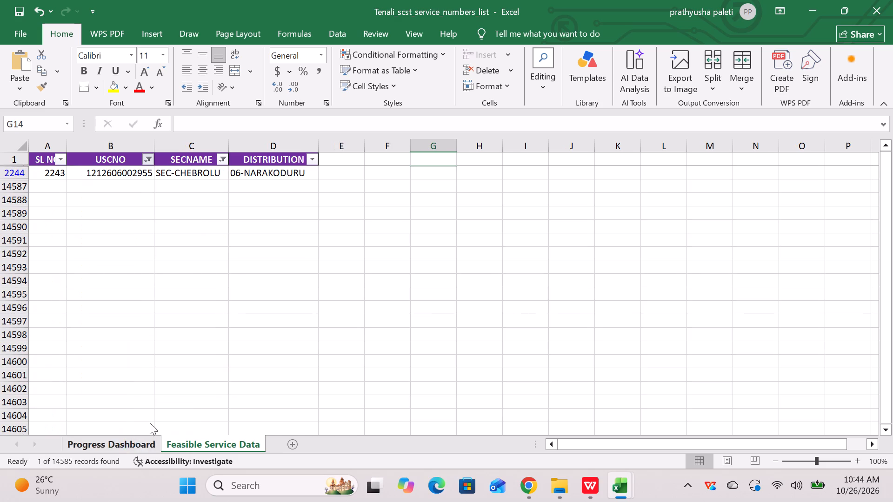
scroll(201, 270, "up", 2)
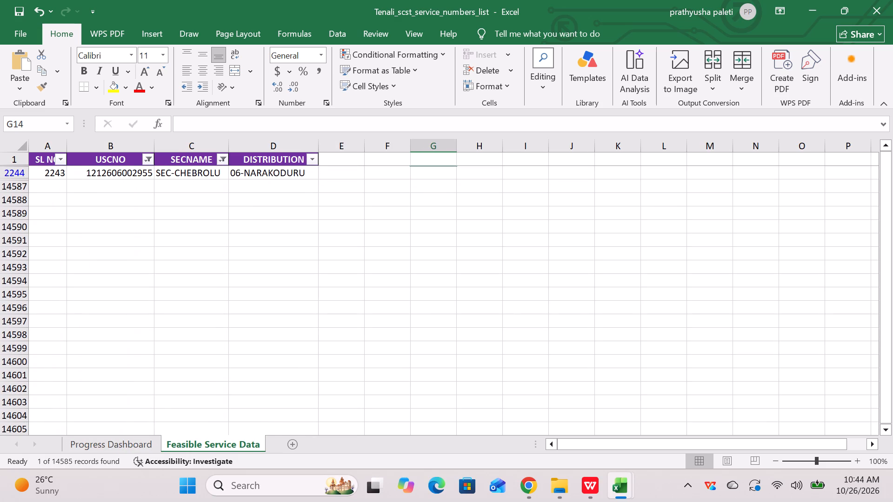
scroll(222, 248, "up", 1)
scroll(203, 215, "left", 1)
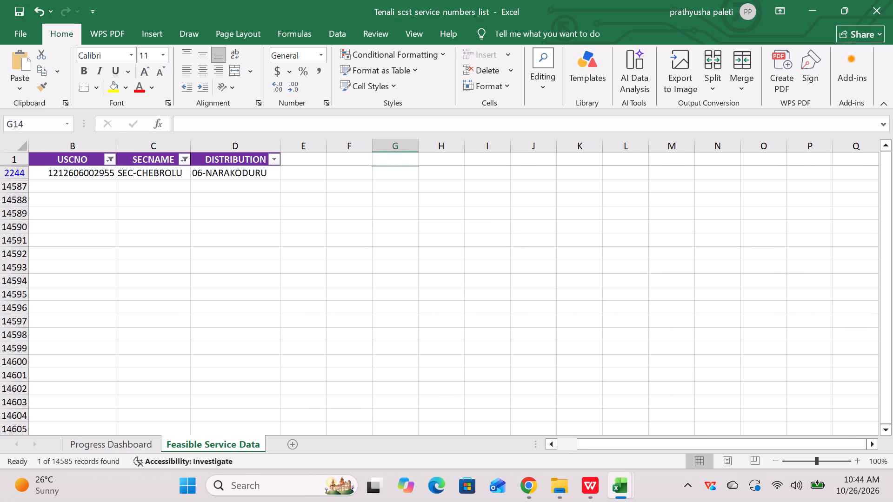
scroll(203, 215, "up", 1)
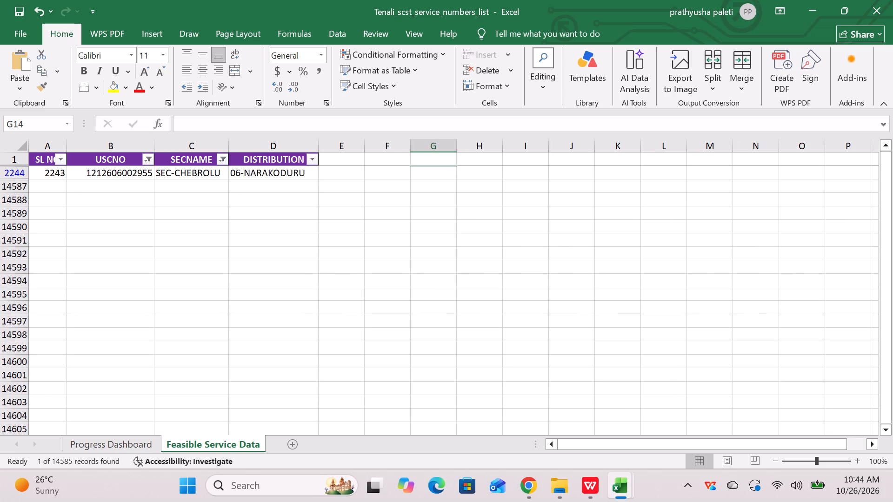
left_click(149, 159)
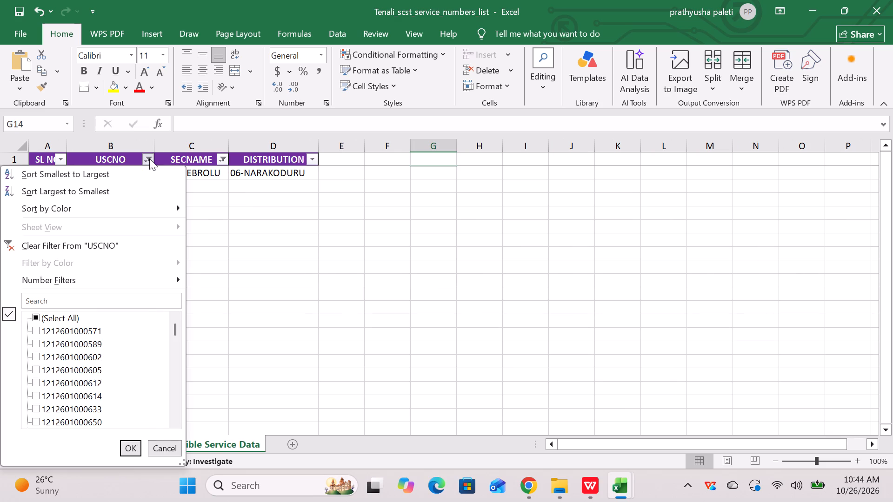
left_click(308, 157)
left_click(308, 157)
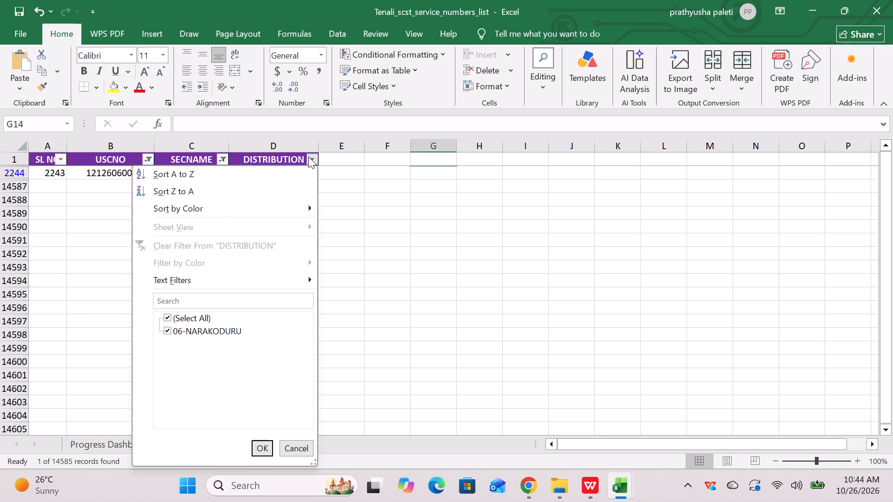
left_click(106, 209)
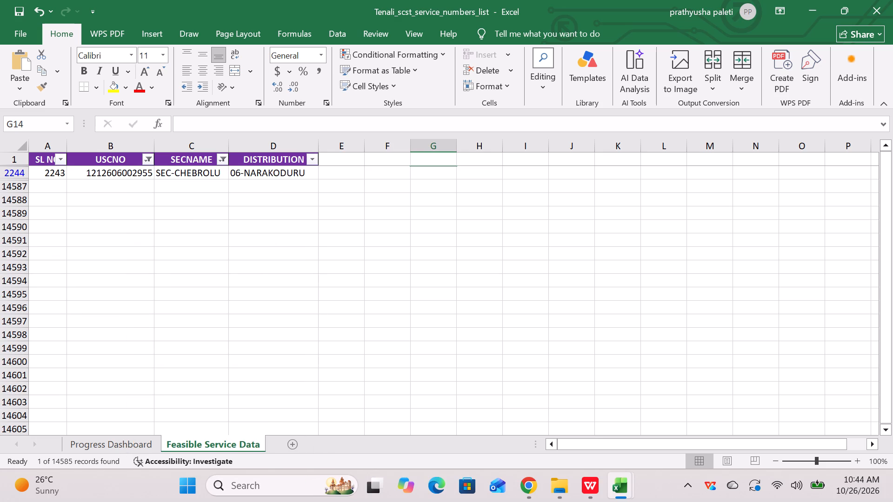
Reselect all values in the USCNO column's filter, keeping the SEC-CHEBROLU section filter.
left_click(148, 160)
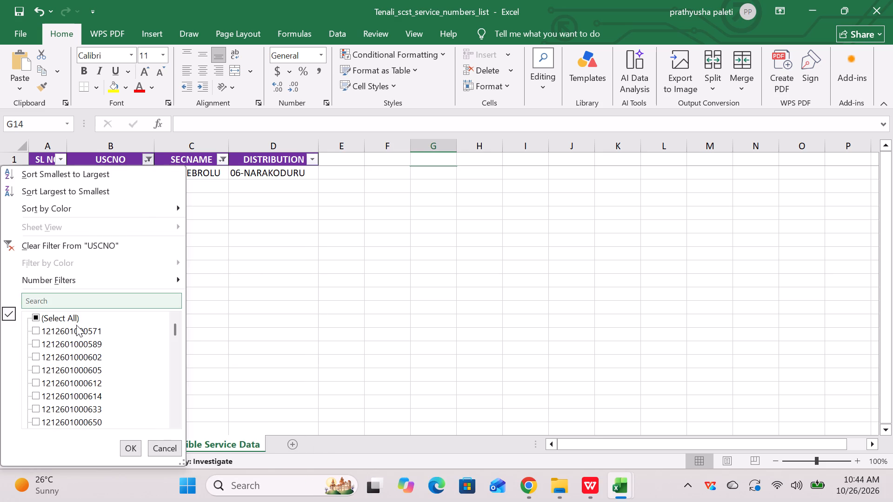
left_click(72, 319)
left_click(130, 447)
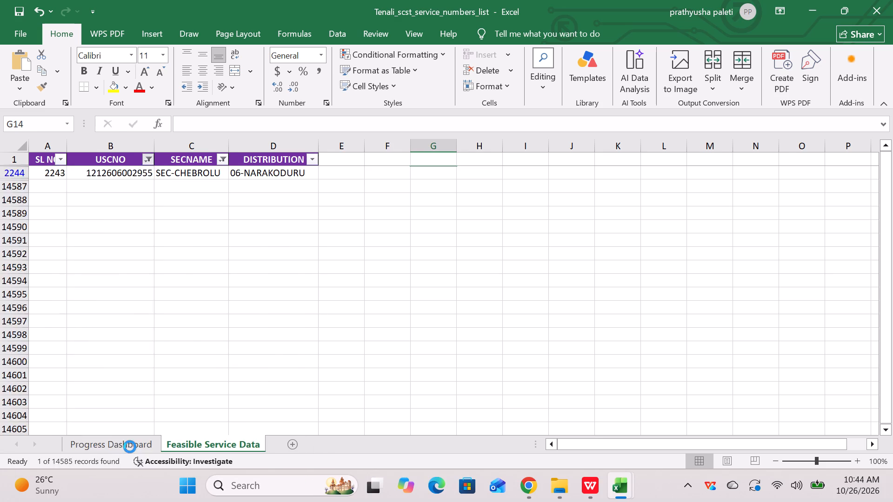
Look through the SEC-CHEBROLU records and their distributions on the Feasible Service Data sheet.
scroll(267, 300, "down", 20)
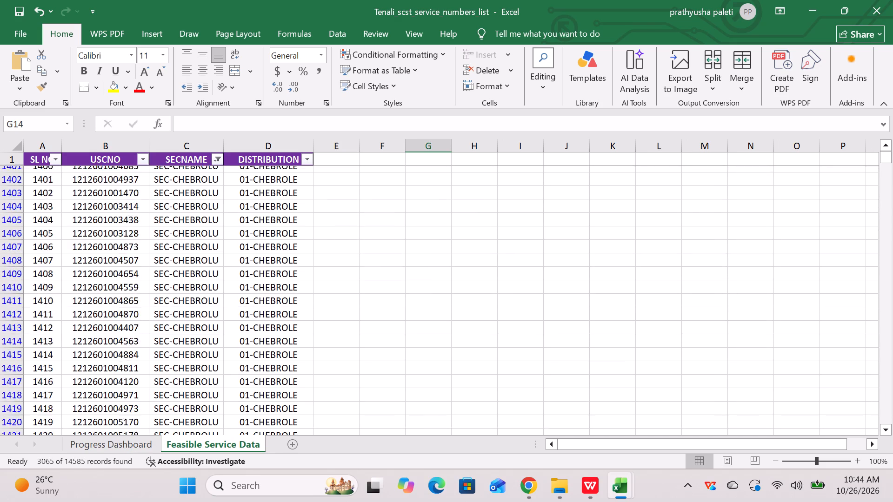
scroll(267, 300, "down", 7)
scroll(267, 300, "up", 9)
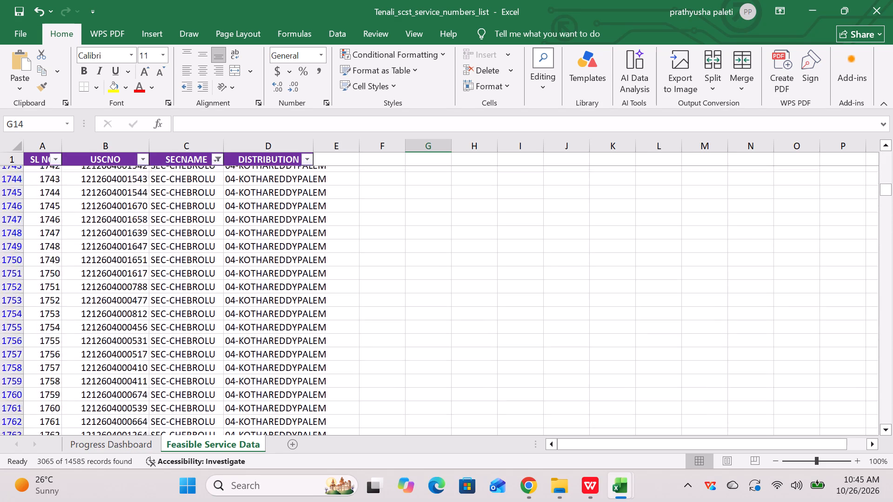
scroll(267, 300, "up", 18)
scroll(228, 240, "up", 12)
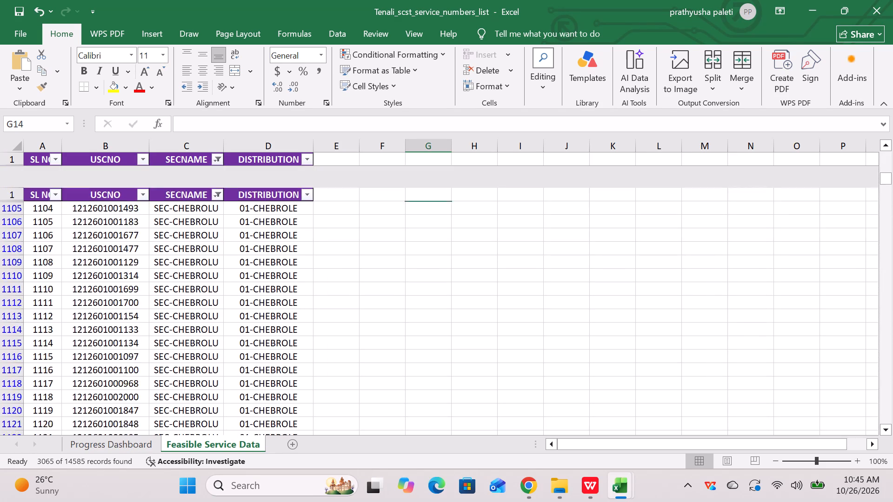
Filter the DISTRIBUTION column to show only 01-CHEBROLE, keeping the SEC-CHEBROLU section filter.
left_click(307, 161)
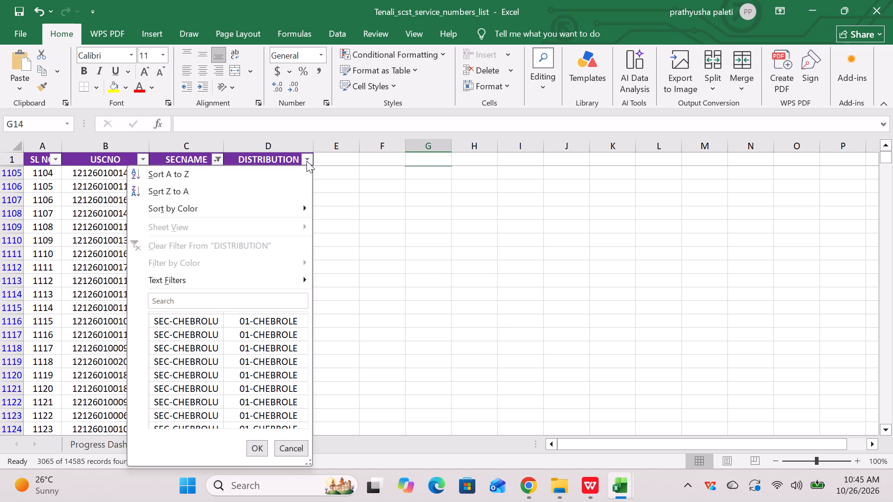
left_click(199, 314)
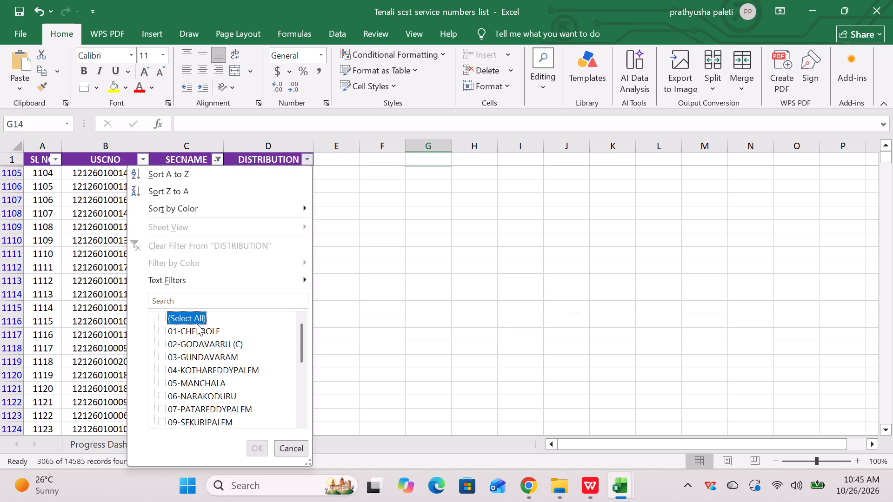
left_click(197, 324)
left_click(176, 318)
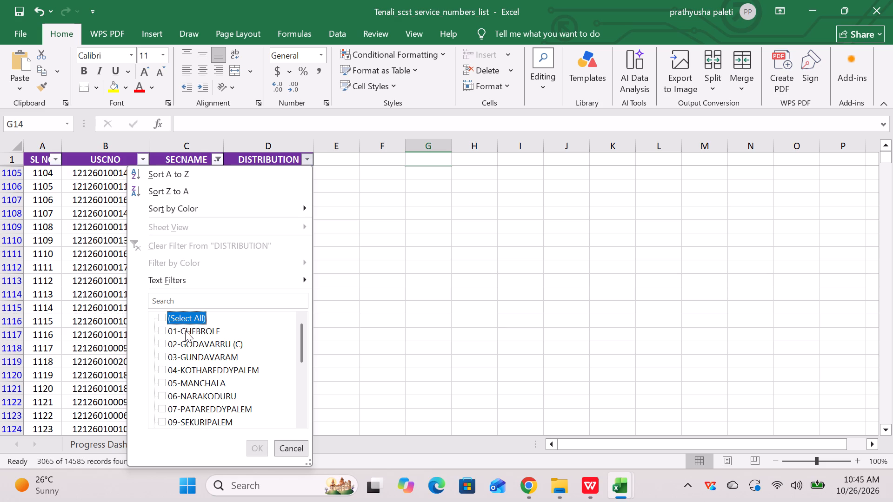
left_click(187, 333)
left_click(255, 449)
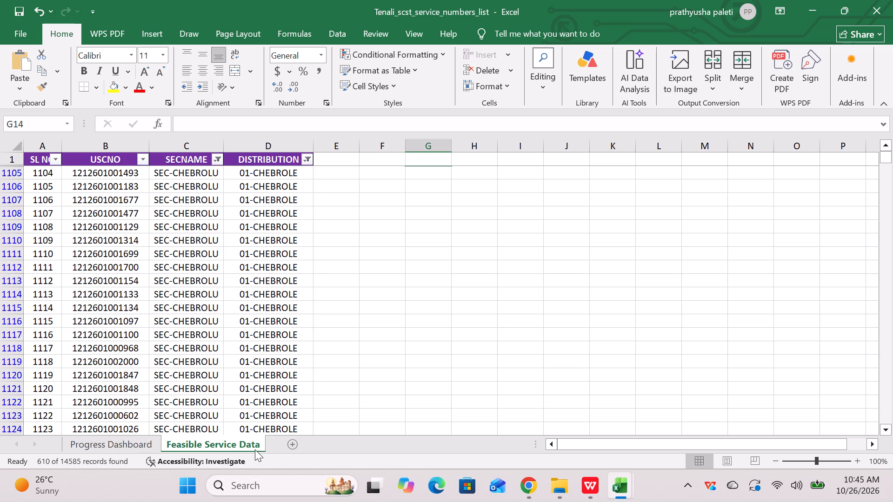
Filter the USCNO column to the service number ending in 2151, within the SEC-CHEBROLU and 01-CHEBROLE records.
scroll(322, 299, "down", 9)
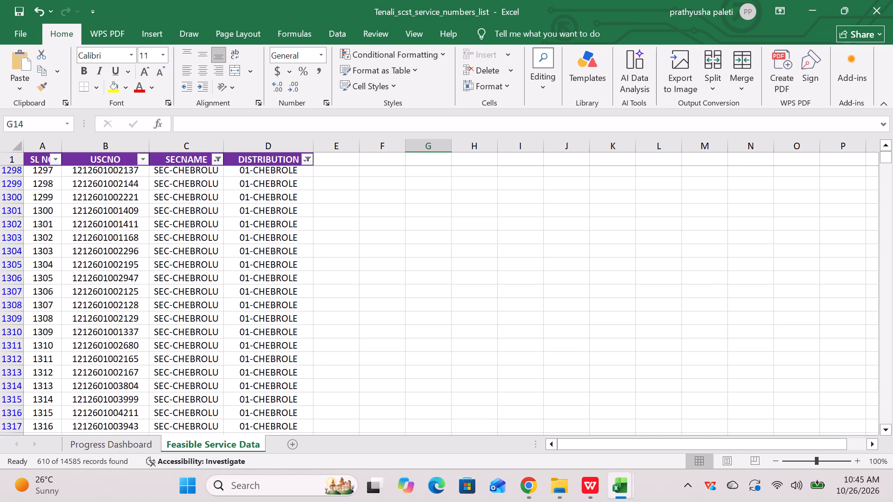
scroll(322, 299, "down", 7)
scroll(322, 299, "up", 14)
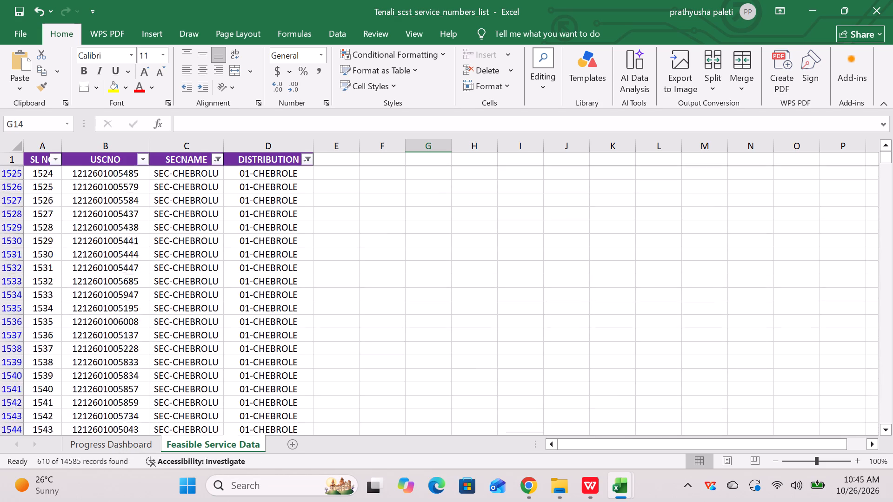
scroll(322, 299, "up", 4)
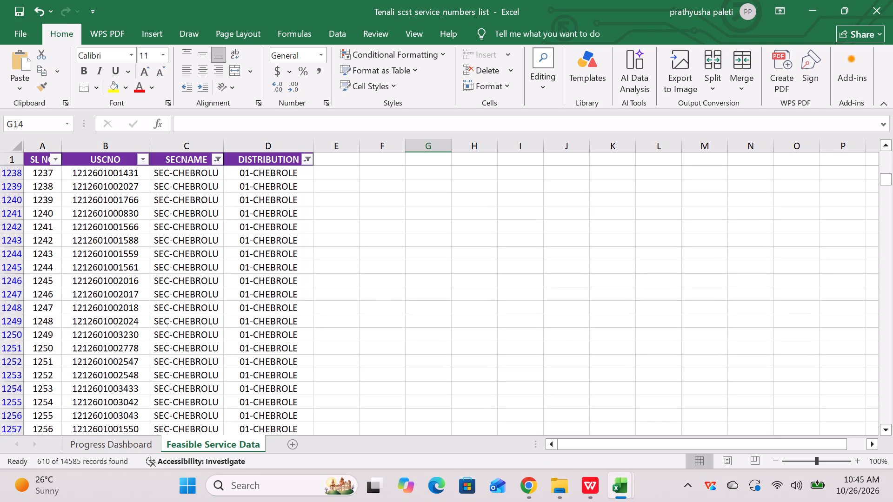
left_click(143, 158)
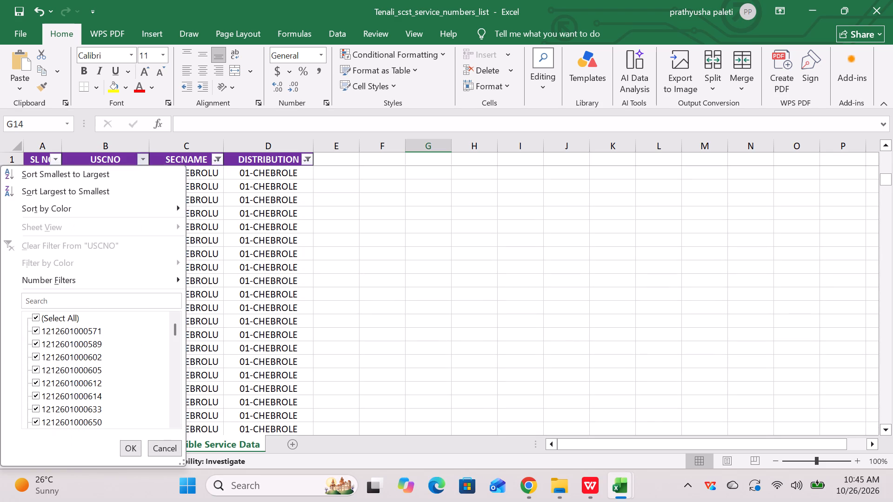
left_click(78, 302)
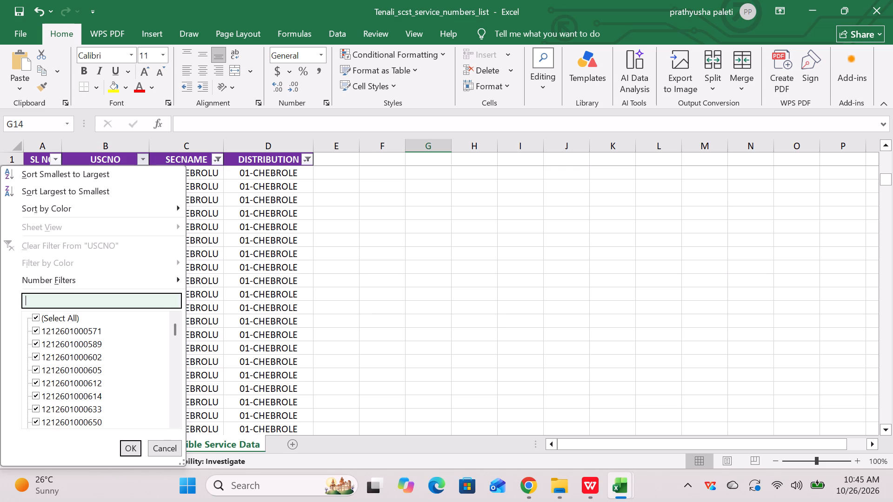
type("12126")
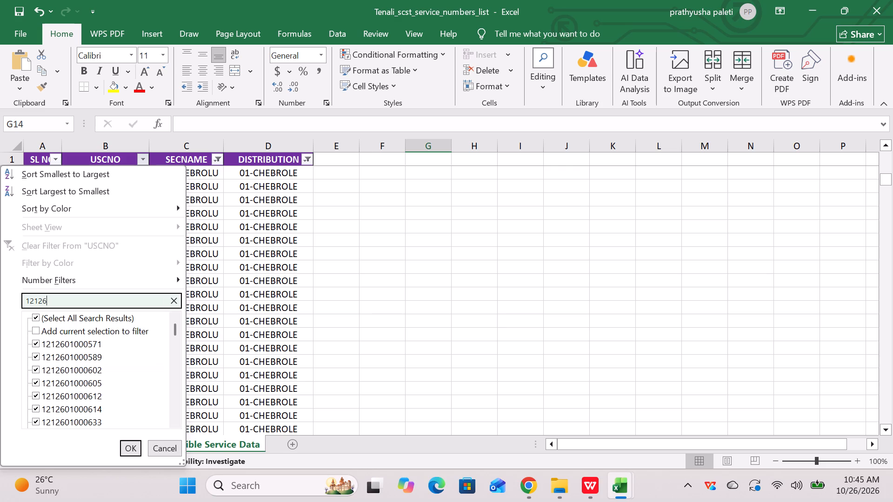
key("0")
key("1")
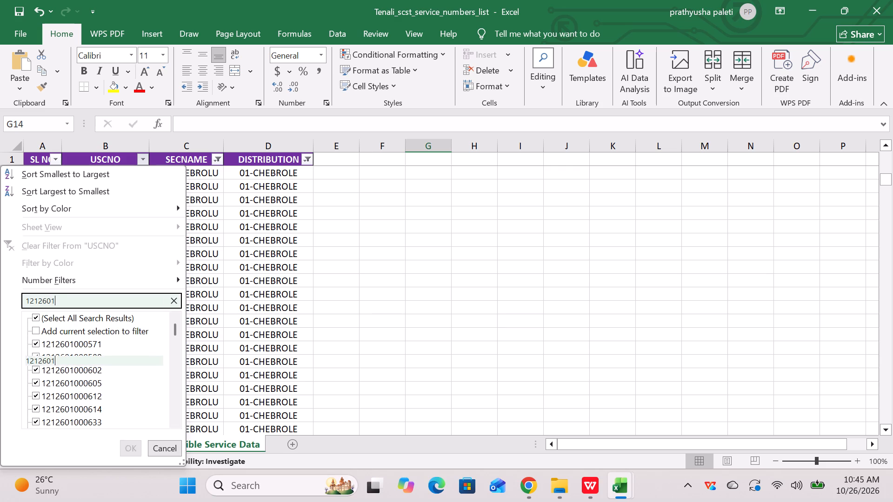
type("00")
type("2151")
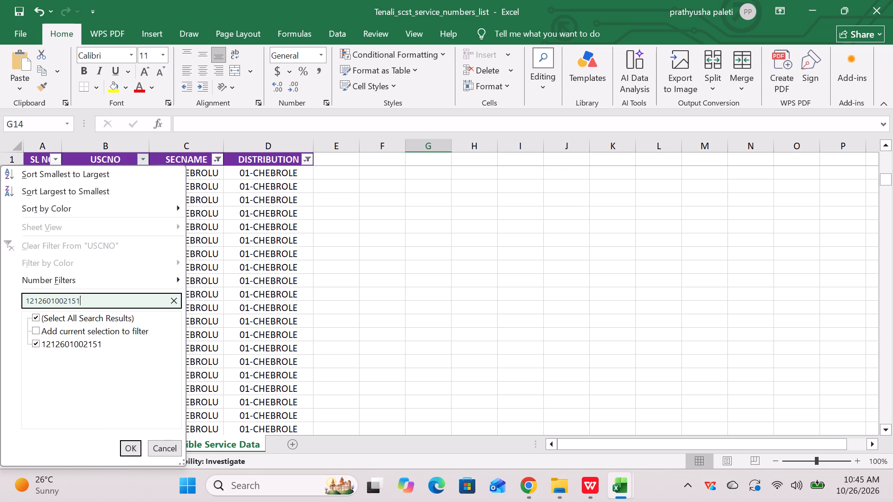
left_click(100, 347)
left_click(100, 347)
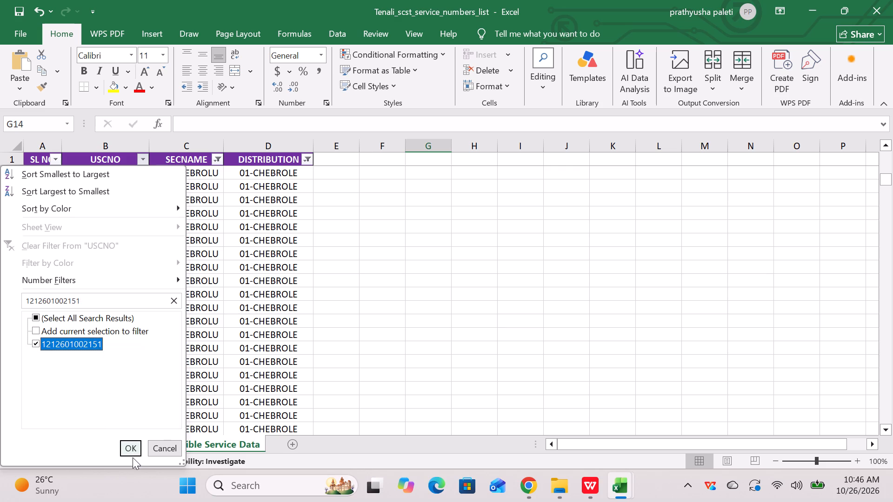
left_click(132, 449)
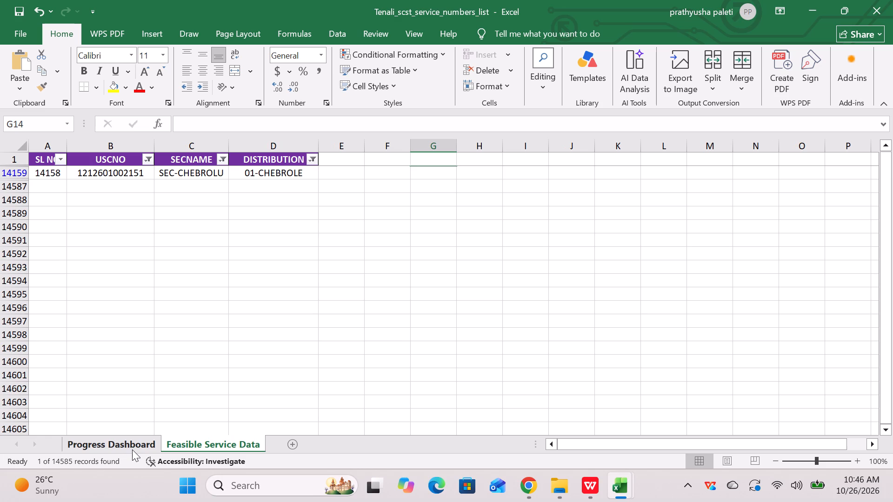
scroll(125, 291, "up", 1)
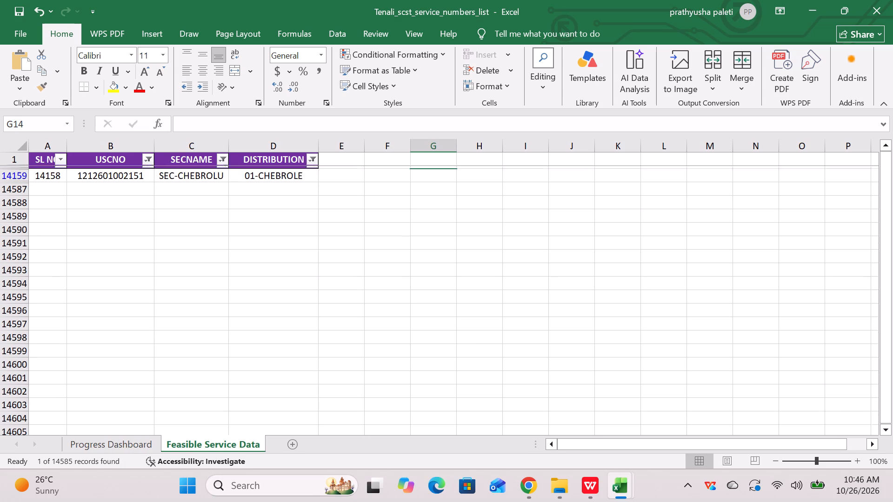
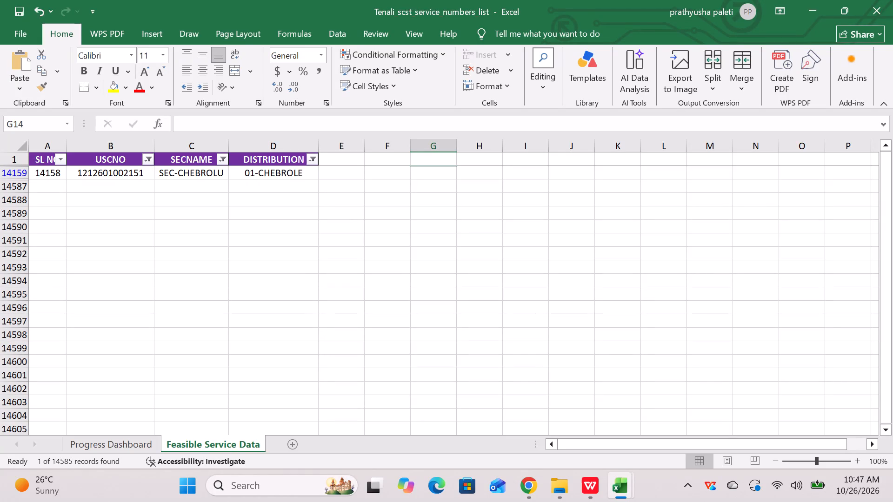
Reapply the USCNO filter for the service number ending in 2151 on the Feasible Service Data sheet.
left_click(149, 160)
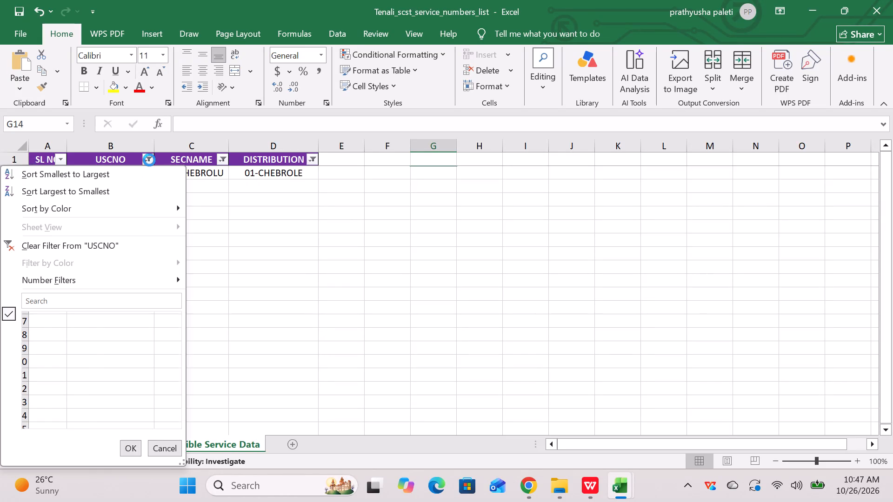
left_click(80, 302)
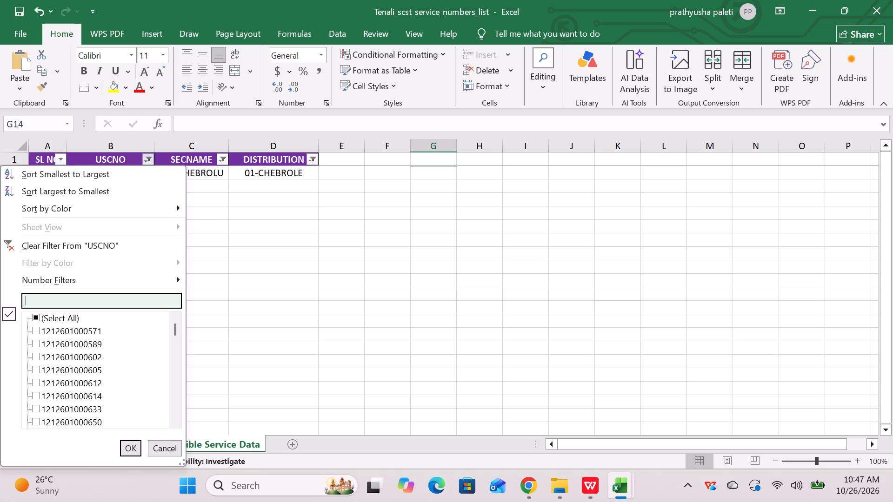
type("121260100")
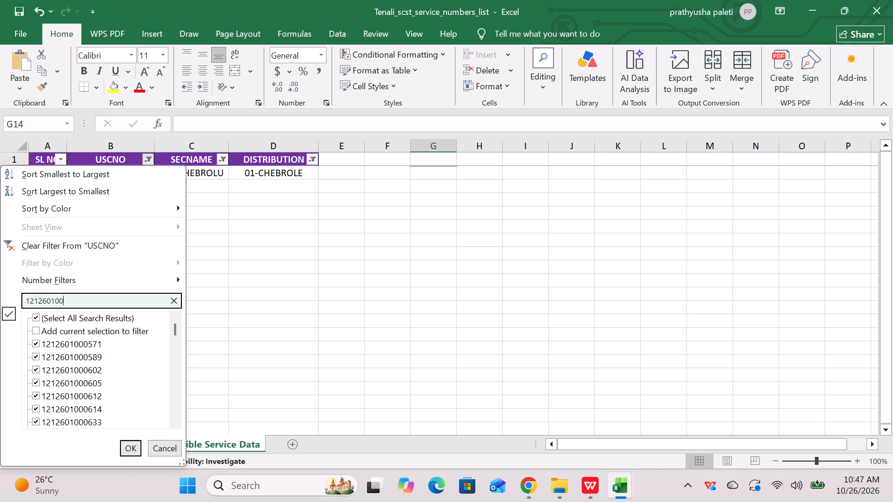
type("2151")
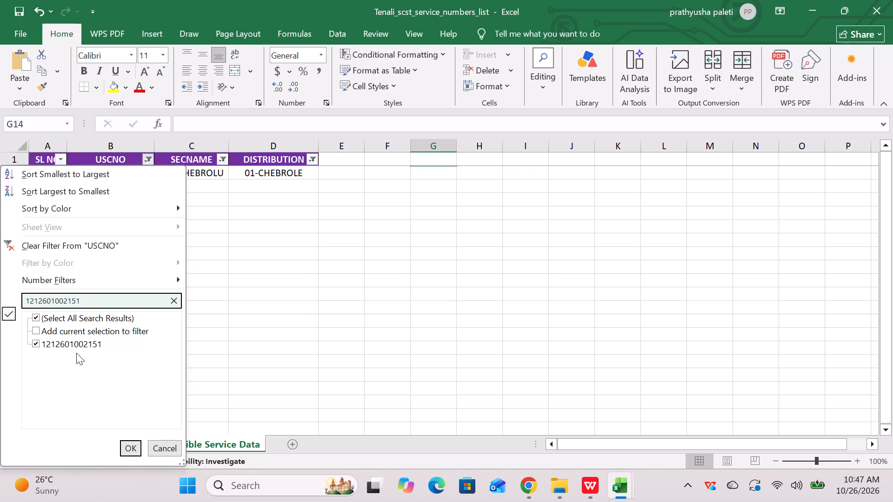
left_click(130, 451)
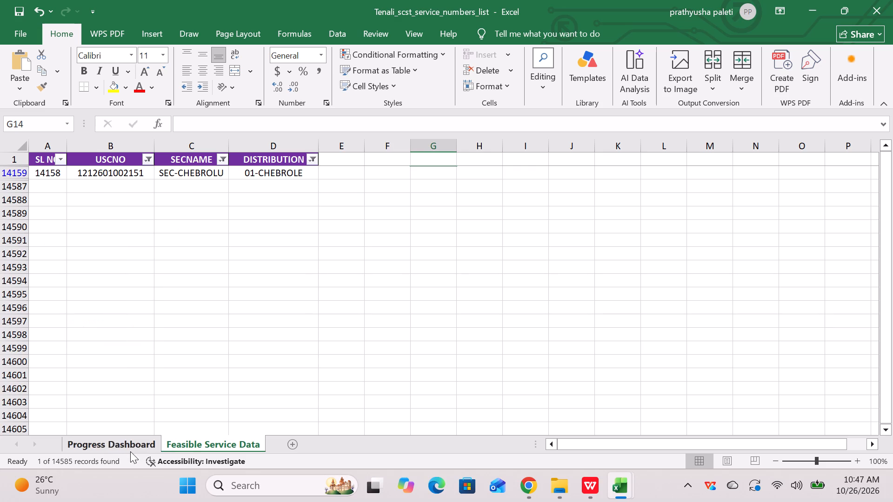
Filter the USCNO column to the service number ending in 2144, keeping the SEC-CHEBROLU and 01-CHEBROLE filters.
left_click(150, 158)
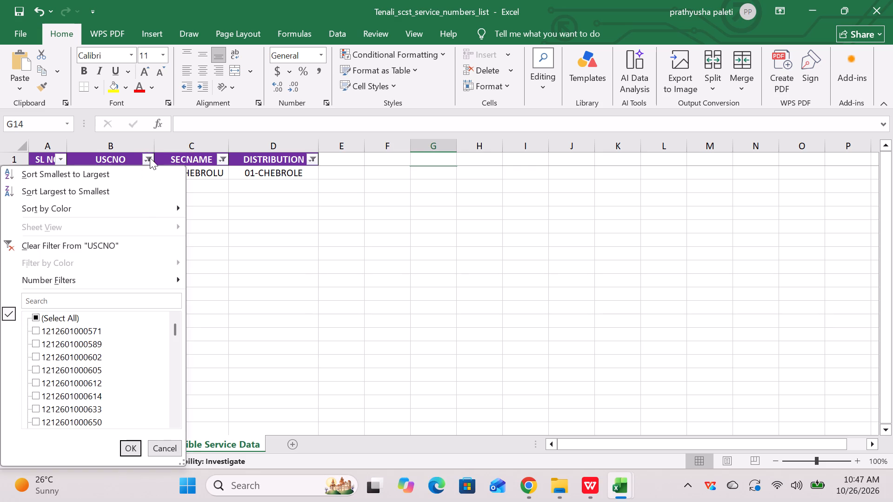
left_click(79, 298)
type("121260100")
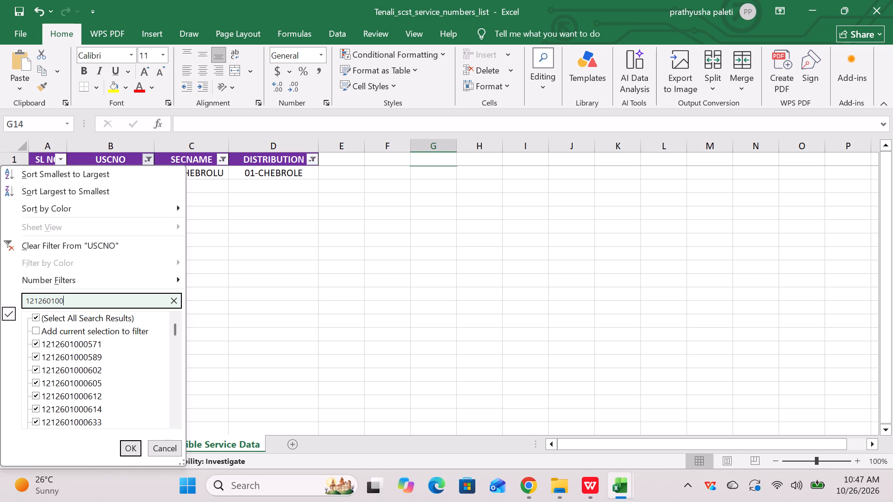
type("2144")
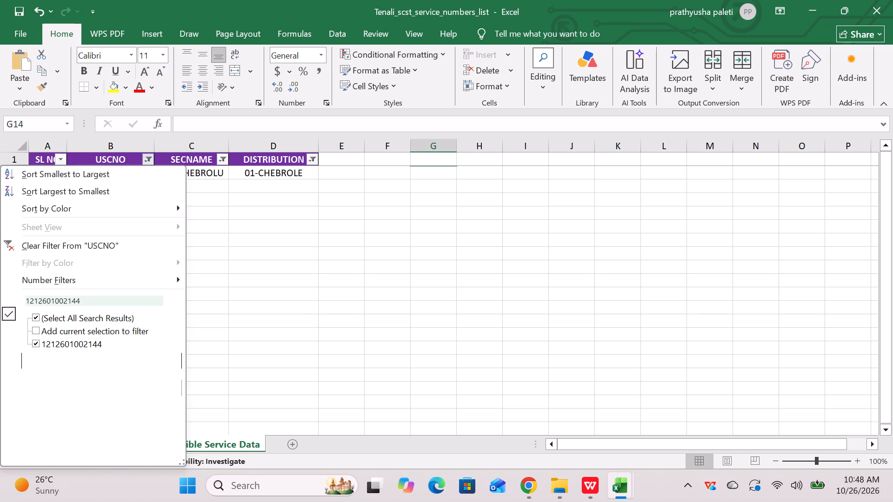
left_click(129, 449)
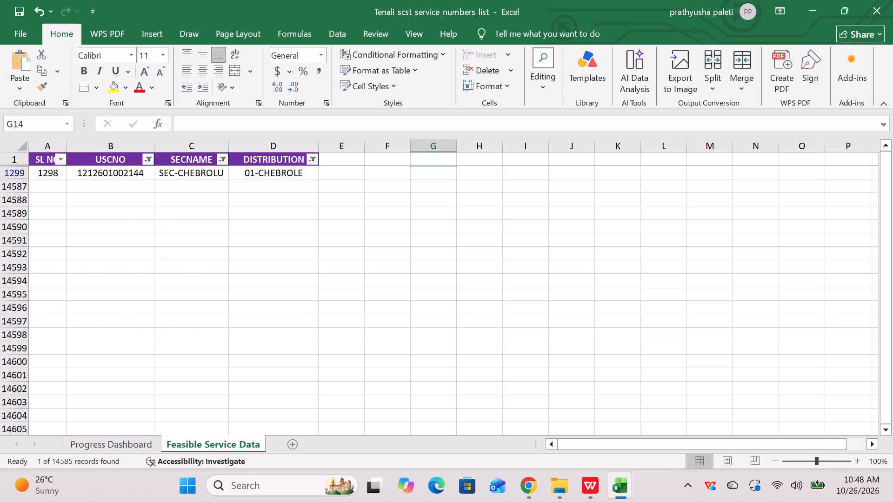
scroll(118, 255, "up", 1)
Switch to only_chebrolu_section.pdf in WPS Office and close its window.
left_click(607, 397)
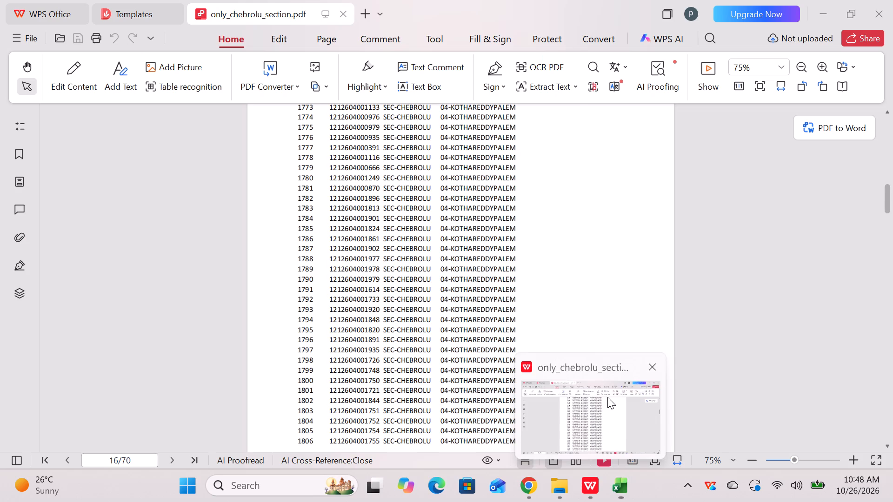
scroll(447, 258, "up", 3)
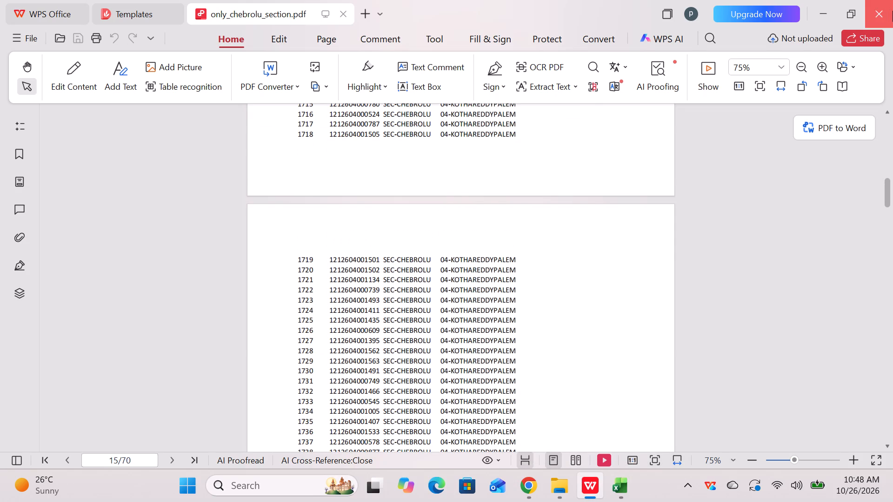
left_click(892, 11)
left_click(573, 107)
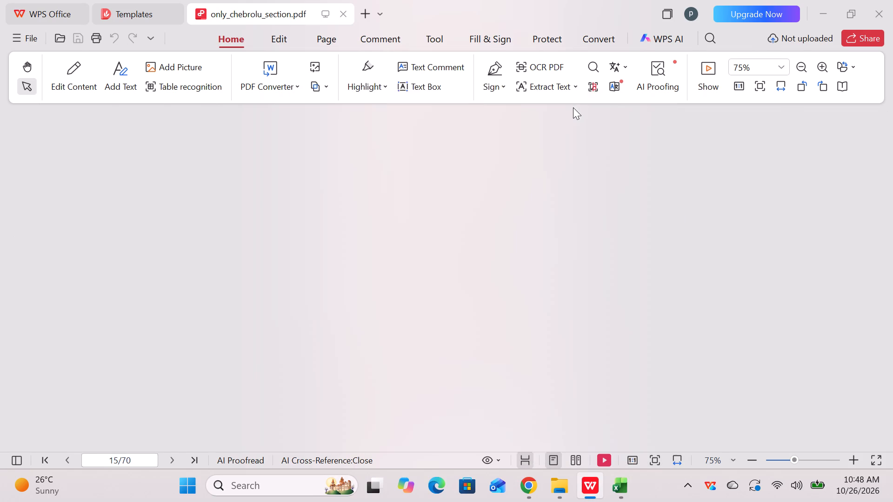
Switch to the TENALI workbook and search the New USCNO column's filter values for the service number ending in 2151.
scroll(223, 236, "up", 1)
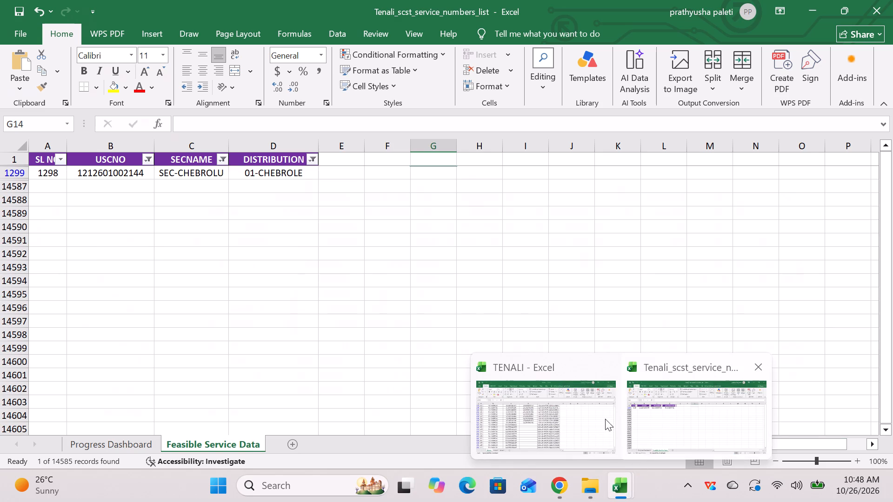
left_click(547, 400)
scroll(280, 295, "up", 10)
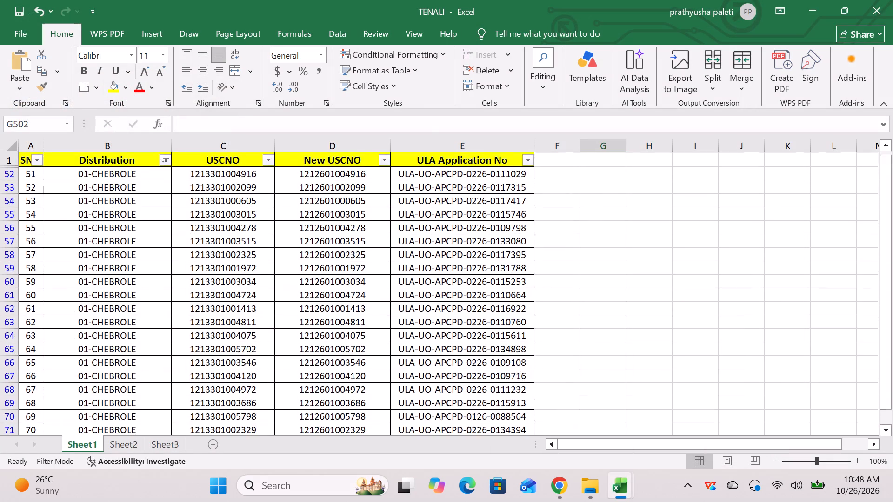
scroll(280, 295, "up", 1)
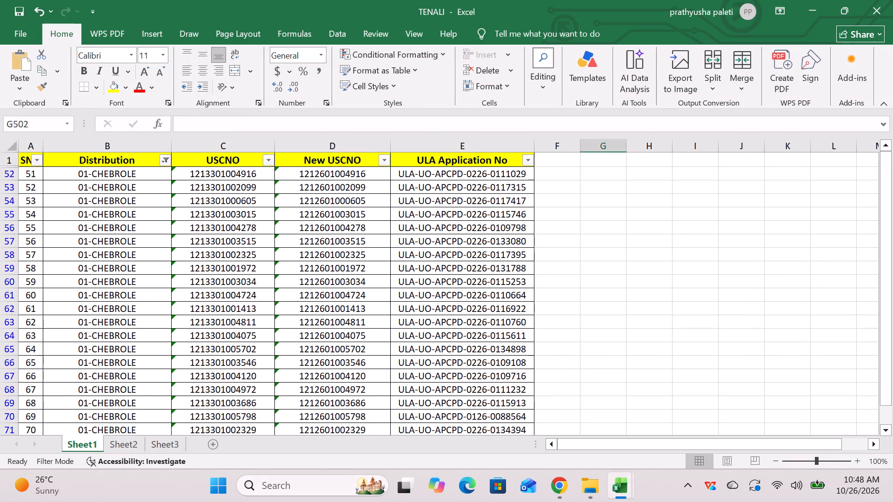
left_click(385, 164)
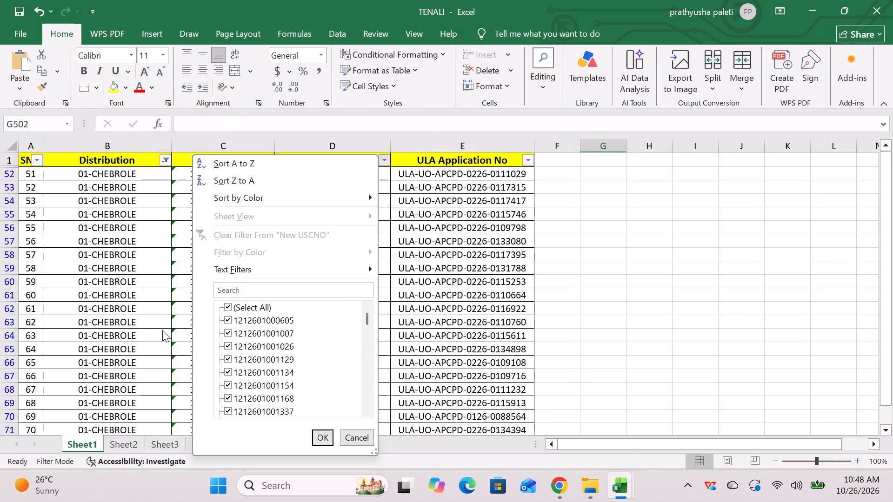
left_click(162, 330)
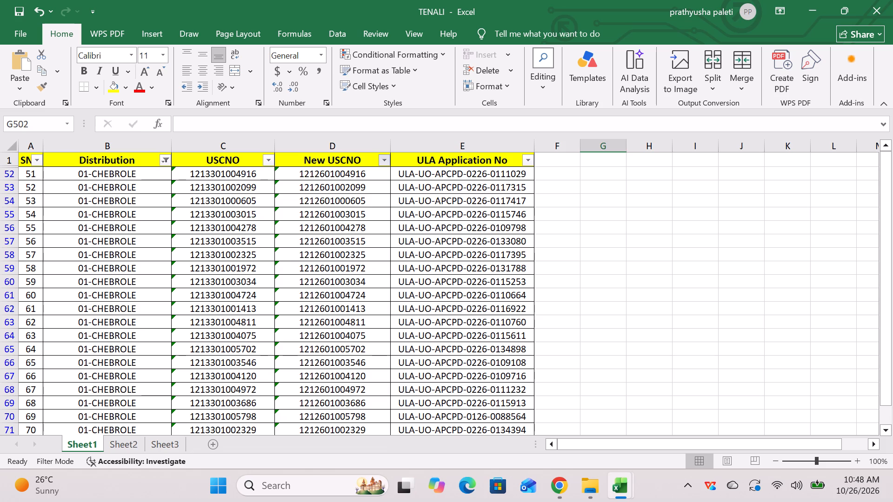
left_click(383, 159)
left_click(265, 291)
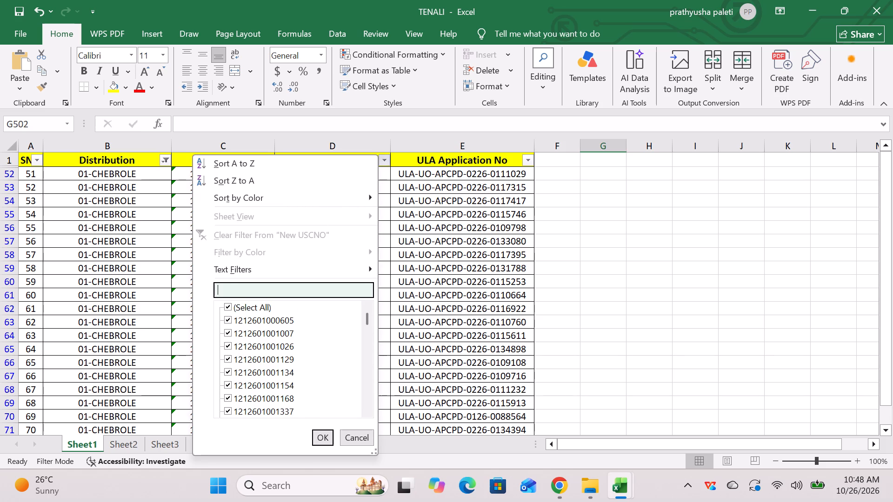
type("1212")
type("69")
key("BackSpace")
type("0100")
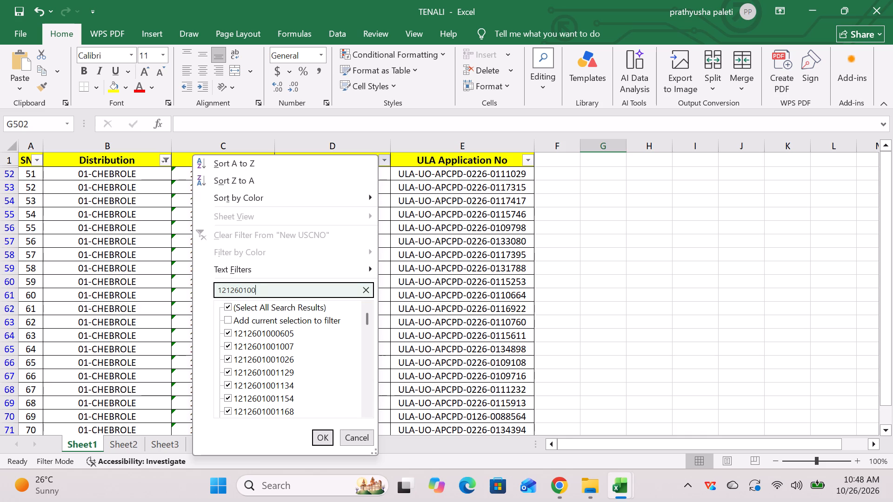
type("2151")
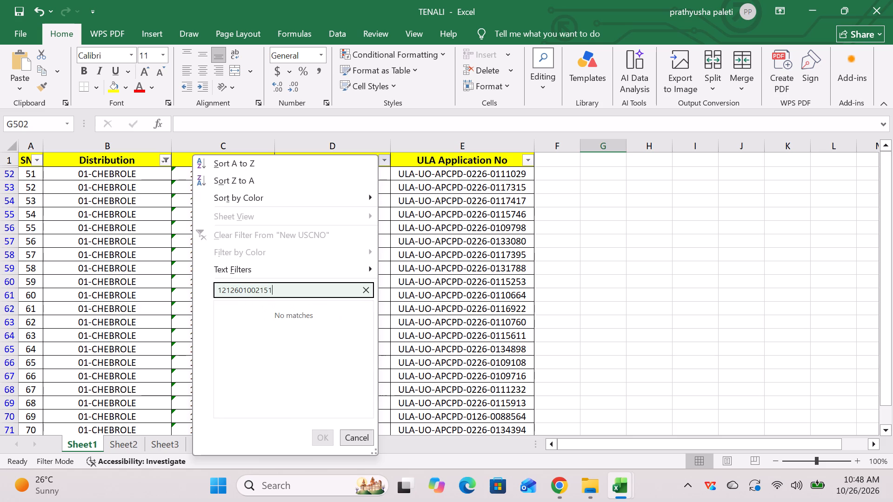
left_click(140, 287)
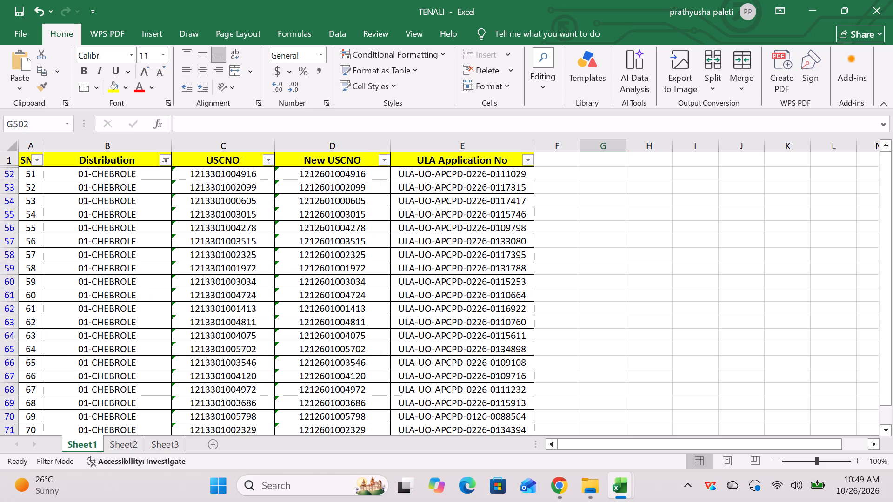
Search the USCNO column's filter values on Sheet1 for 2151.
left_click(266, 159)
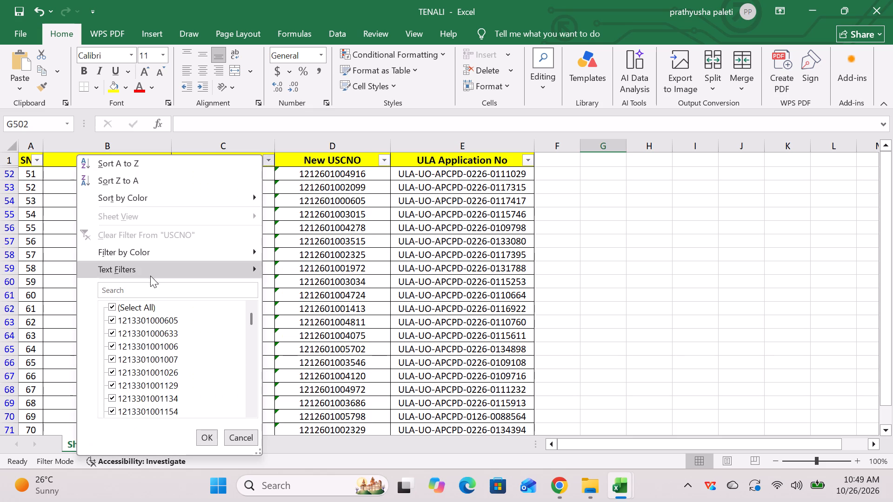
left_click(134, 290)
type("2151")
left_click(355, 313)
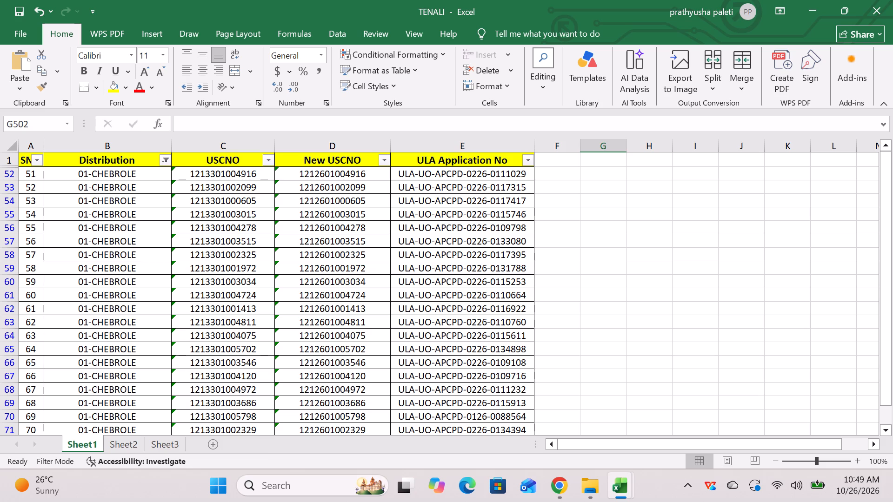
Search the New USCNO column's filter values on Sheet1 for 2144.
left_click(387, 159)
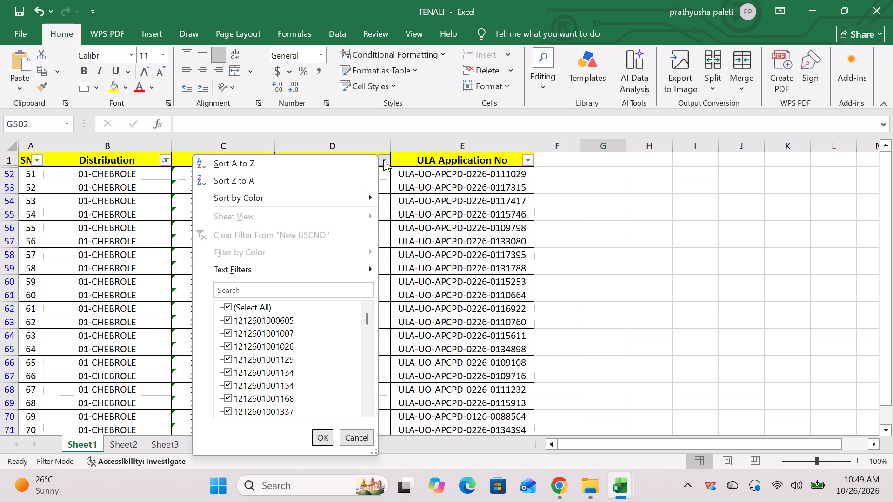
left_click(237, 287)
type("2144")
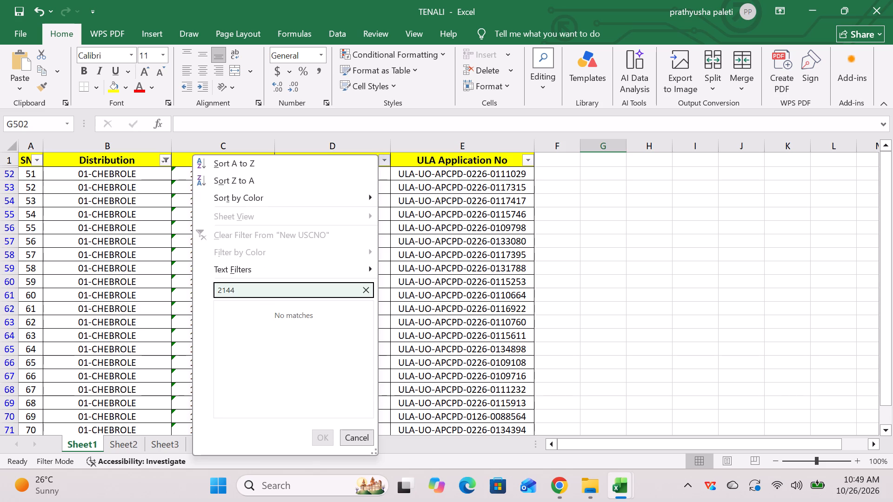
left_click(157, 290)
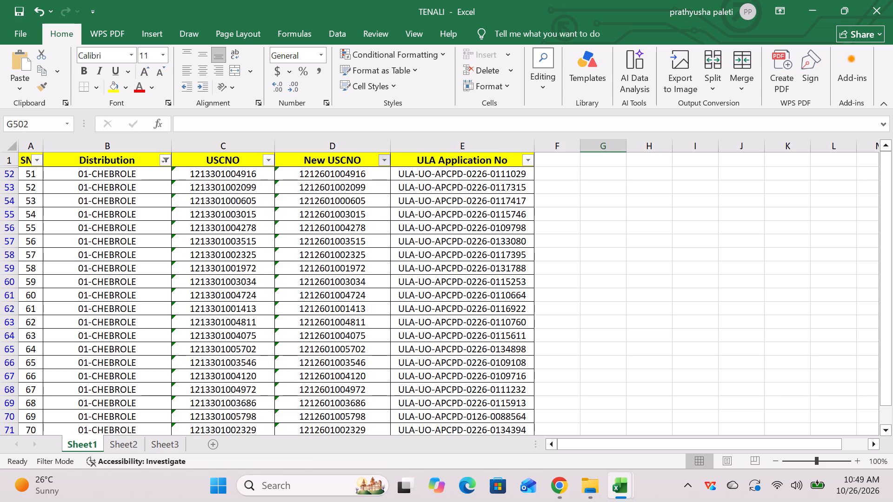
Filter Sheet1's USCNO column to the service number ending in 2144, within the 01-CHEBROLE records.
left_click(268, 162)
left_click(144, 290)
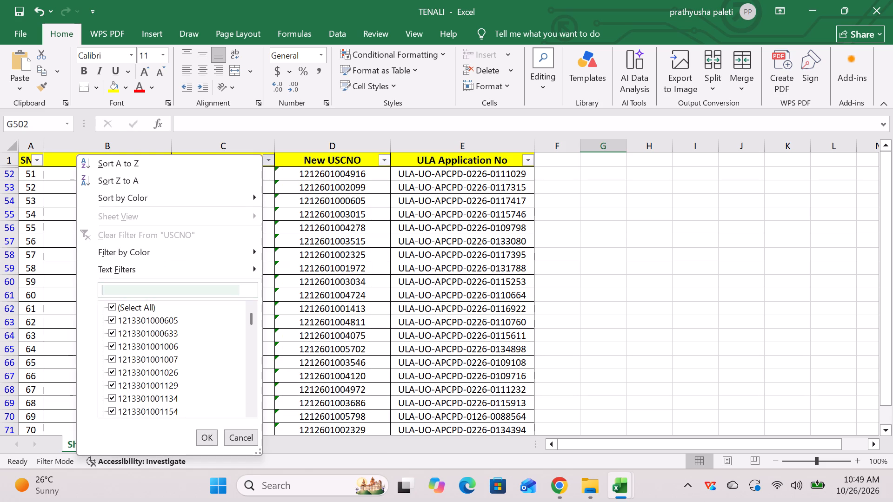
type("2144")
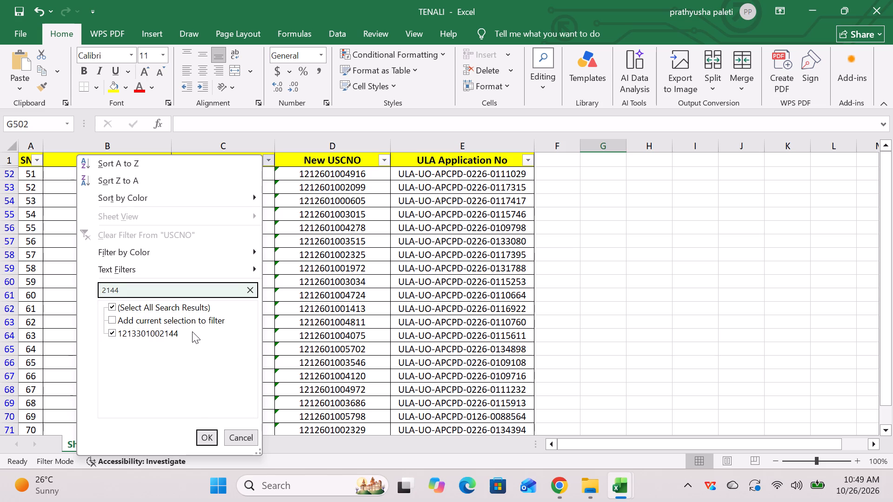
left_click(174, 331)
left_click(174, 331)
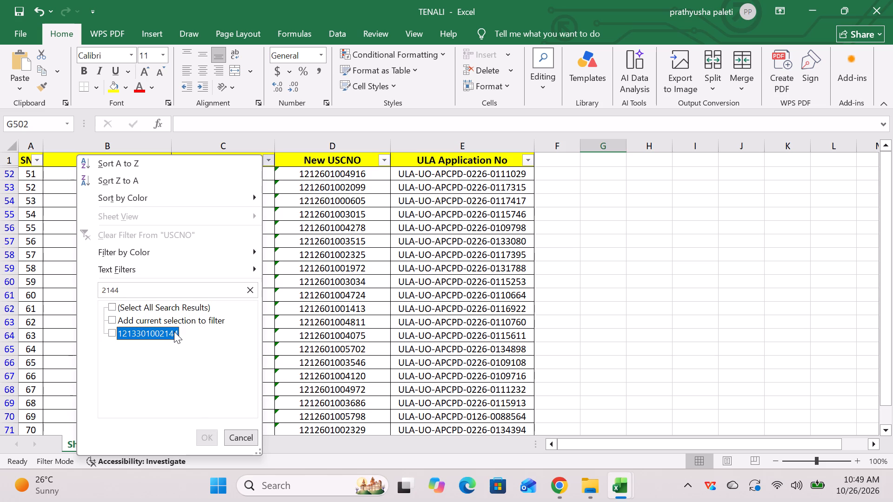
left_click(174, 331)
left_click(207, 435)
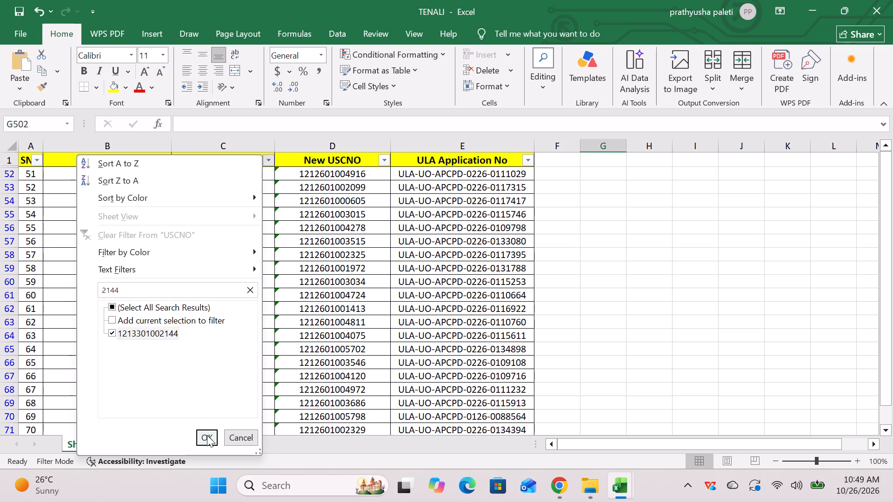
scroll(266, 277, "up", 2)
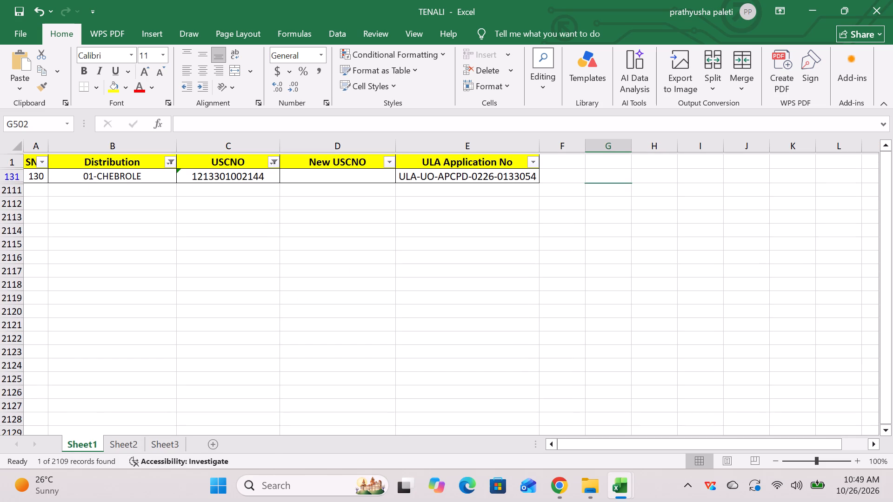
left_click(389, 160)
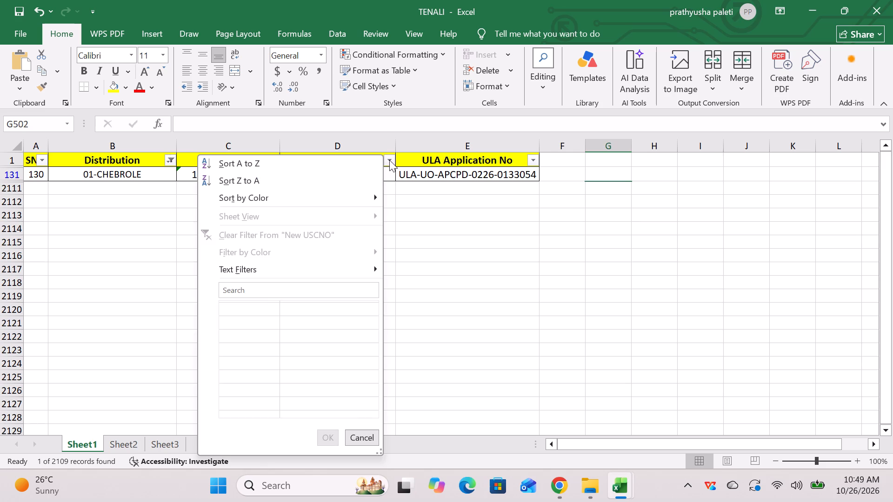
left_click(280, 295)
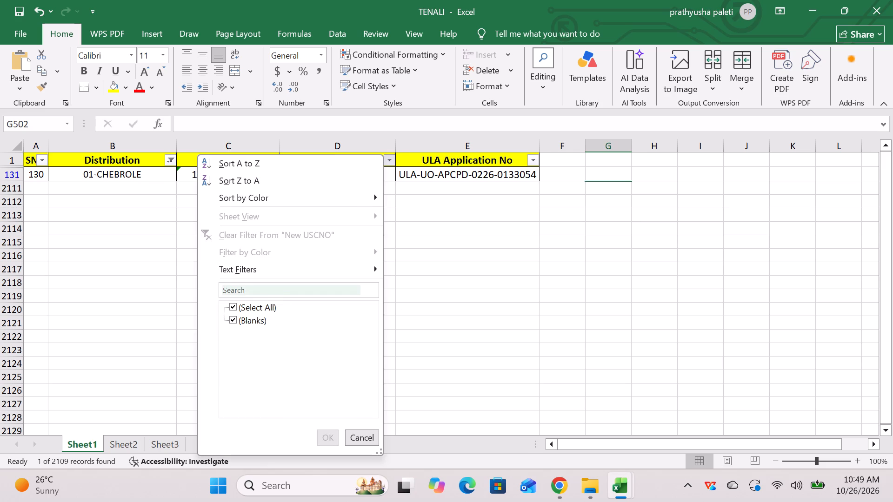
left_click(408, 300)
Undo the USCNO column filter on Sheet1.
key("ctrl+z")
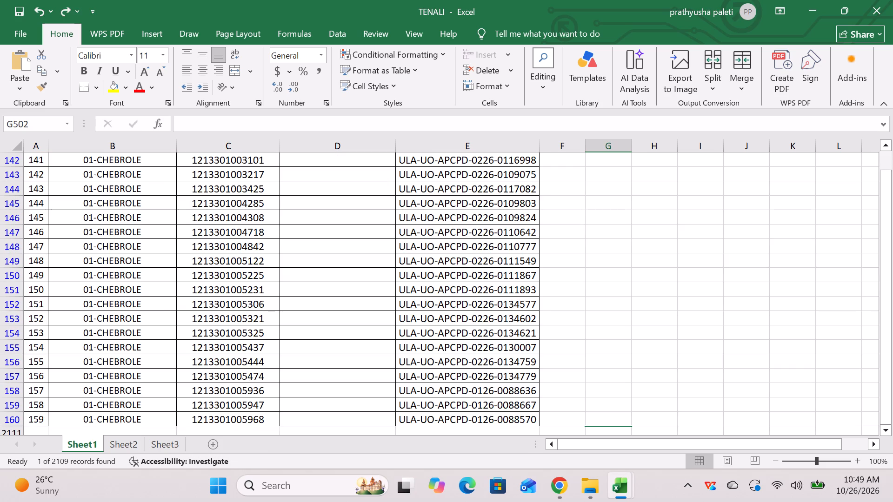
scroll(305, 235, "up", 11)
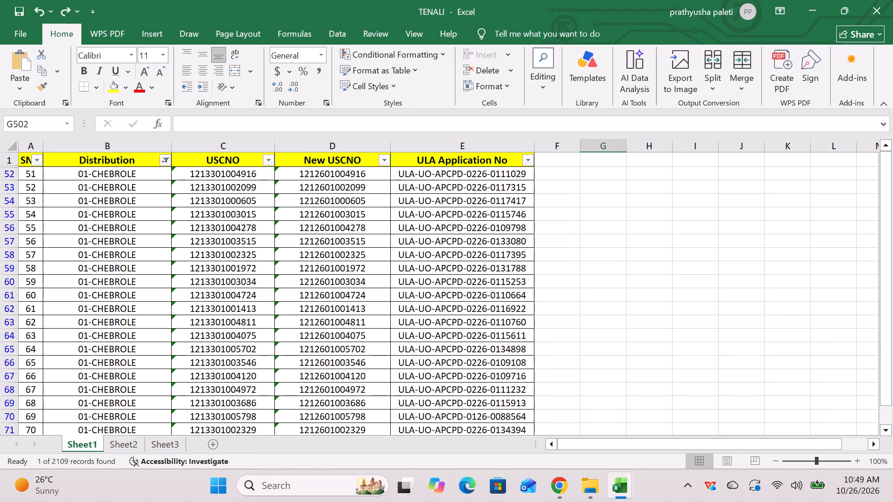
left_click(384, 163)
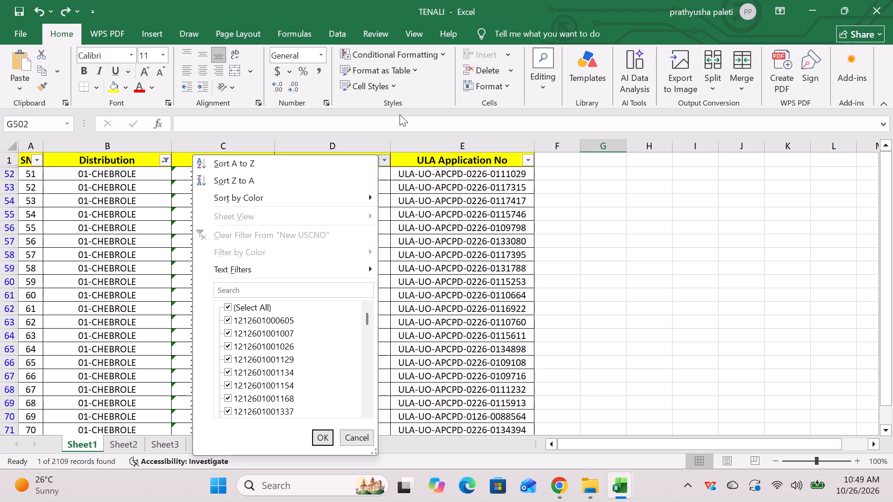
left_click(244, 290)
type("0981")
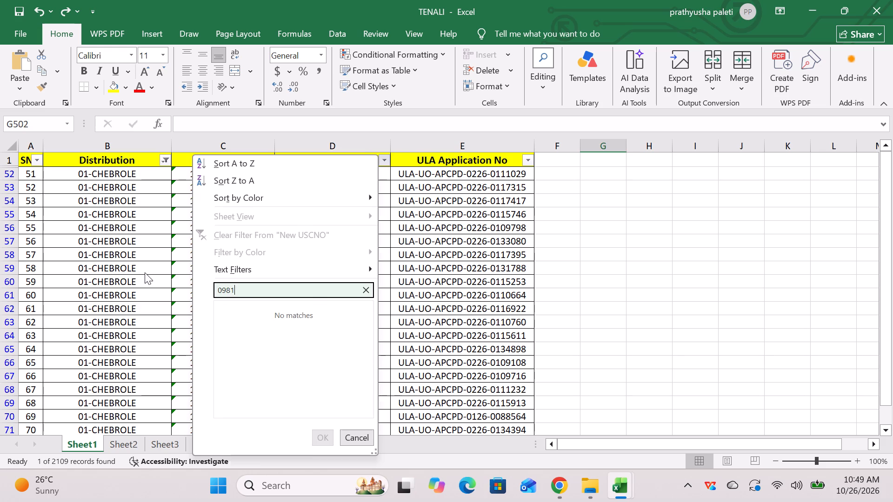
left_click(145, 272)
left_click(269, 159)
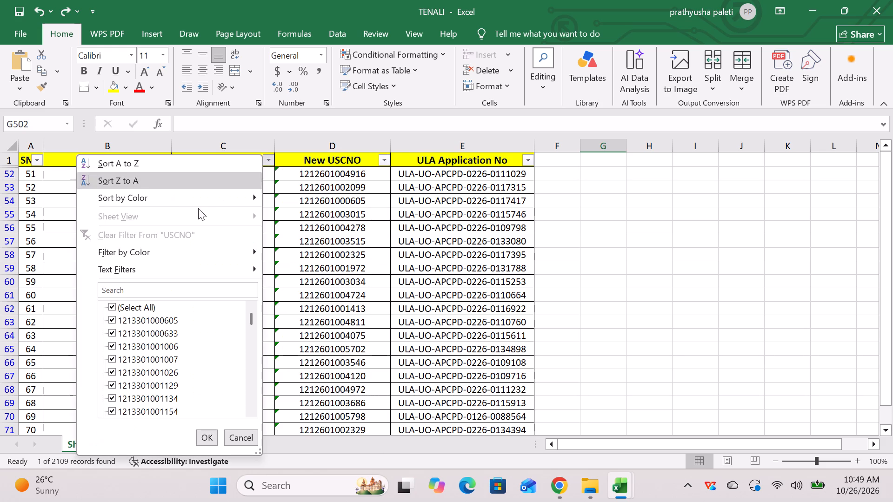
left_click(144, 290)
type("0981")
left_click(338, 312)
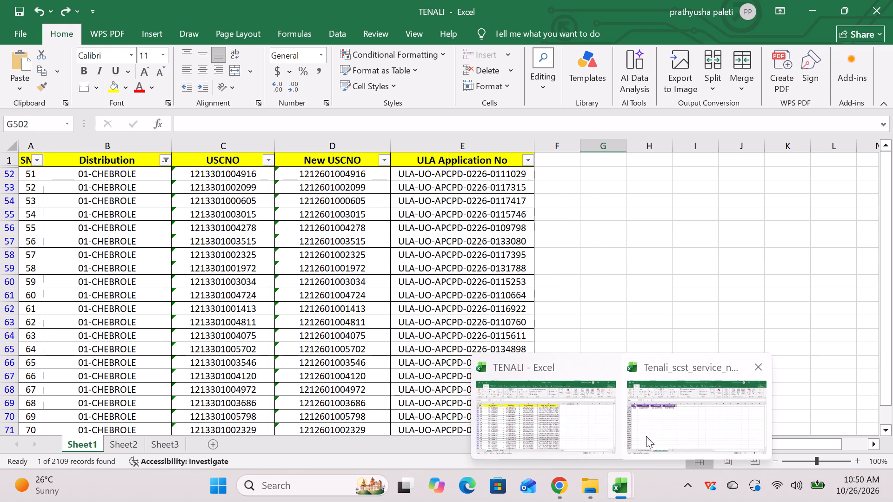
Switch to the Tenali_scst_service_numbers_list workbook and search the USCNO column's filter values on Feasible Service Data for 0981.
left_click(677, 416)
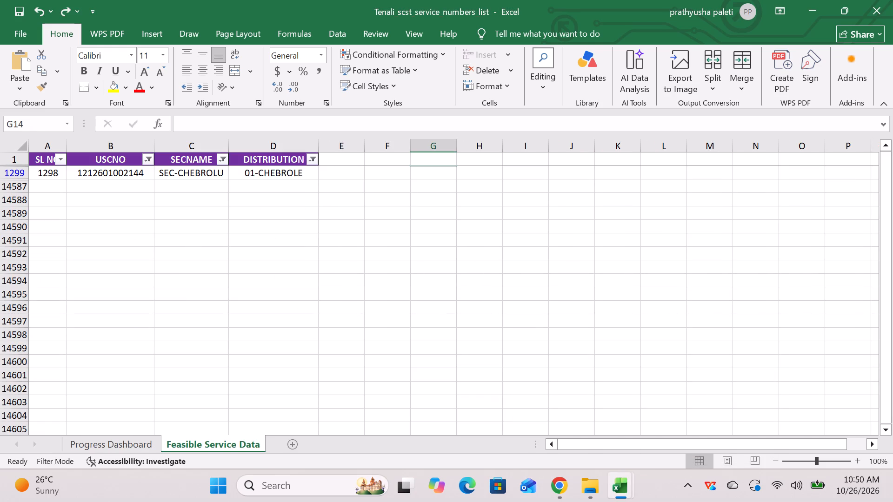
left_click(149, 158)
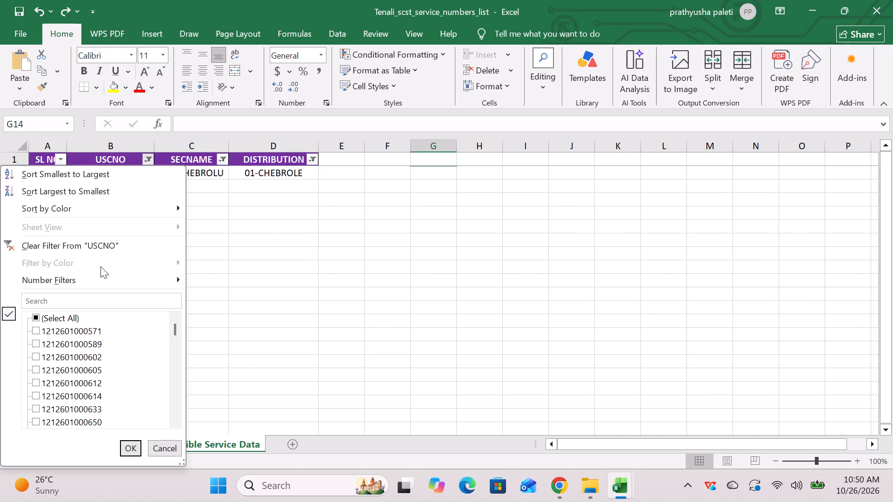
left_click(66, 299)
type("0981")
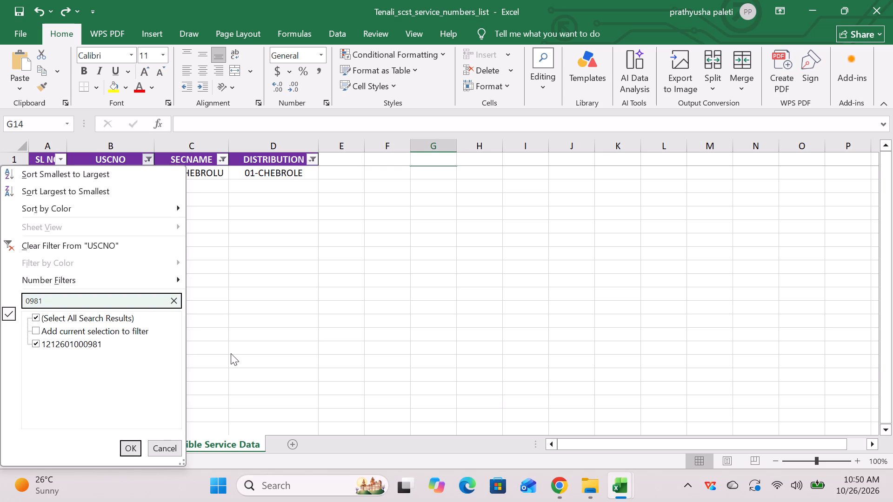
left_click(231, 353)
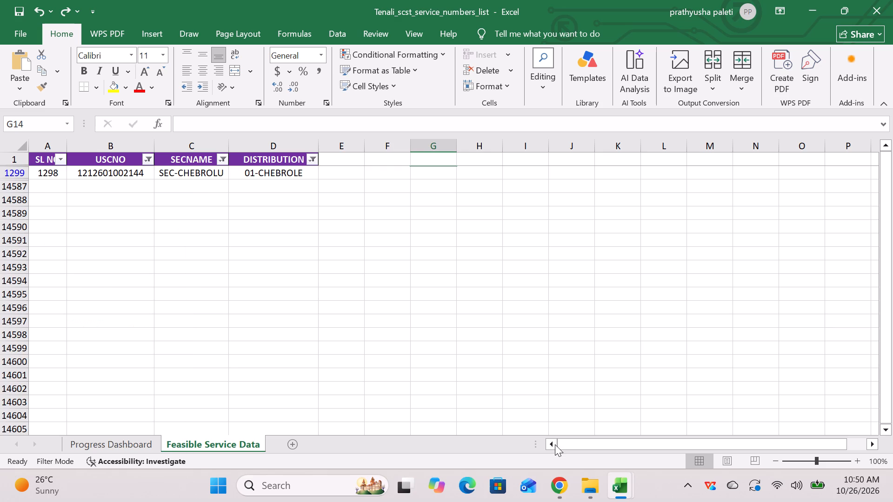
left_click(147, 157)
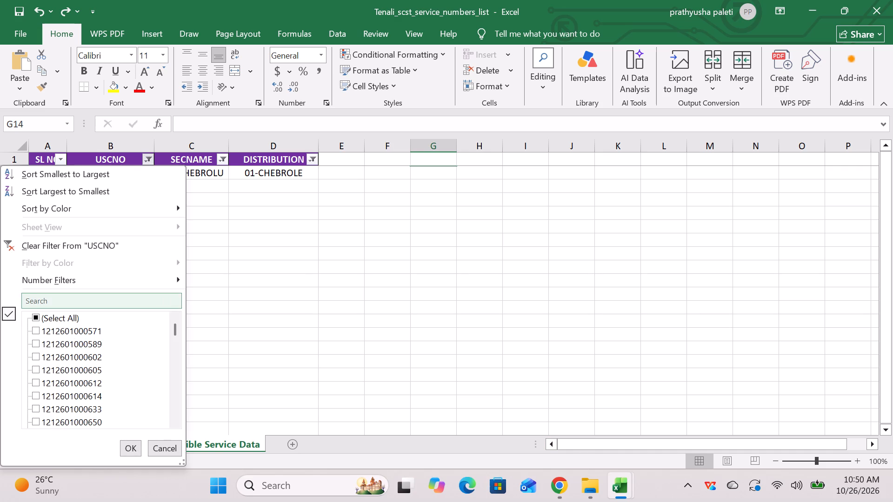
left_click(72, 301)
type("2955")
left_click(216, 372)
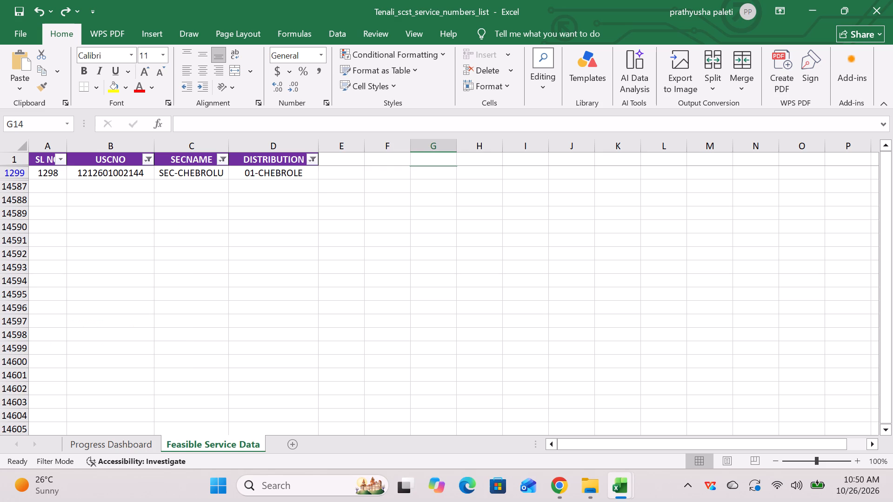
Search the USCNO column's filter values on Feasible Service Data for 3378 and for 3379.
left_click(149, 155)
left_click(86, 298)
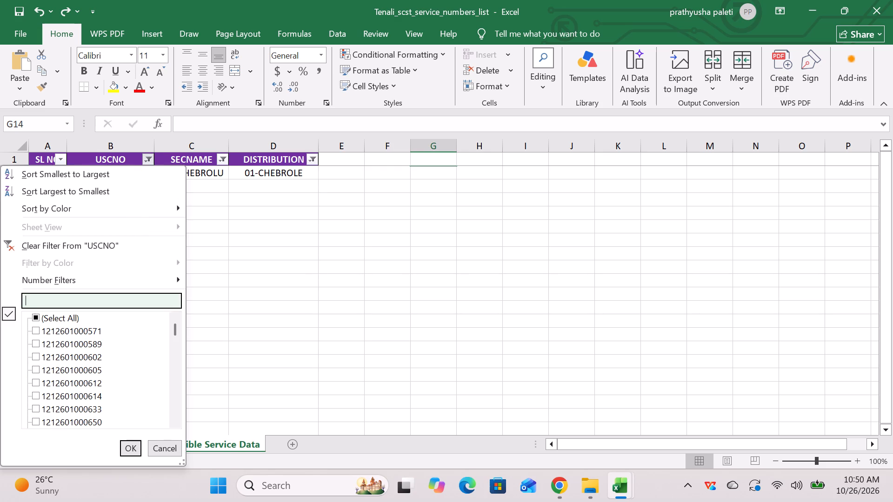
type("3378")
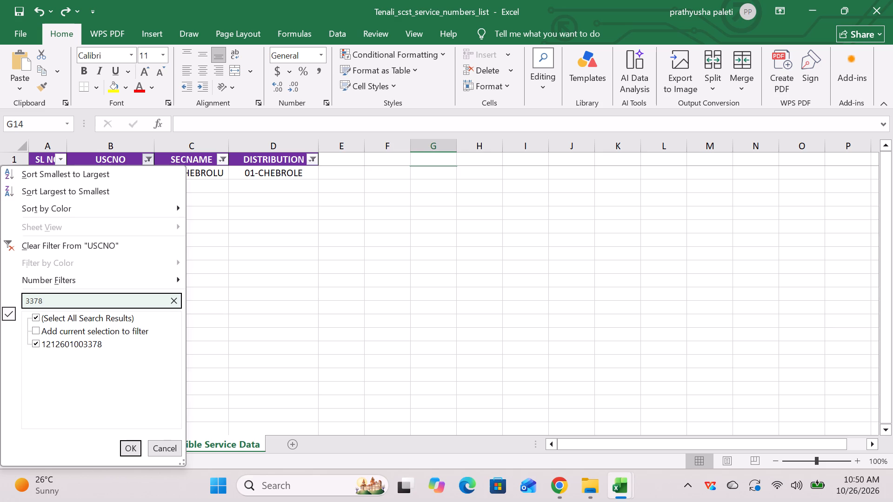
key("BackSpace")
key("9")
left_click(226, 390)
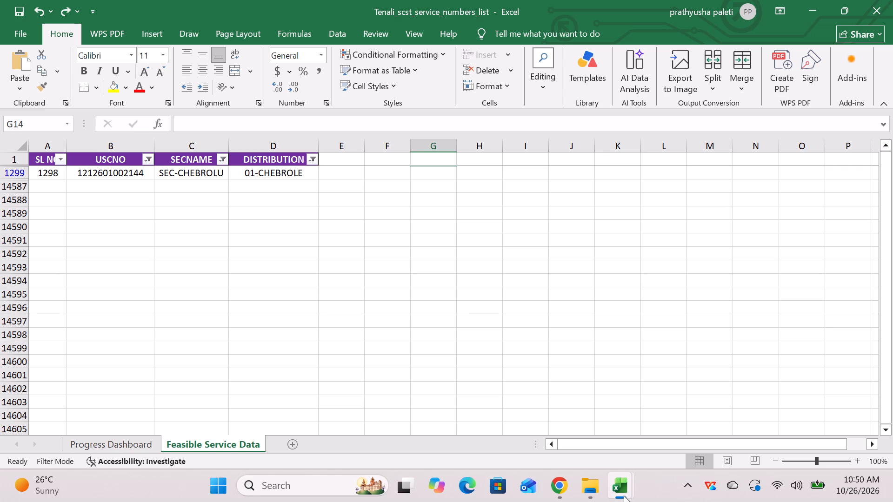
left_click(547, 403)
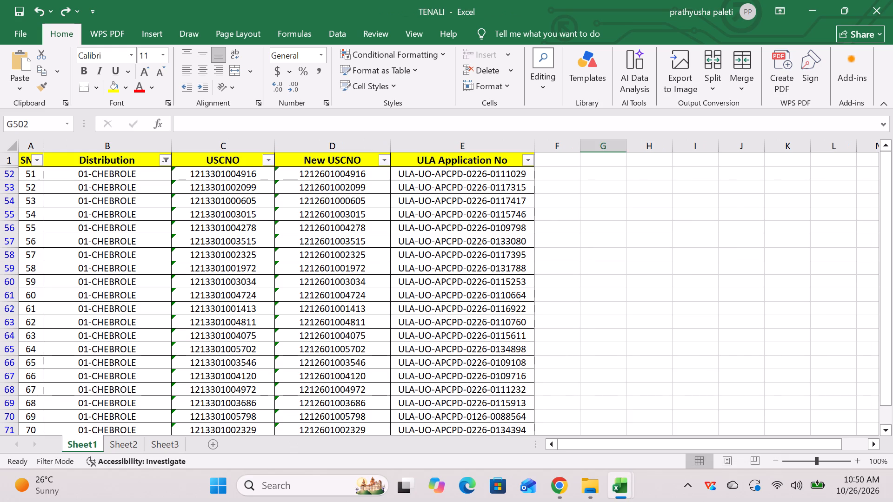
left_click(385, 160)
left_click(259, 249)
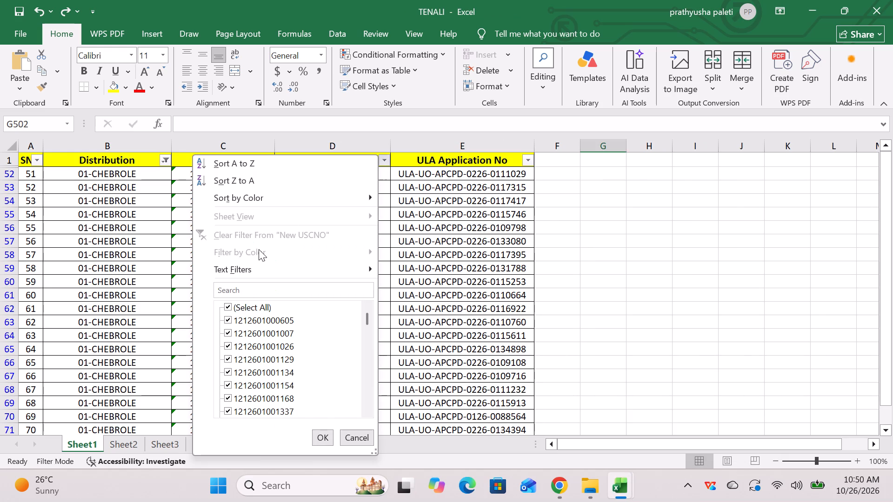
left_click(240, 286)
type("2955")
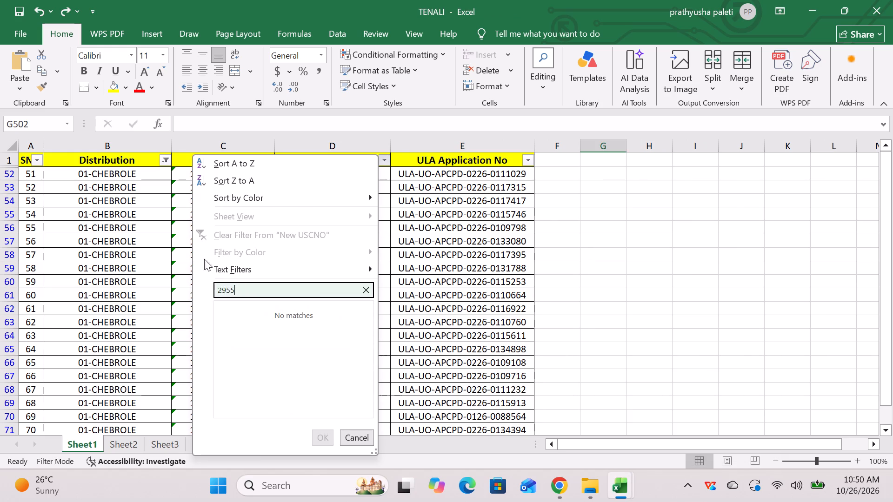
left_click(149, 226)
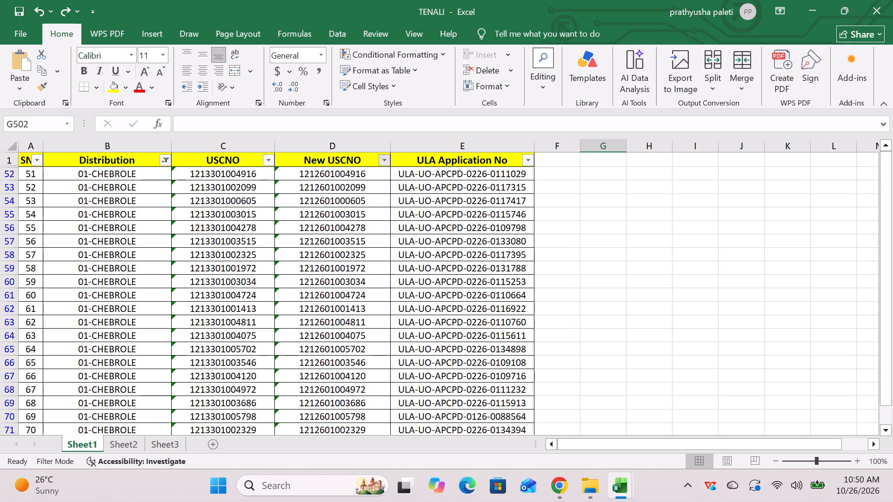
left_click(268, 160)
left_click(143, 290)
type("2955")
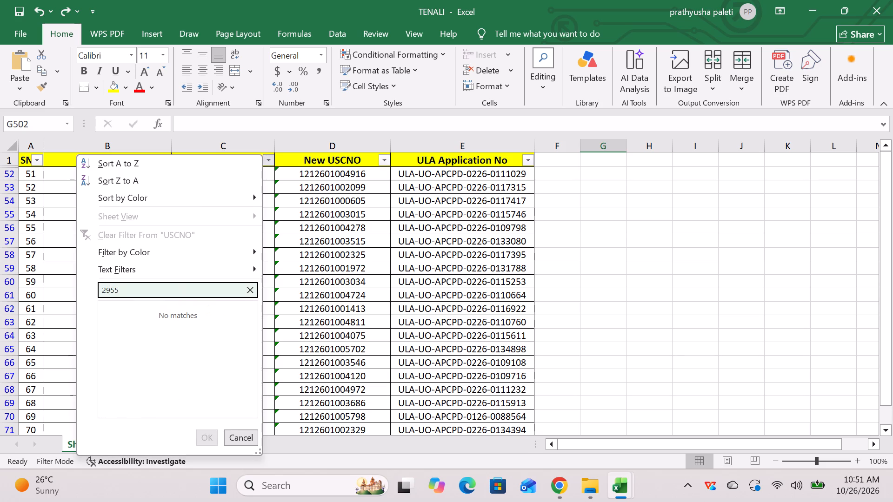
left_click(293, 301)
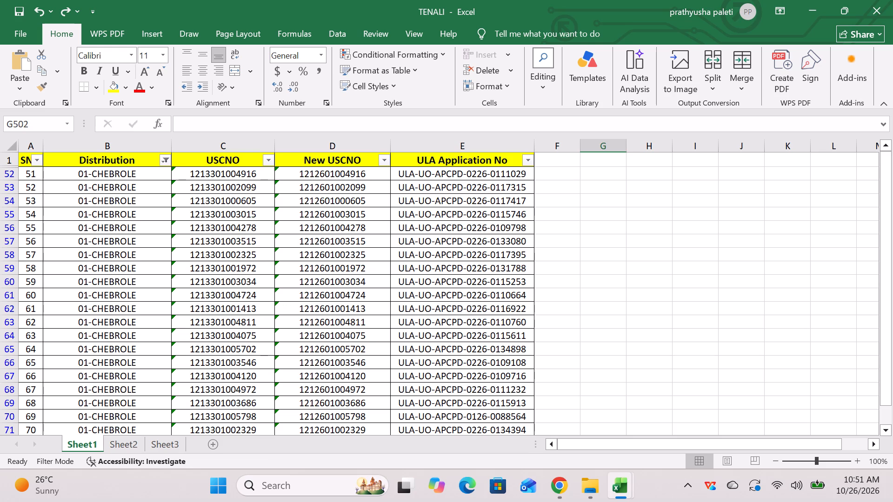
Search the filter values of Sheet1's New USCNO and USCNO columns for 3378.
left_click(386, 157)
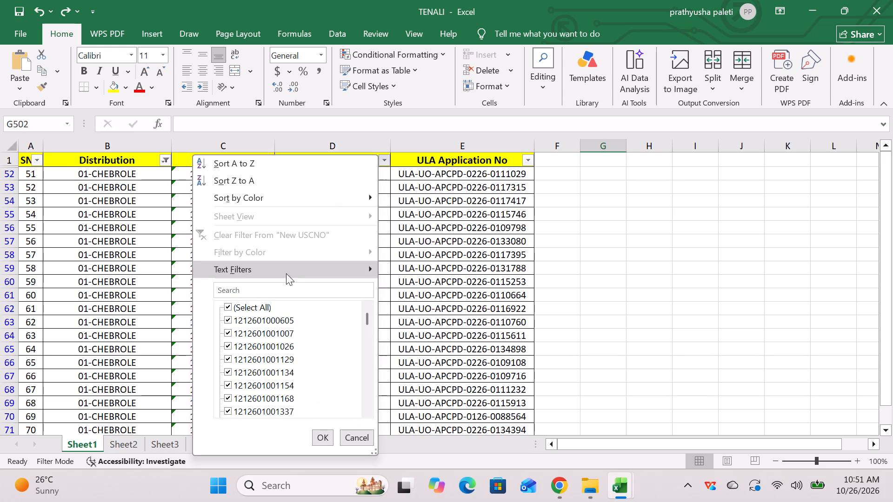
left_click(274, 286)
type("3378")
left_click(137, 275)
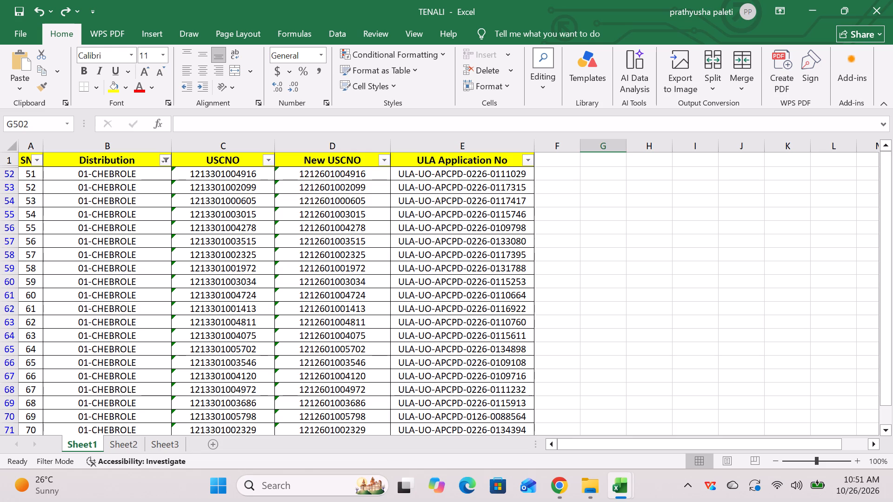
left_click(268, 159)
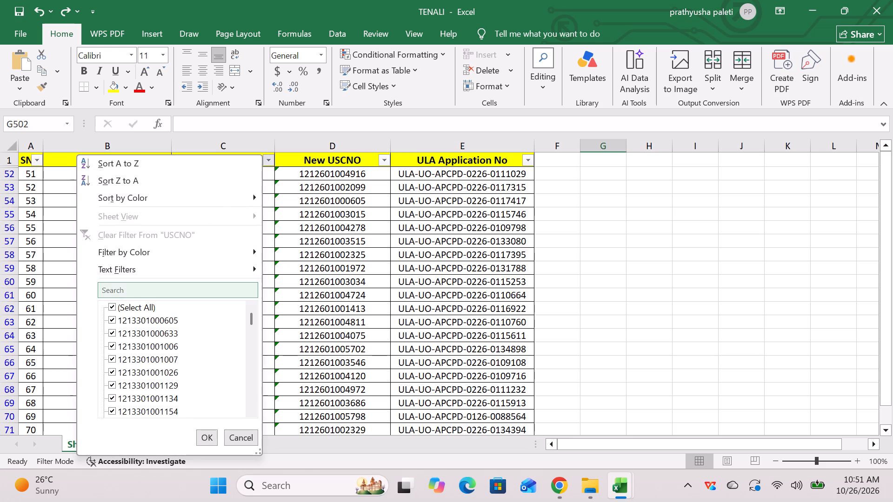
left_click(152, 288)
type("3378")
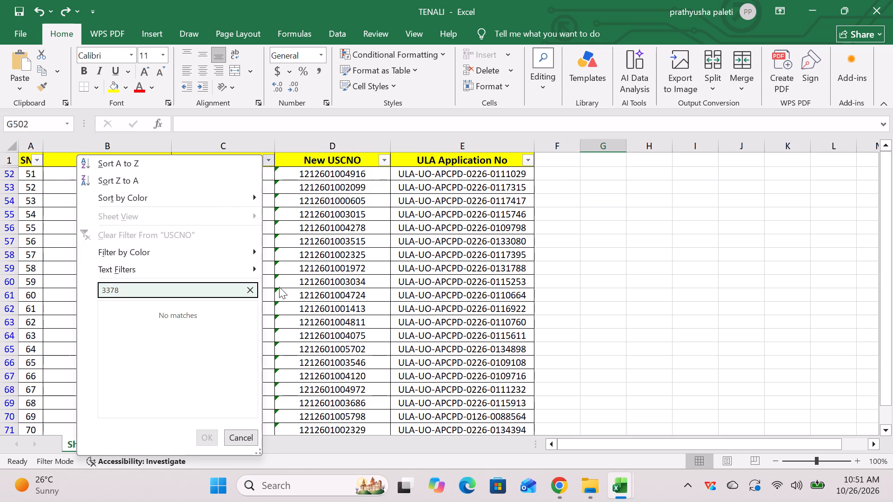
left_click(299, 288)
left_click(268, 161)
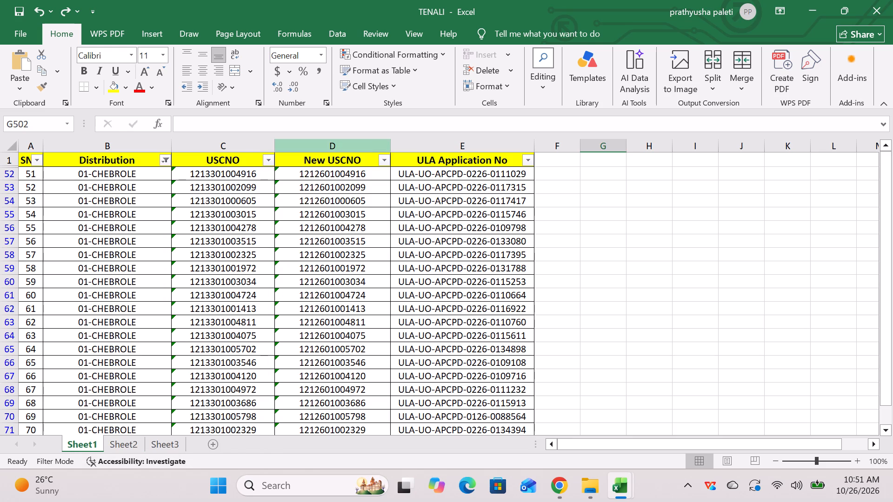
left_click(161, 291)
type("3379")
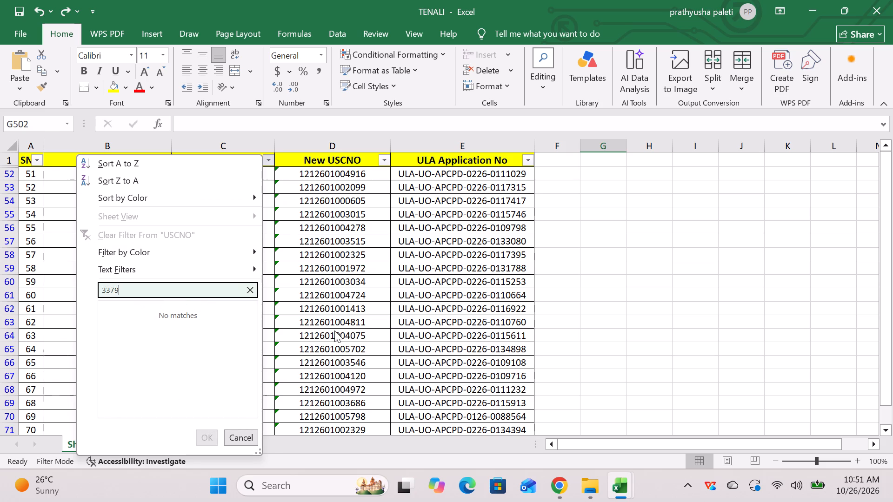
left_click(334, 330)
left_click(382, 165)
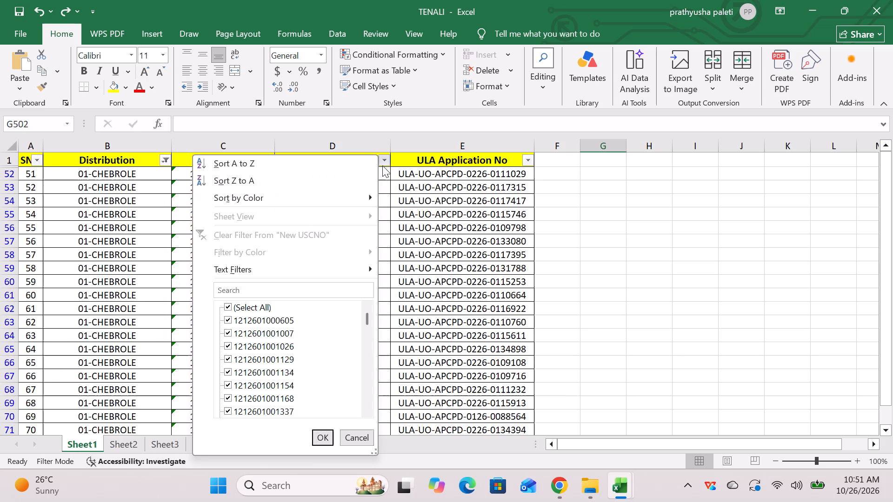
left_click(265, 287)
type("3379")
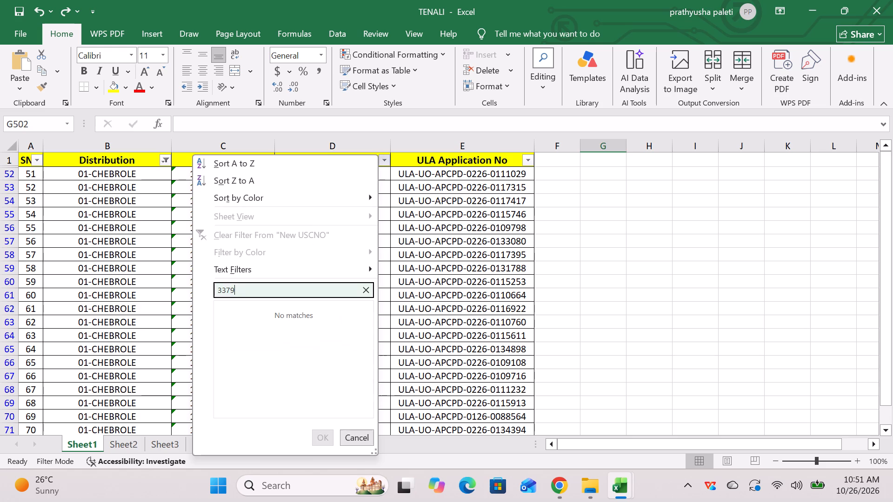
left_click(429, 313)
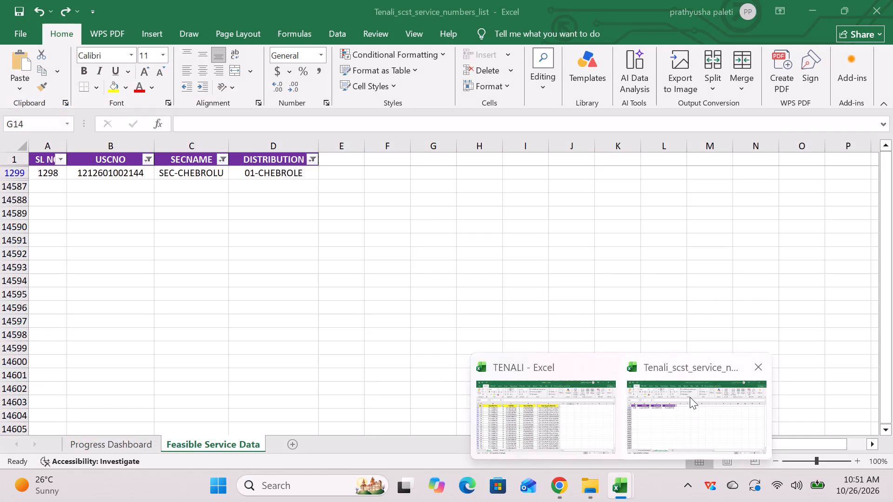
left_click(690, 397)
left_click(223, 158)
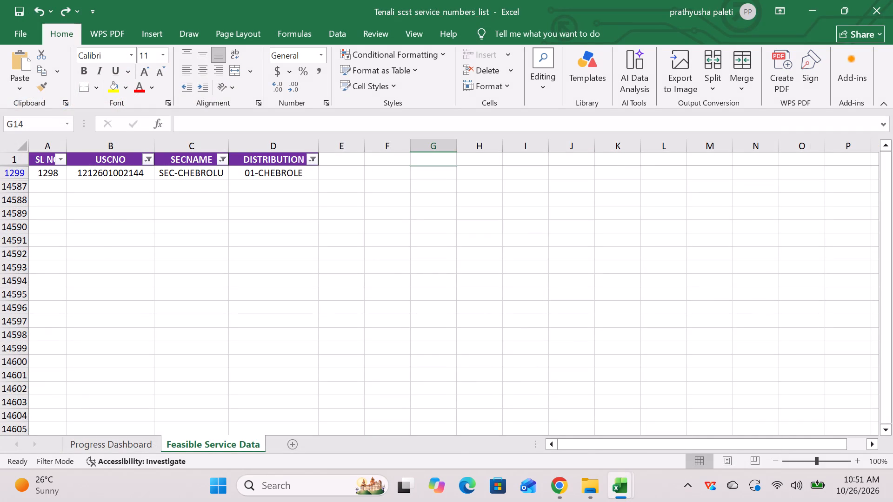
left_click(304, 277)
left_click(146, 159)
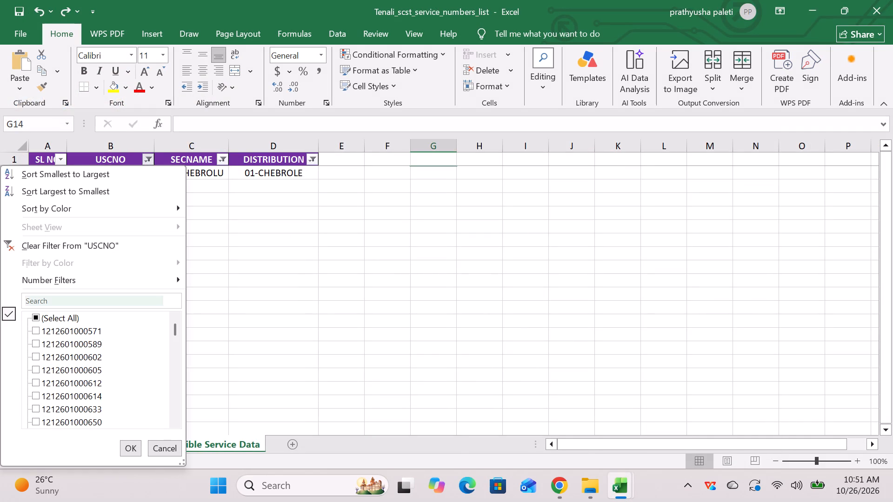
left_click(101, 297)
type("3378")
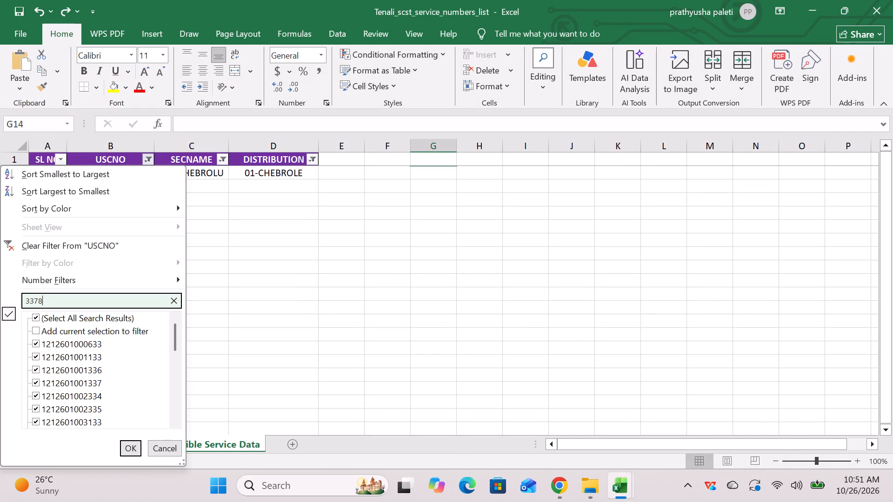
left_click(226, 360)
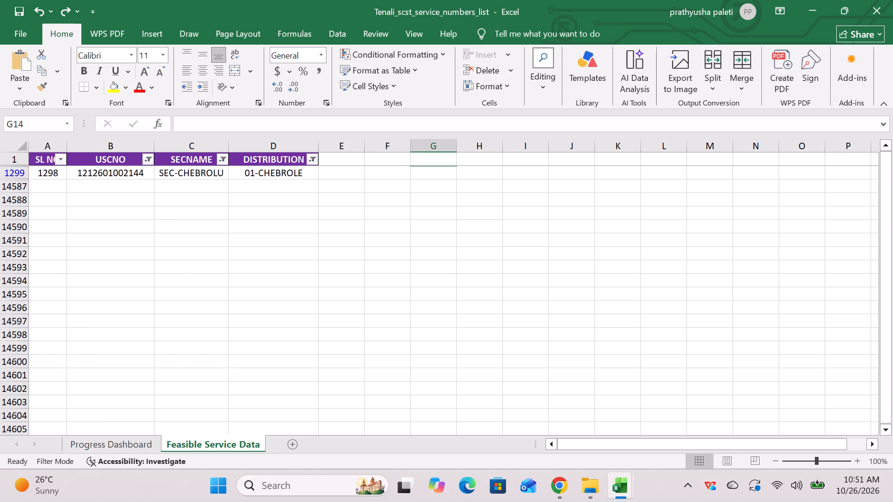
left_click(147, 159)
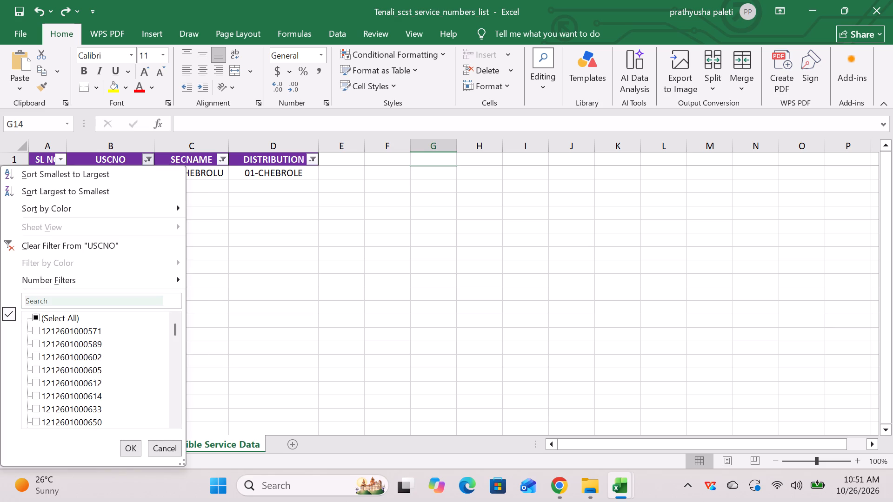
left_click(82, 302)
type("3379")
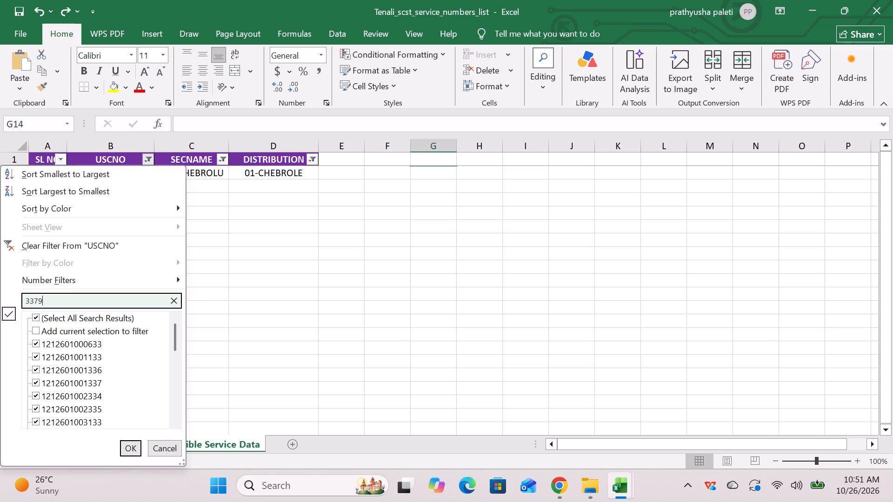
left_click(243, 330)
Save and close the Tenali_scst_service_numbers_list workbook and the TENALI workbook.
key("ctrl+s")
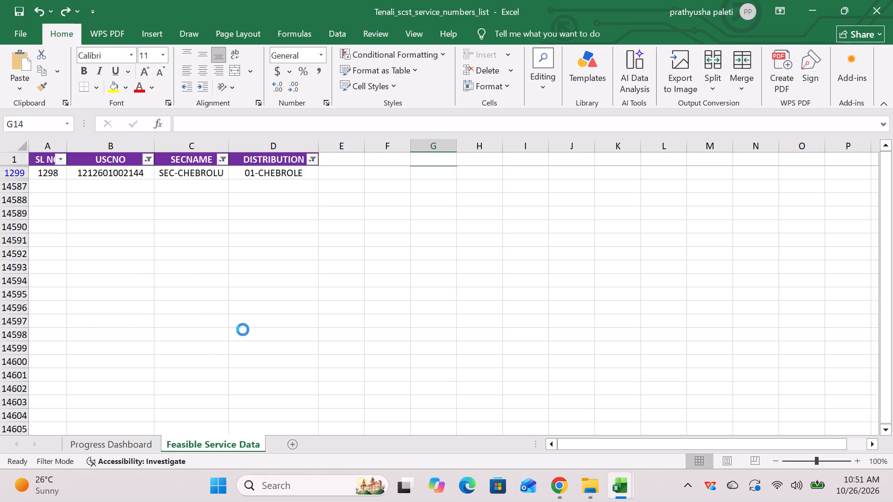
left_click(892, 0)
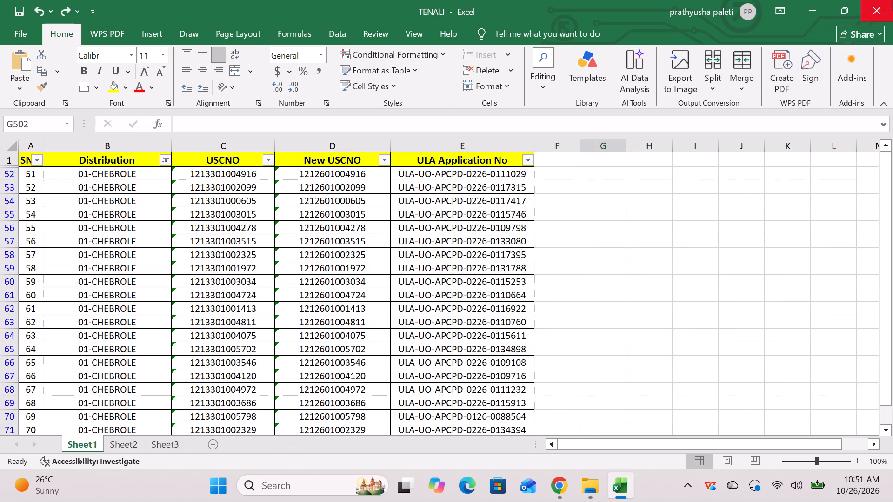
left_click(636, 258)
key("ctrl+s")
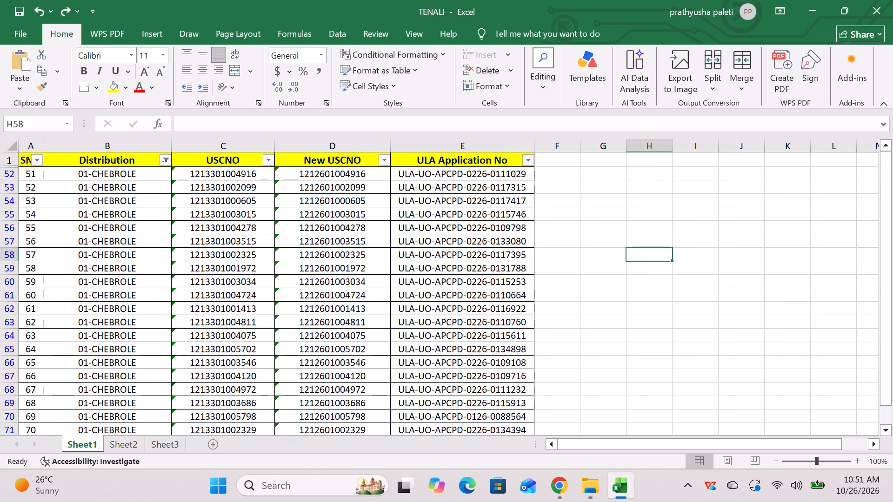
left_click(876, 0)
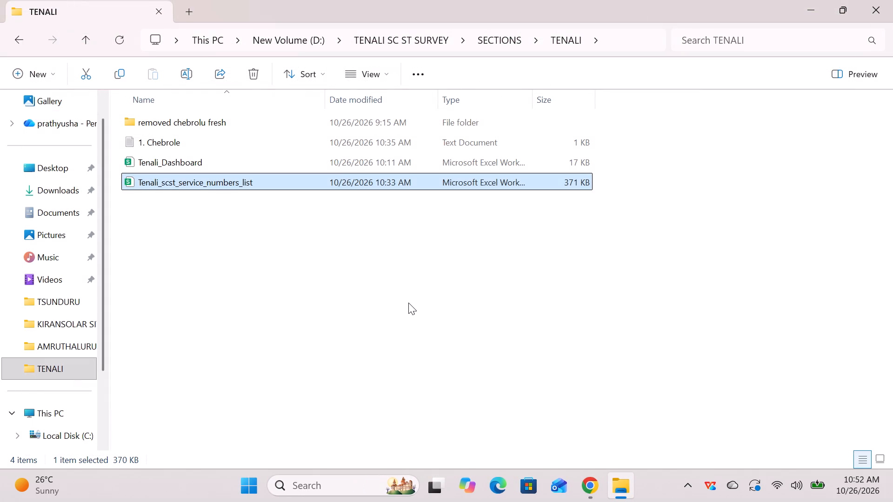
Close the file window showing the TENALI folder.
left_click_drag(408, 303, 827, 0)
left_click(707, 265)
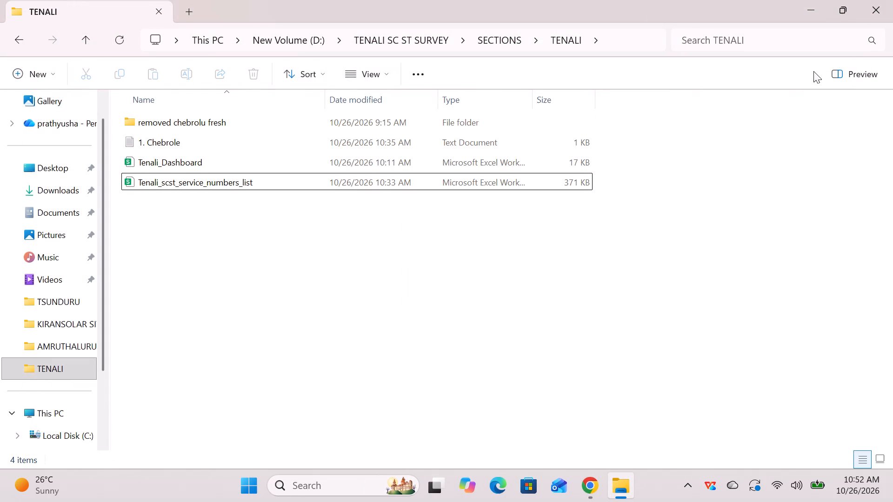
left_click(876, 12)
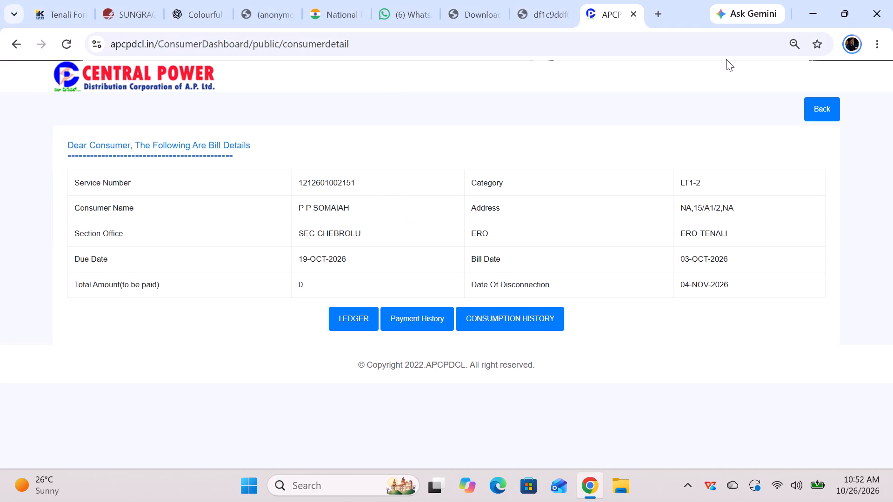
Close the CHEBROLU_SERVICE_LIST_AFTER_REMOVING_70_DUPLICATES PDF in the browser.
left_click(531, 0)
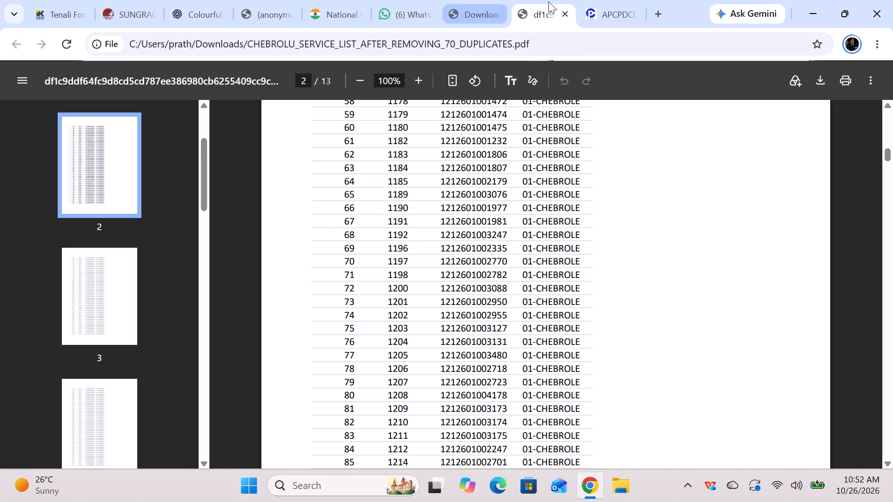
left_click(566, 14)
Bring up the iLovePDF download page and minimise the browser window to reach the desktop.
left_click(476, 13)
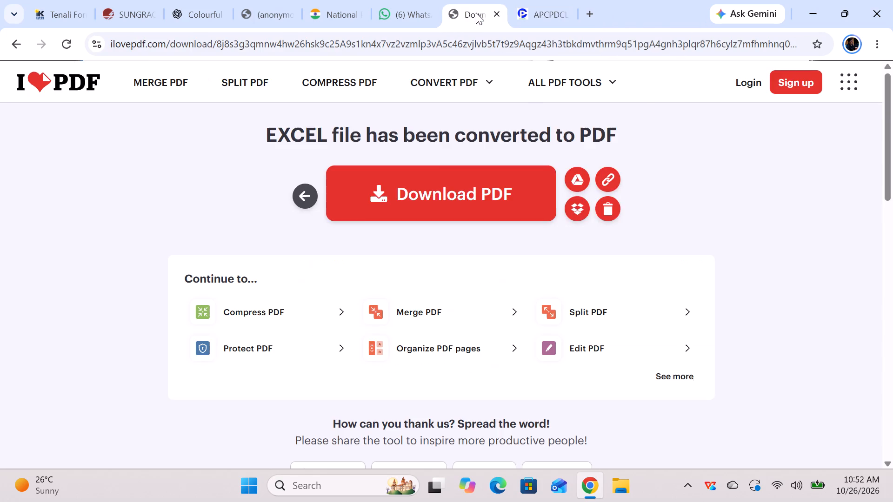
scroll(469, 275, "up", 1)
left_click(738, 149)
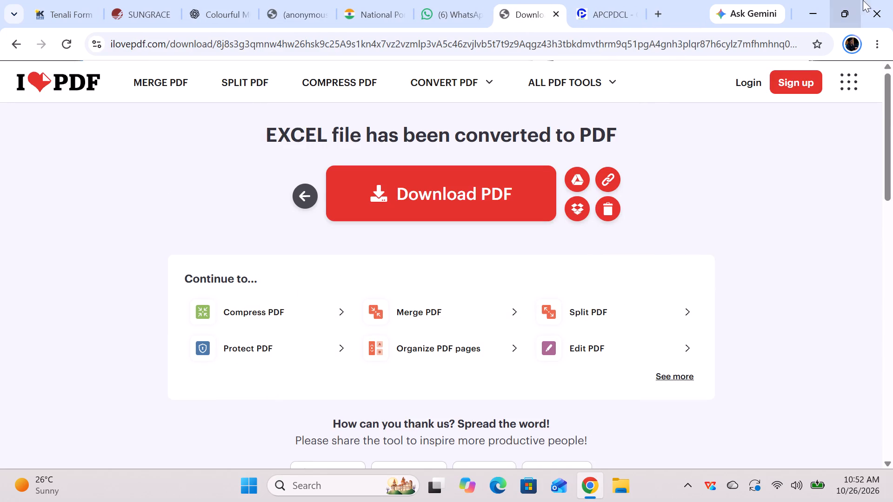
left_click(797, 19)
left_click(807, 20)
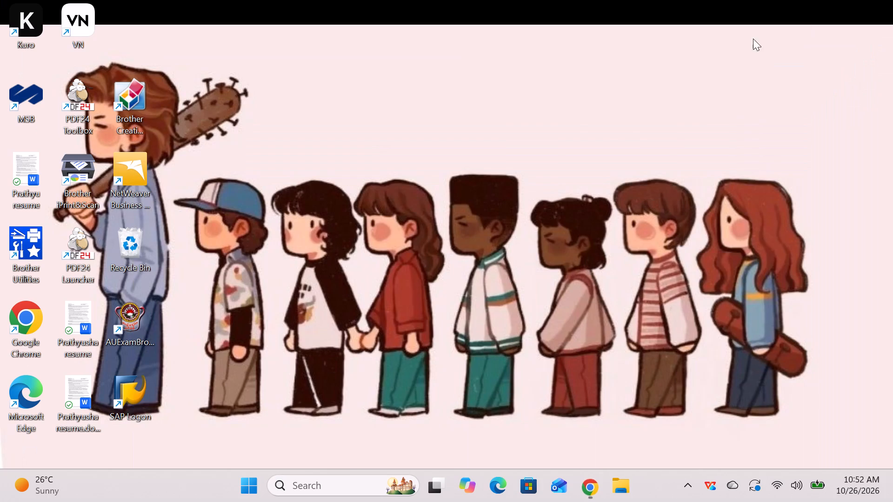
Shut down the computer from the desktop.
left_click(565, 118)
key("alt+F4")
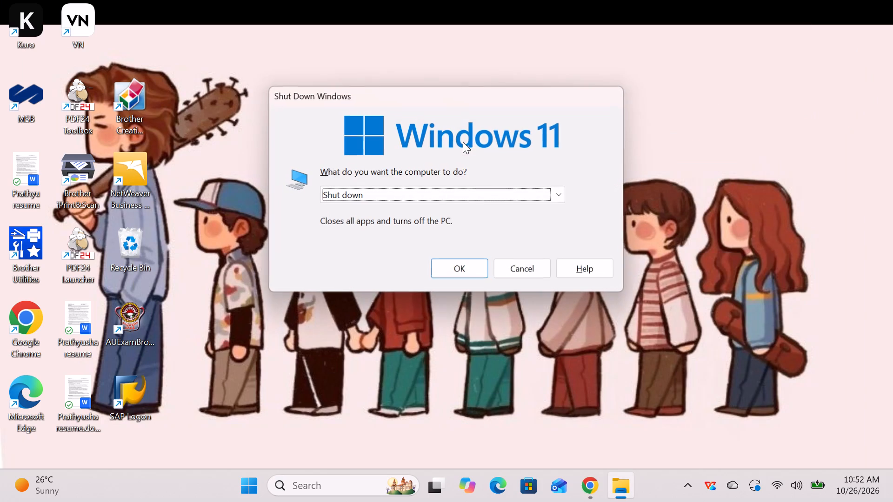
left_click(460, 272)
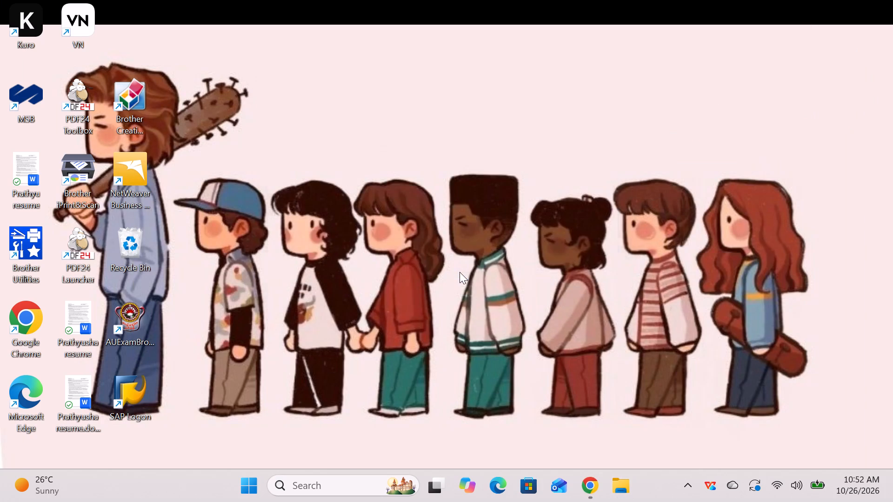